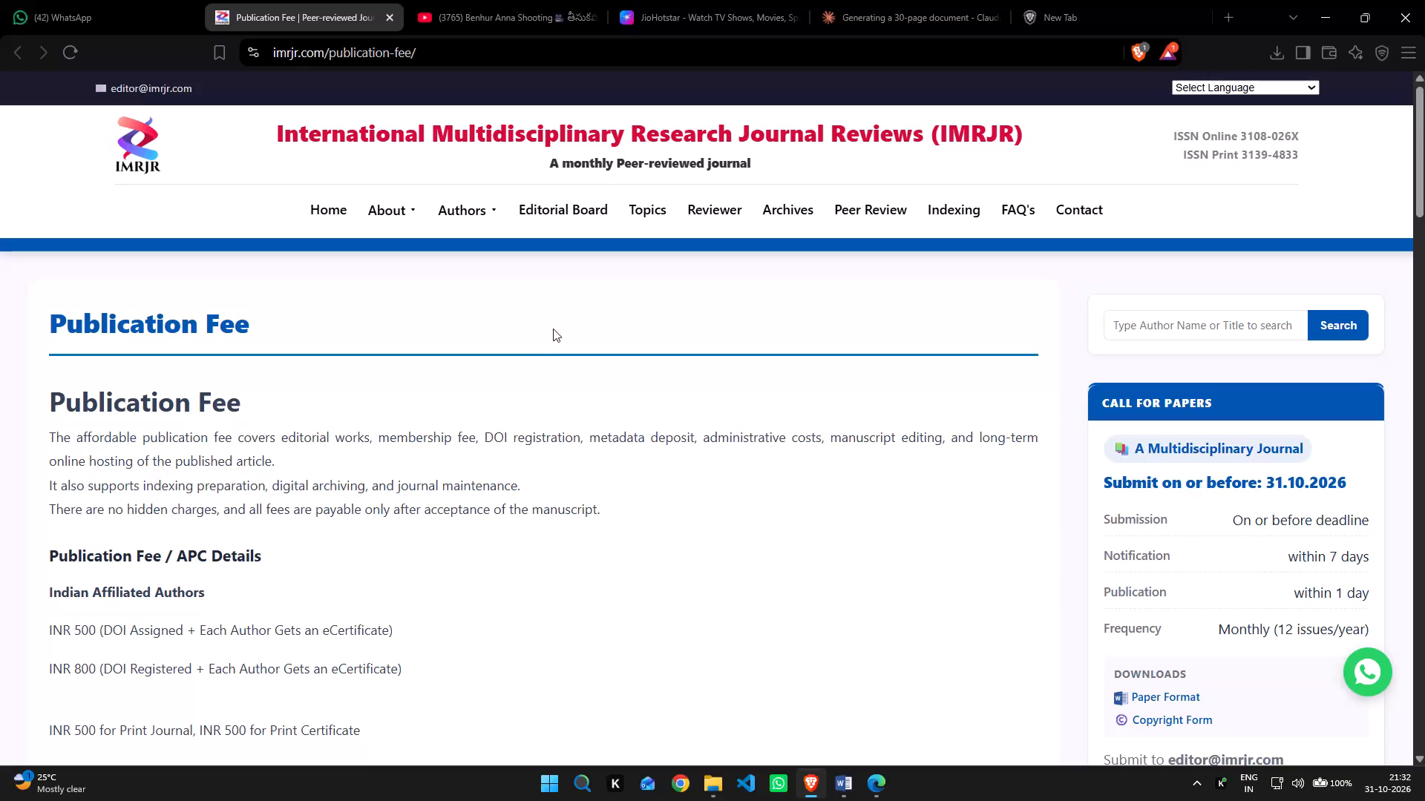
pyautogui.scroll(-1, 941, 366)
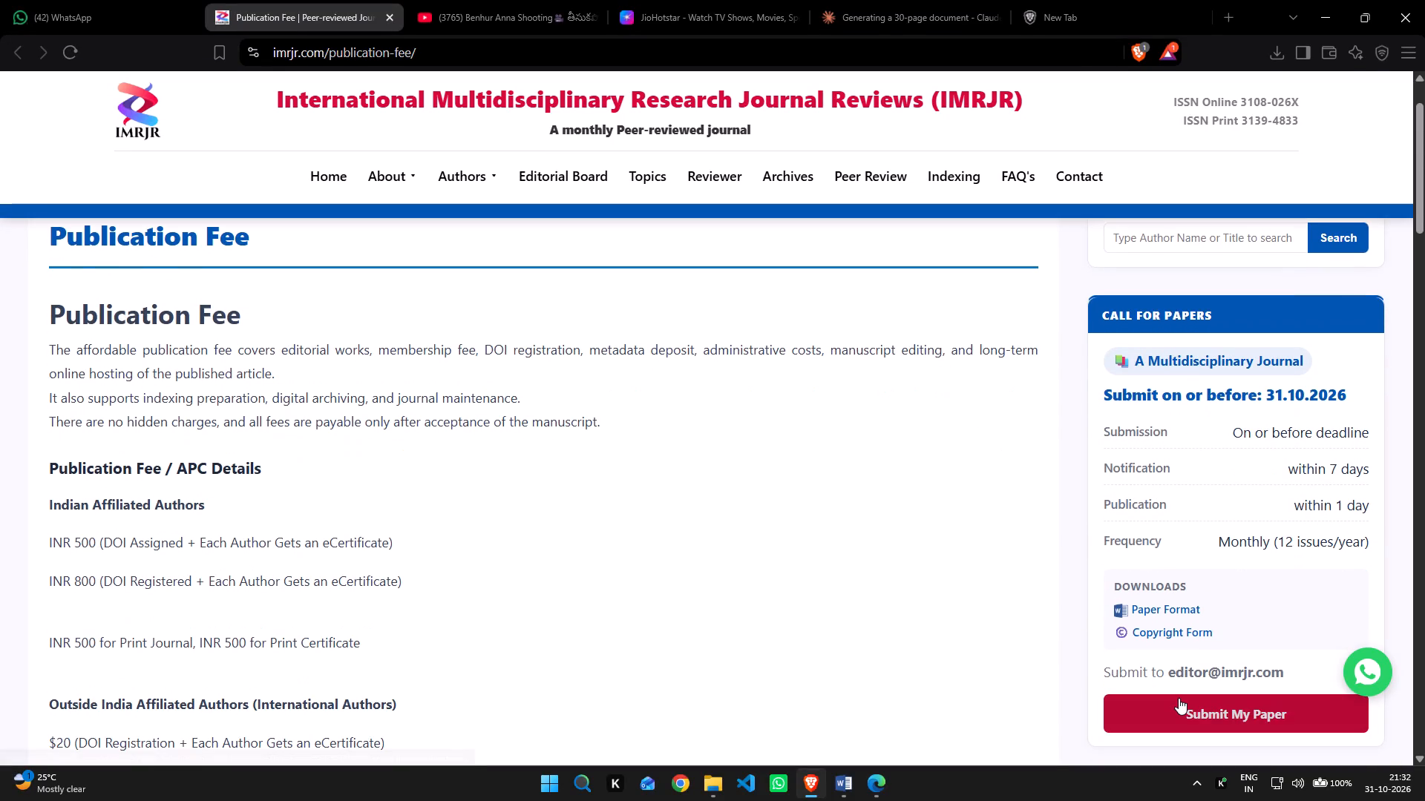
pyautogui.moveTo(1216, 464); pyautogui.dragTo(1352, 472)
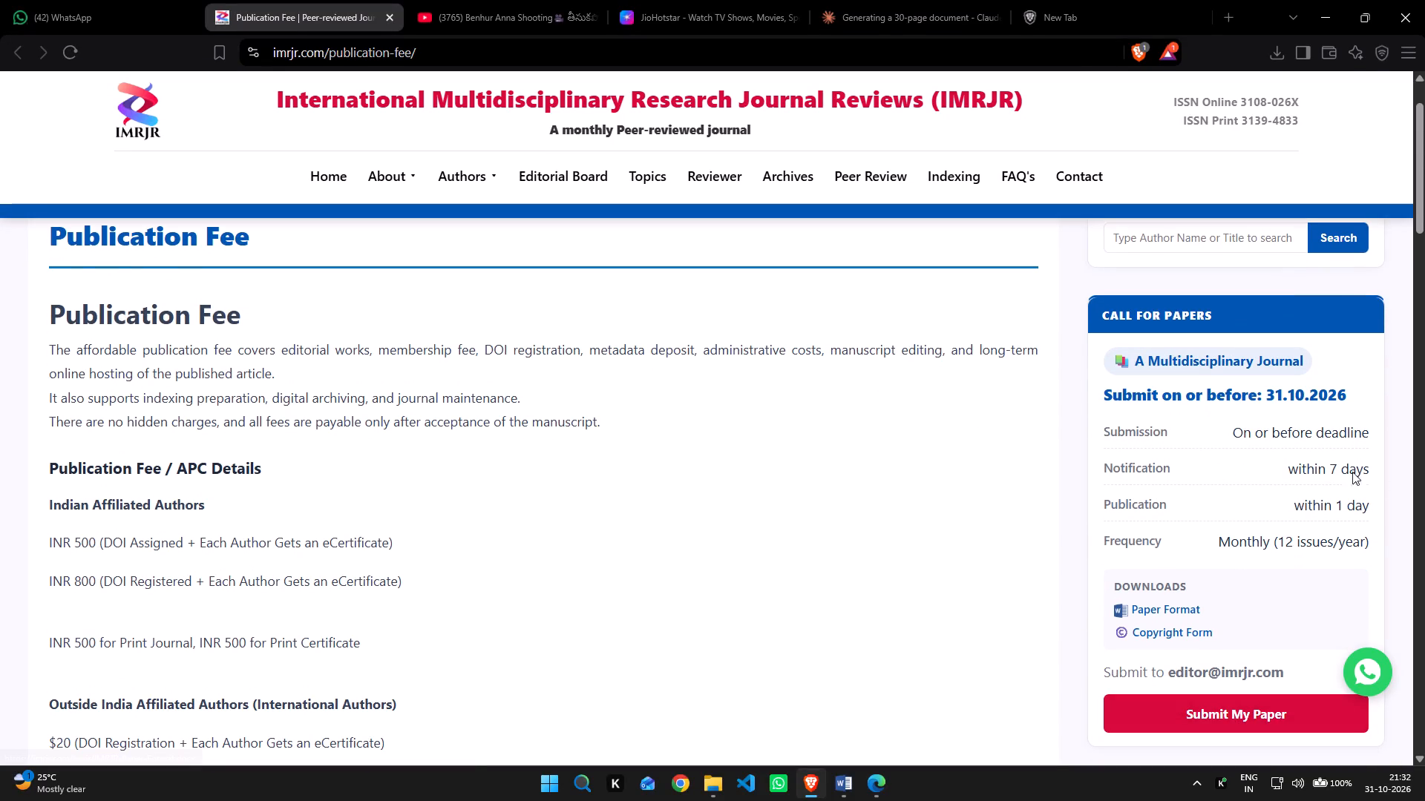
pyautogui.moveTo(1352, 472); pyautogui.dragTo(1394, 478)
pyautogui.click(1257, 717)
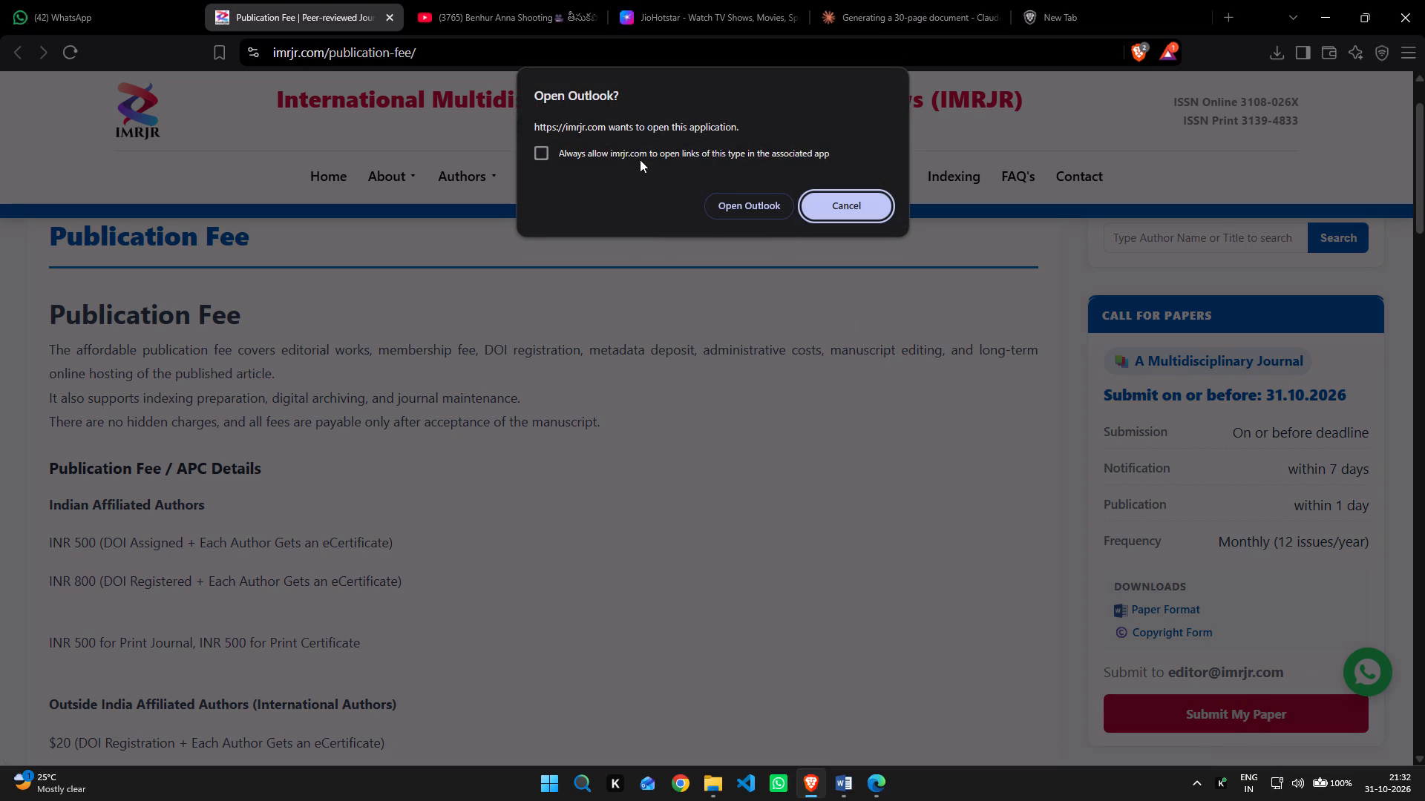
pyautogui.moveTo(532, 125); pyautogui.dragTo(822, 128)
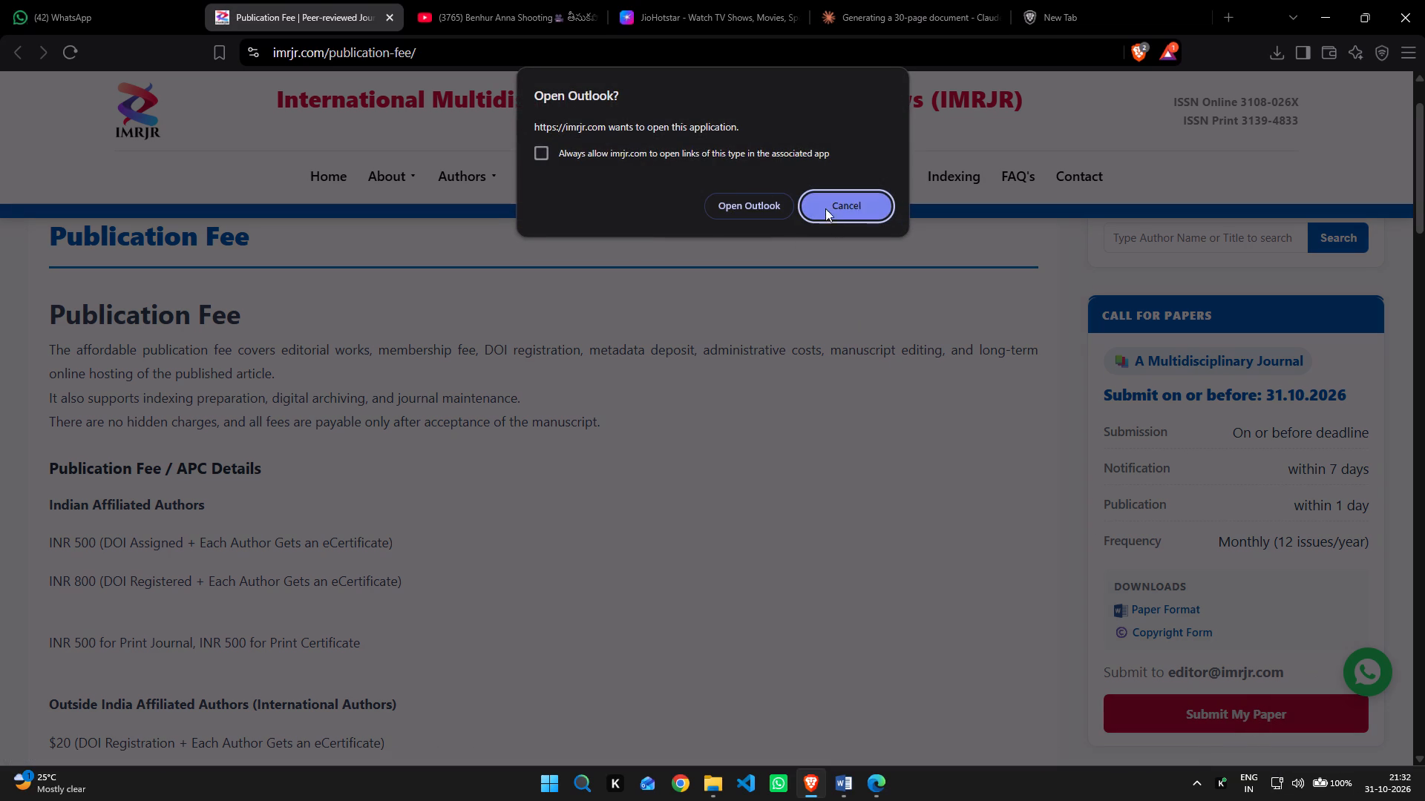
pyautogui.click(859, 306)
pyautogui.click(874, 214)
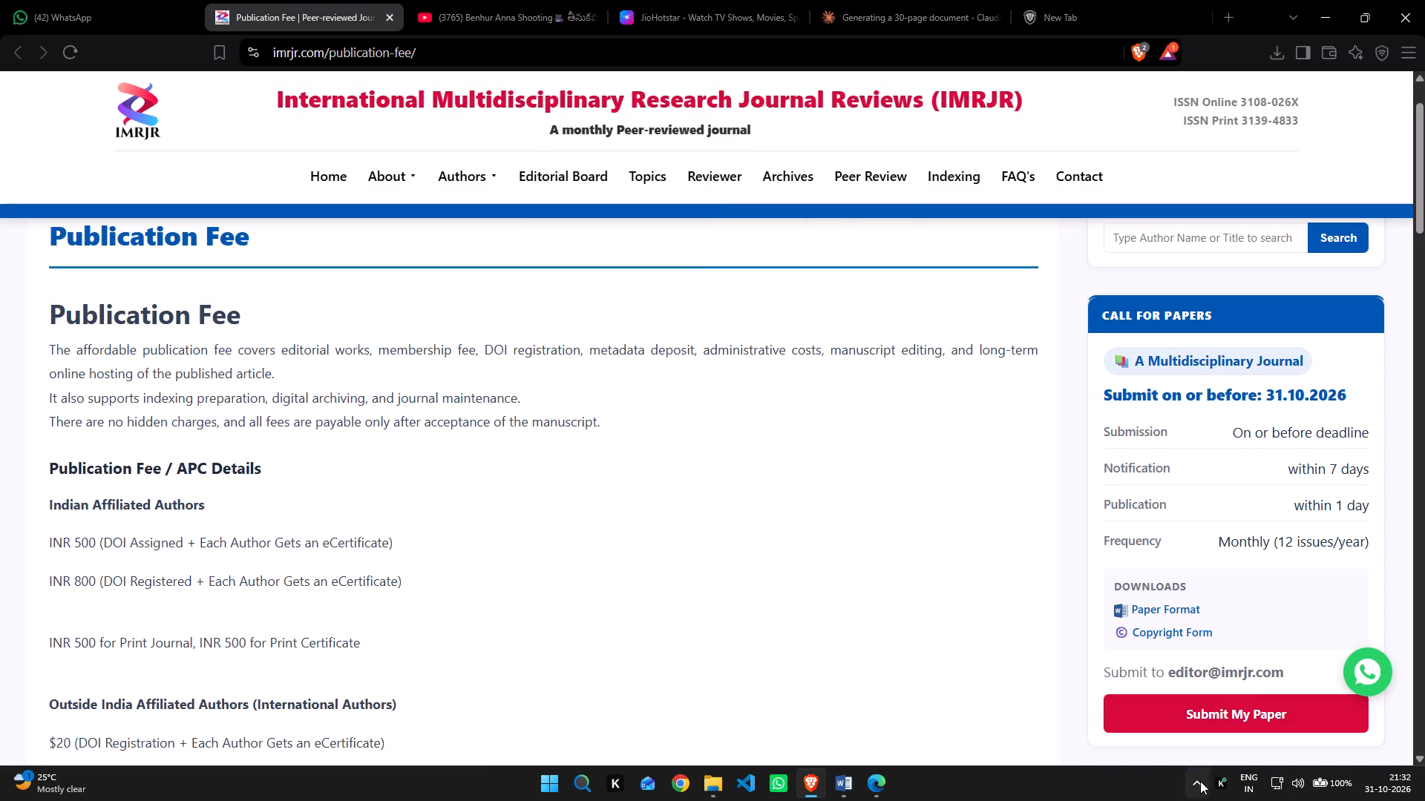
# Start the paper submission, always allowing imrjr.com to open links of this type in the associated app, and proceed with Outlook.
pyautogui.click(1194, 703)
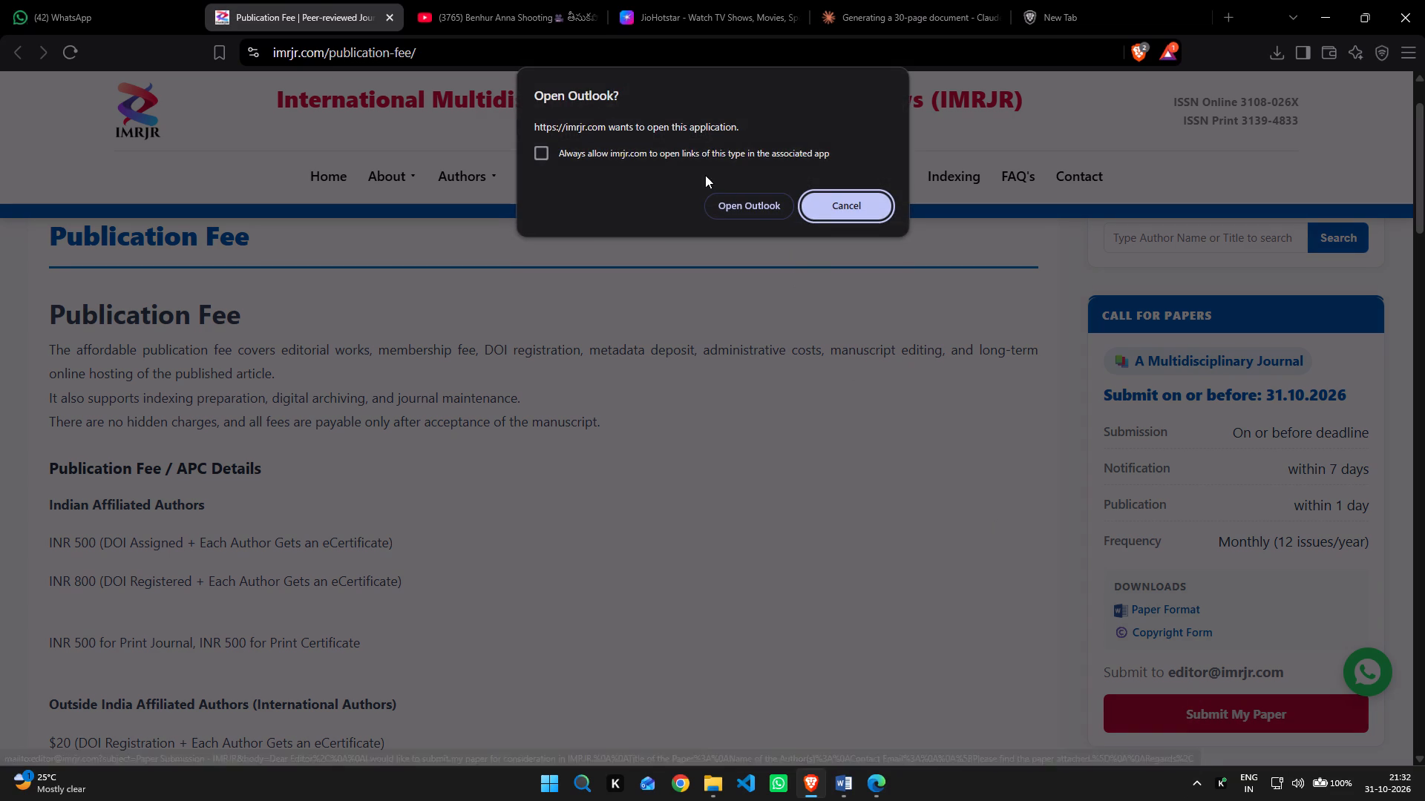
pyautogui.click(688, 156)
pyautogui.click(765, 209)
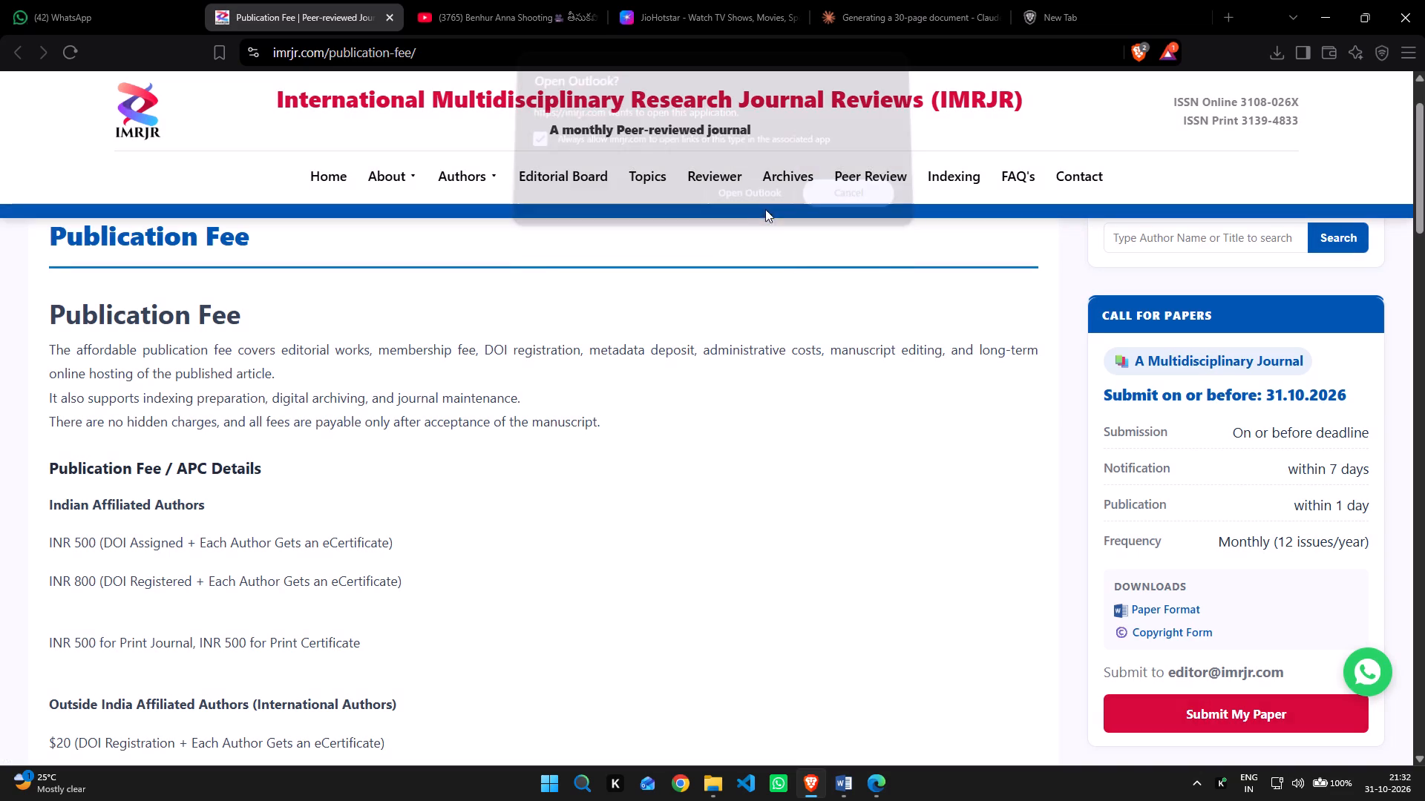
# Choose Google Chrome to open the submission's mailto link just once.
pyautogui.moveTo(856, 365); pyautogui.dragTo(853, 376)
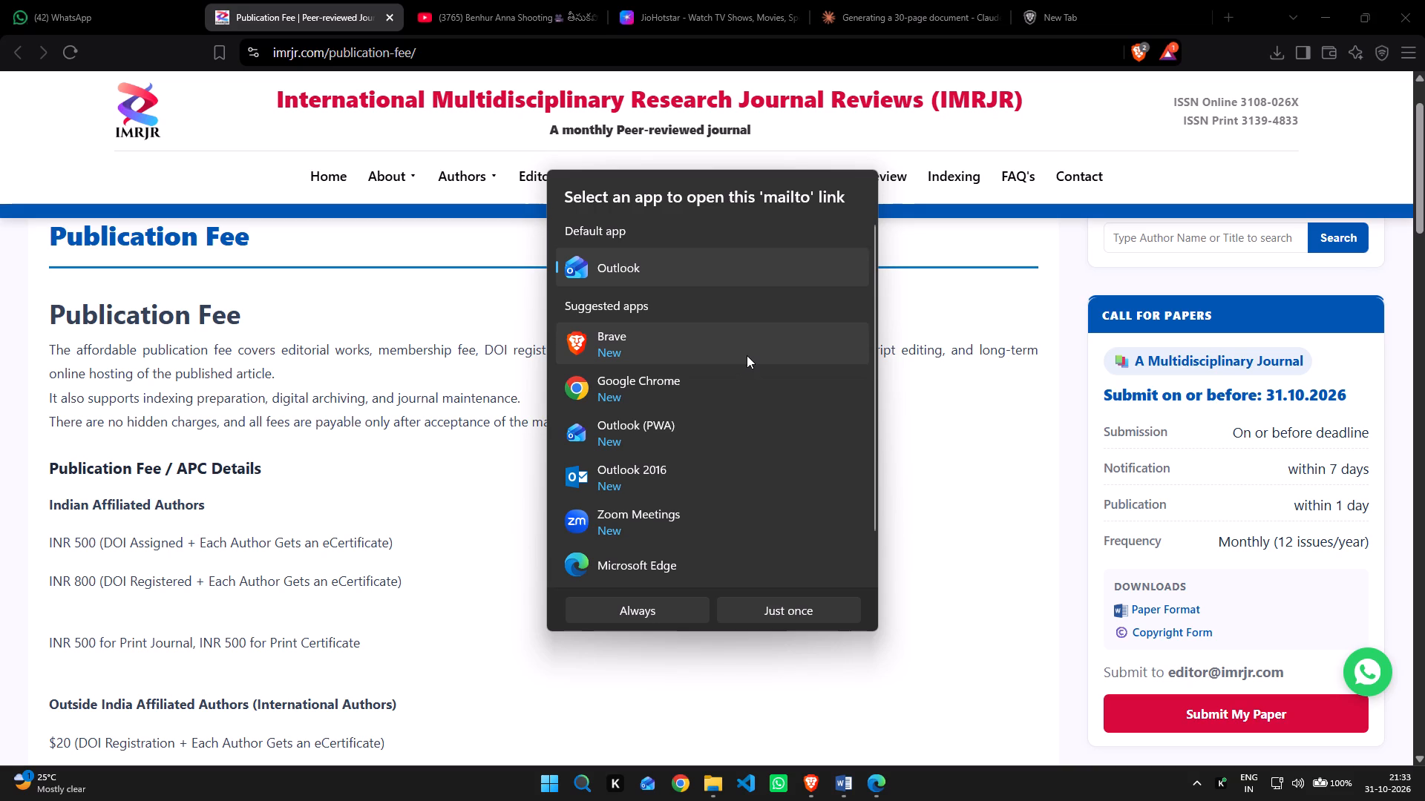
pyautogui.click(759, 402)
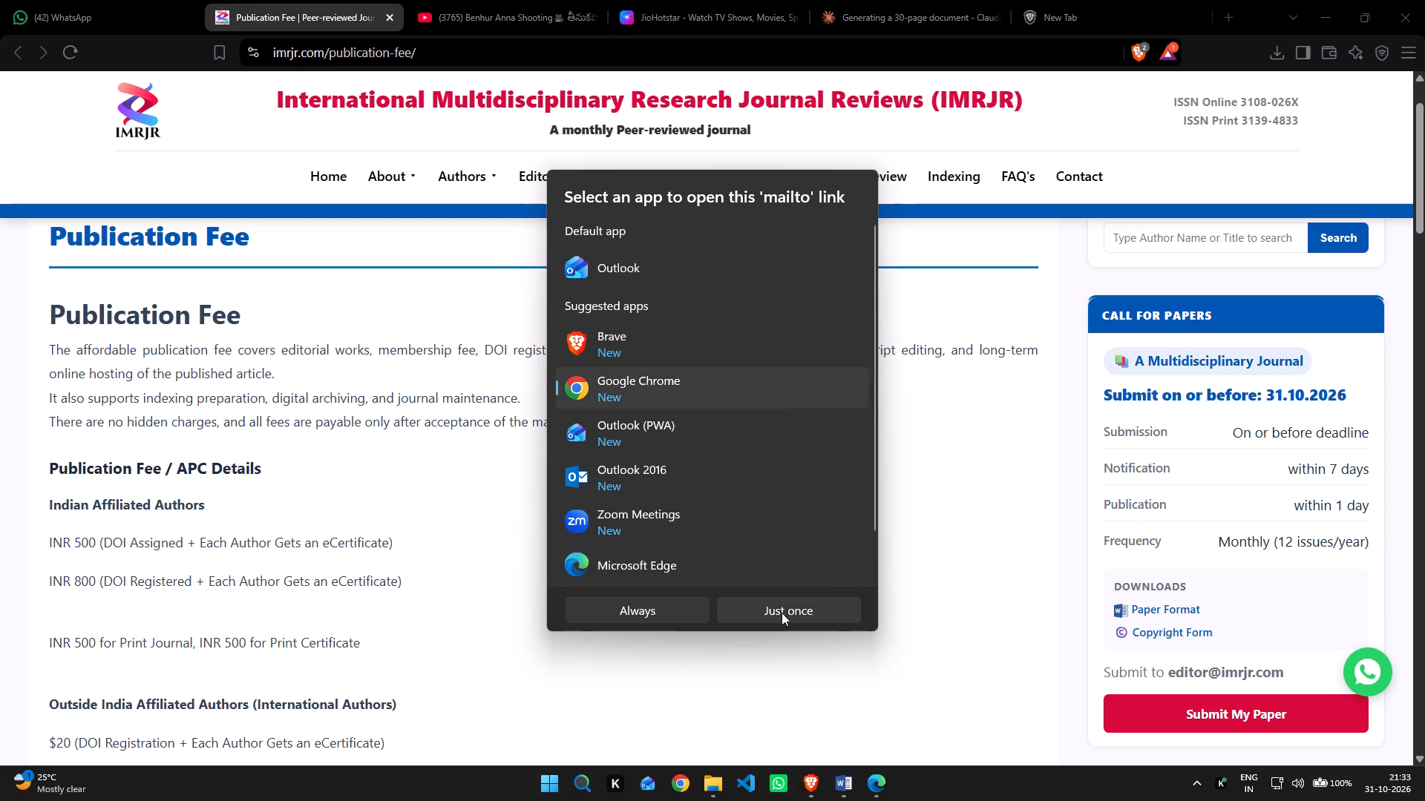
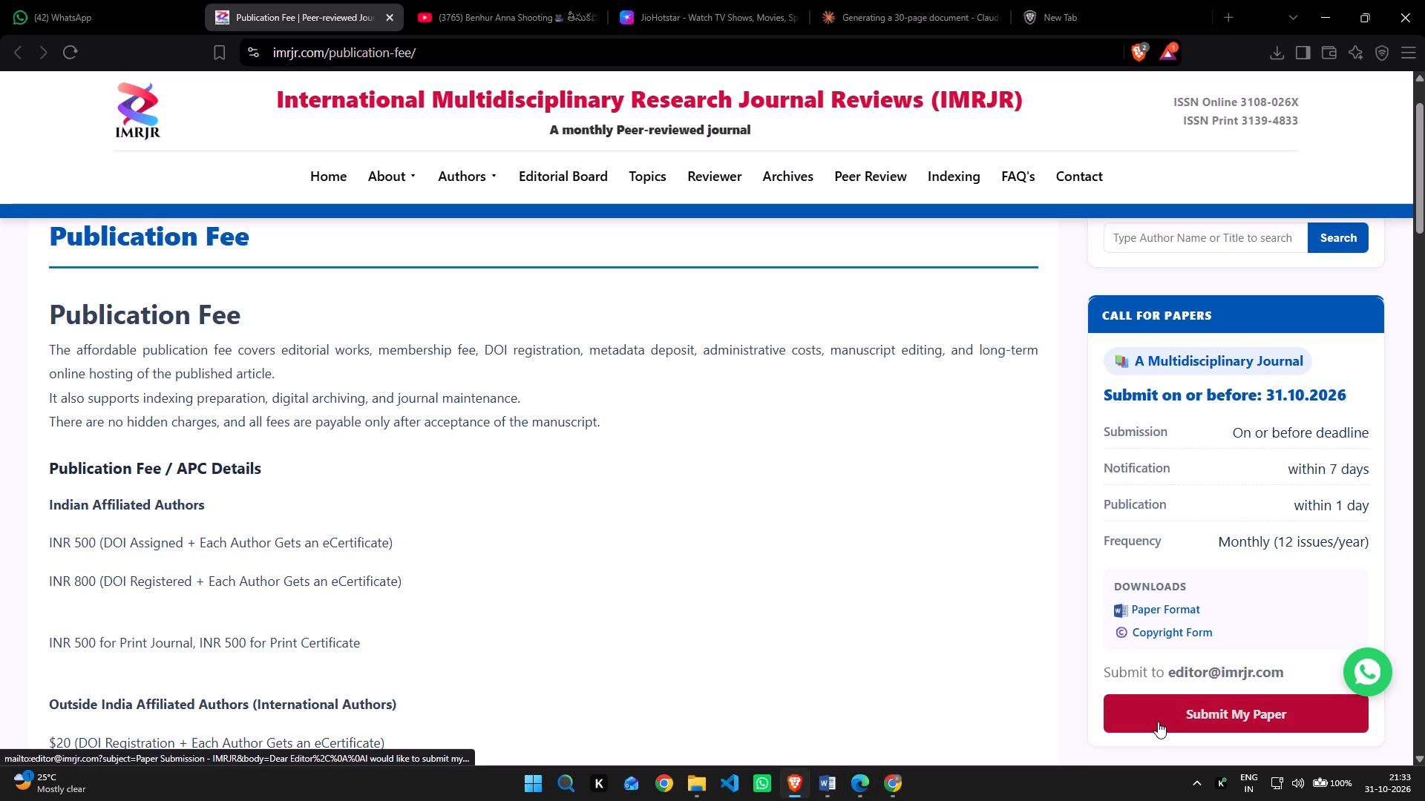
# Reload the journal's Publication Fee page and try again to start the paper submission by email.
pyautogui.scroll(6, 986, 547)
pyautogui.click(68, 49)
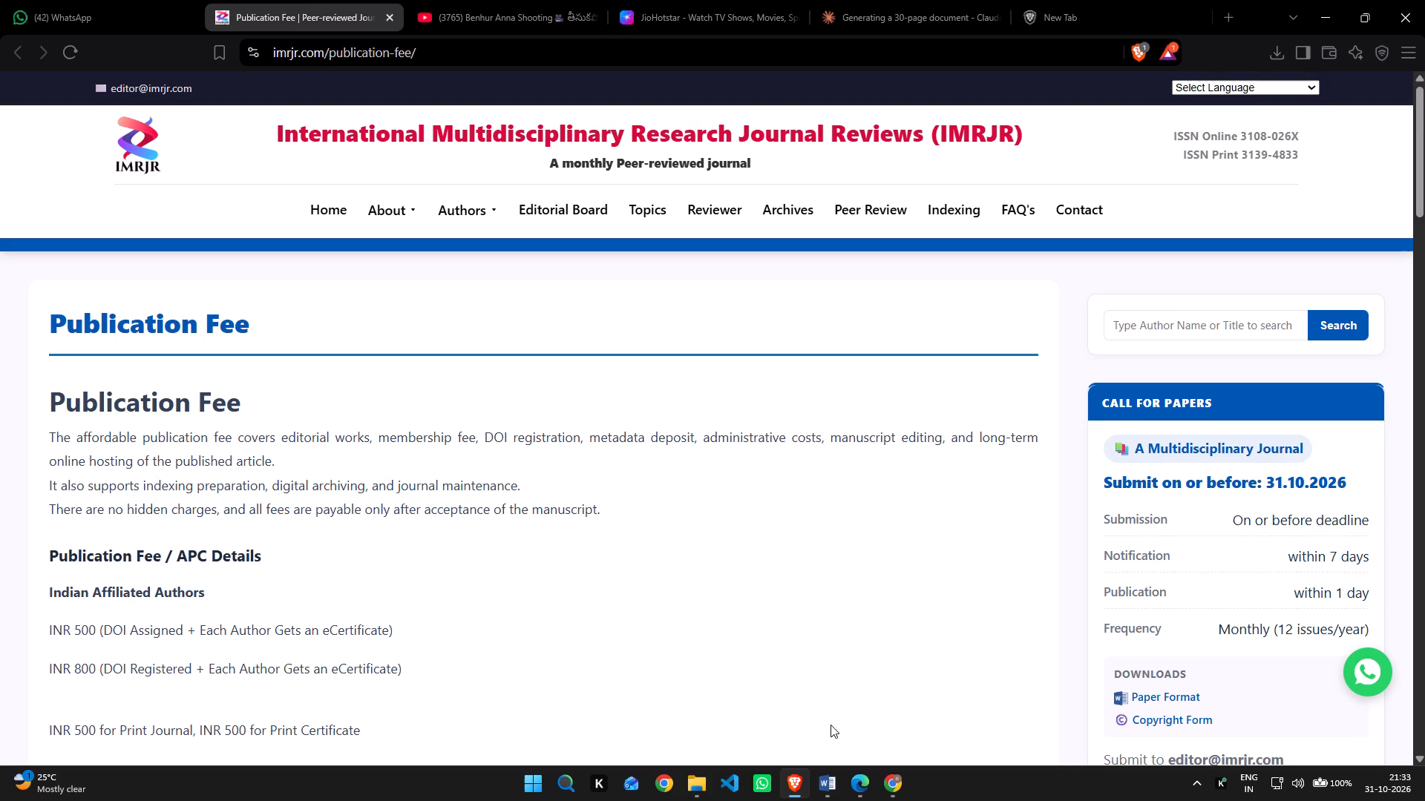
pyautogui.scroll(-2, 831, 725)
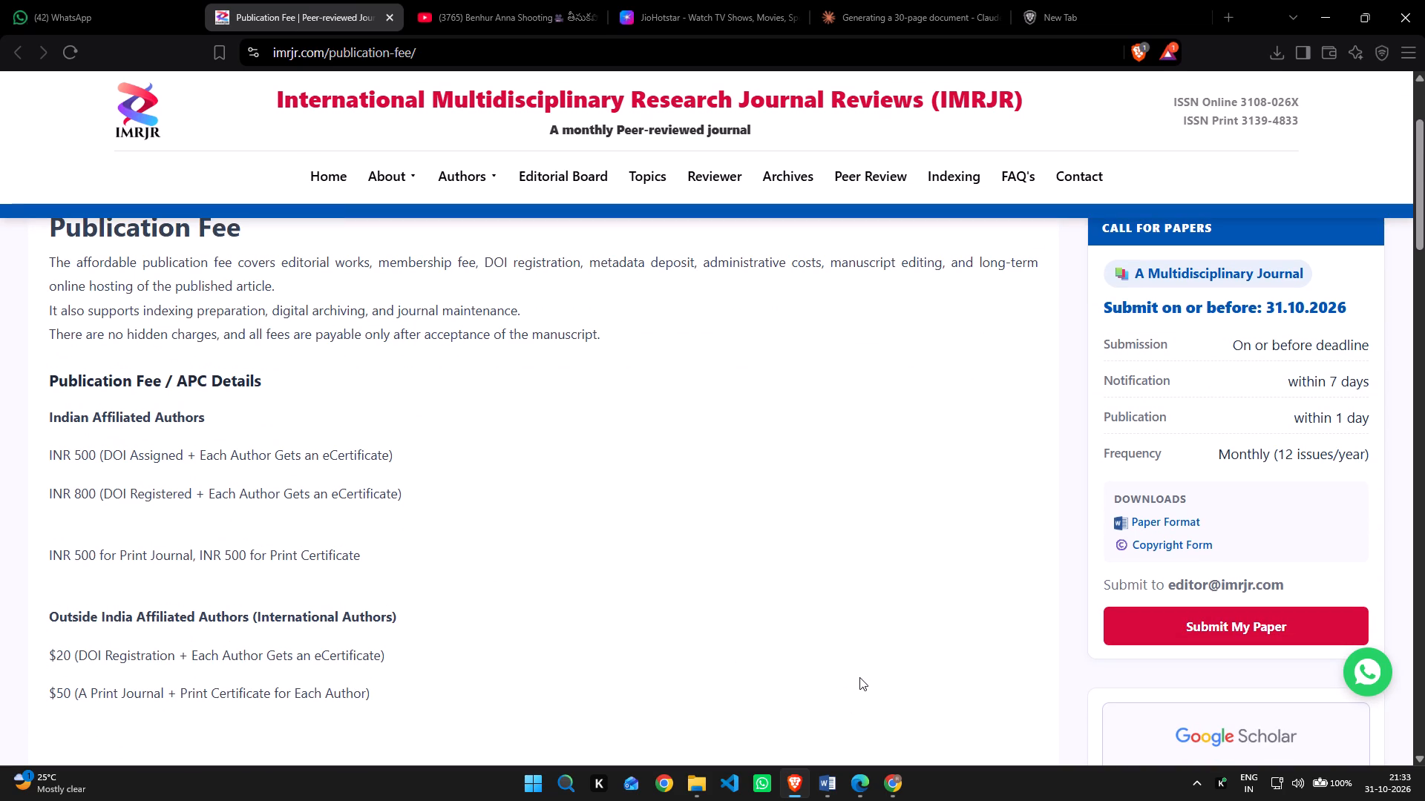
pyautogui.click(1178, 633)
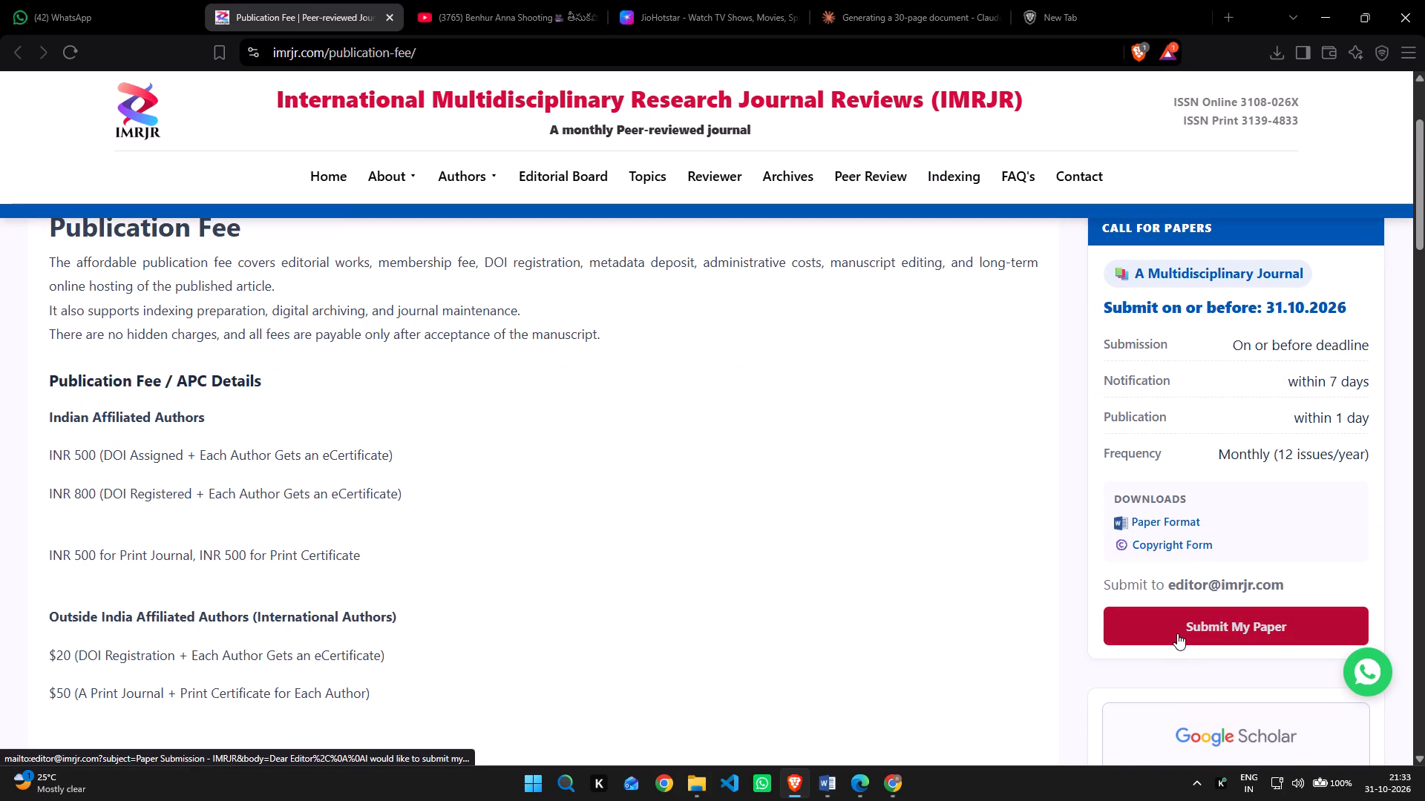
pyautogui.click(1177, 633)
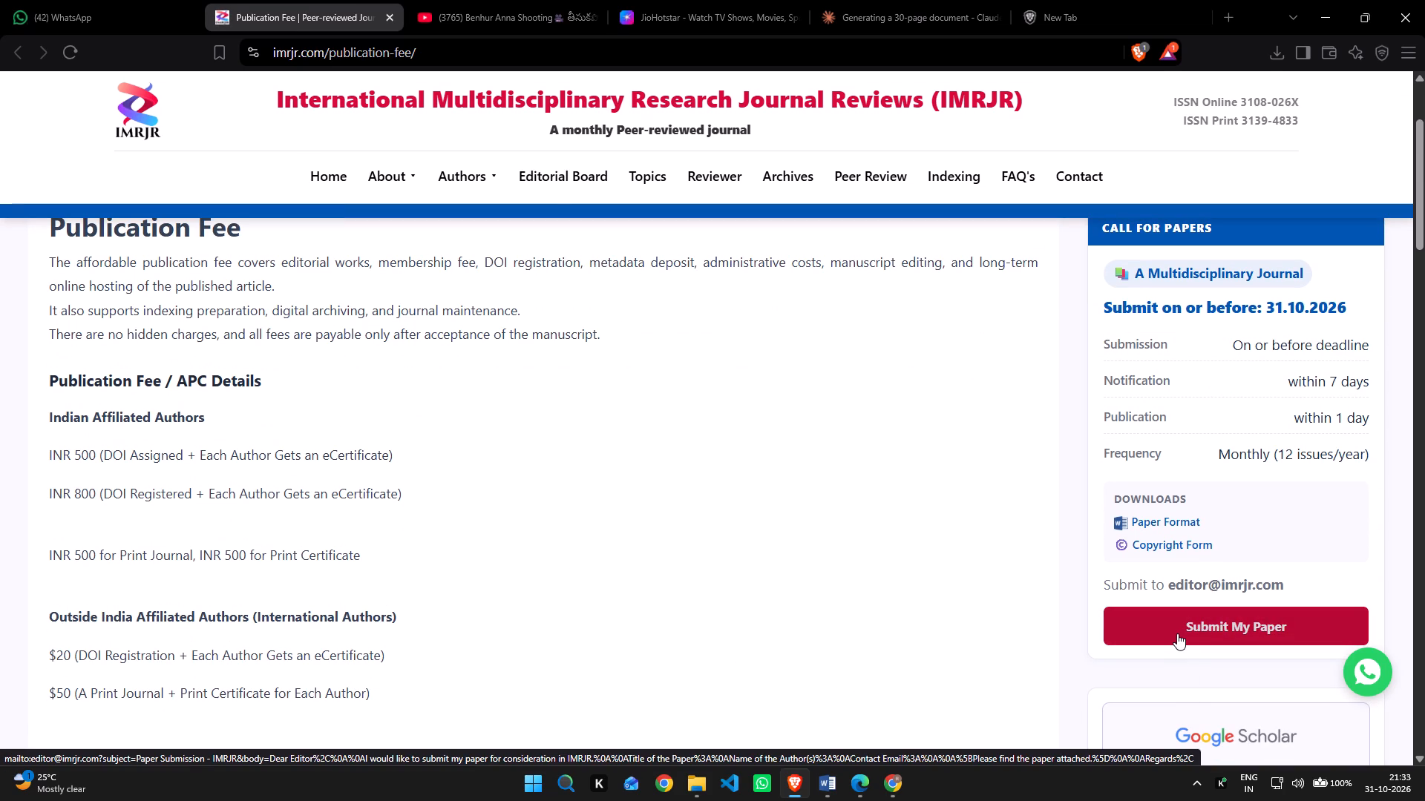
# Reload the Publication Fee page once more after the submission attempt.
pyautogui.click(76, 53)
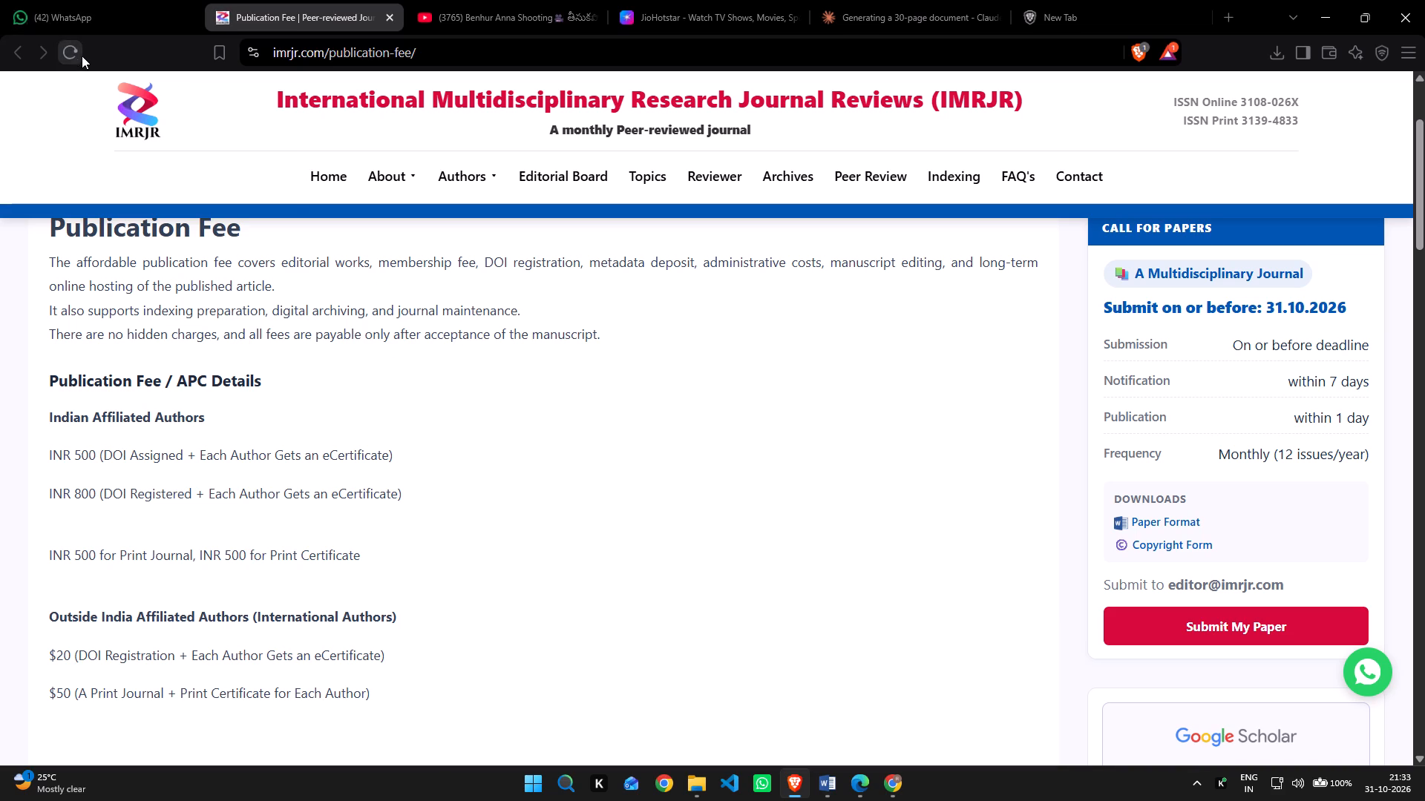
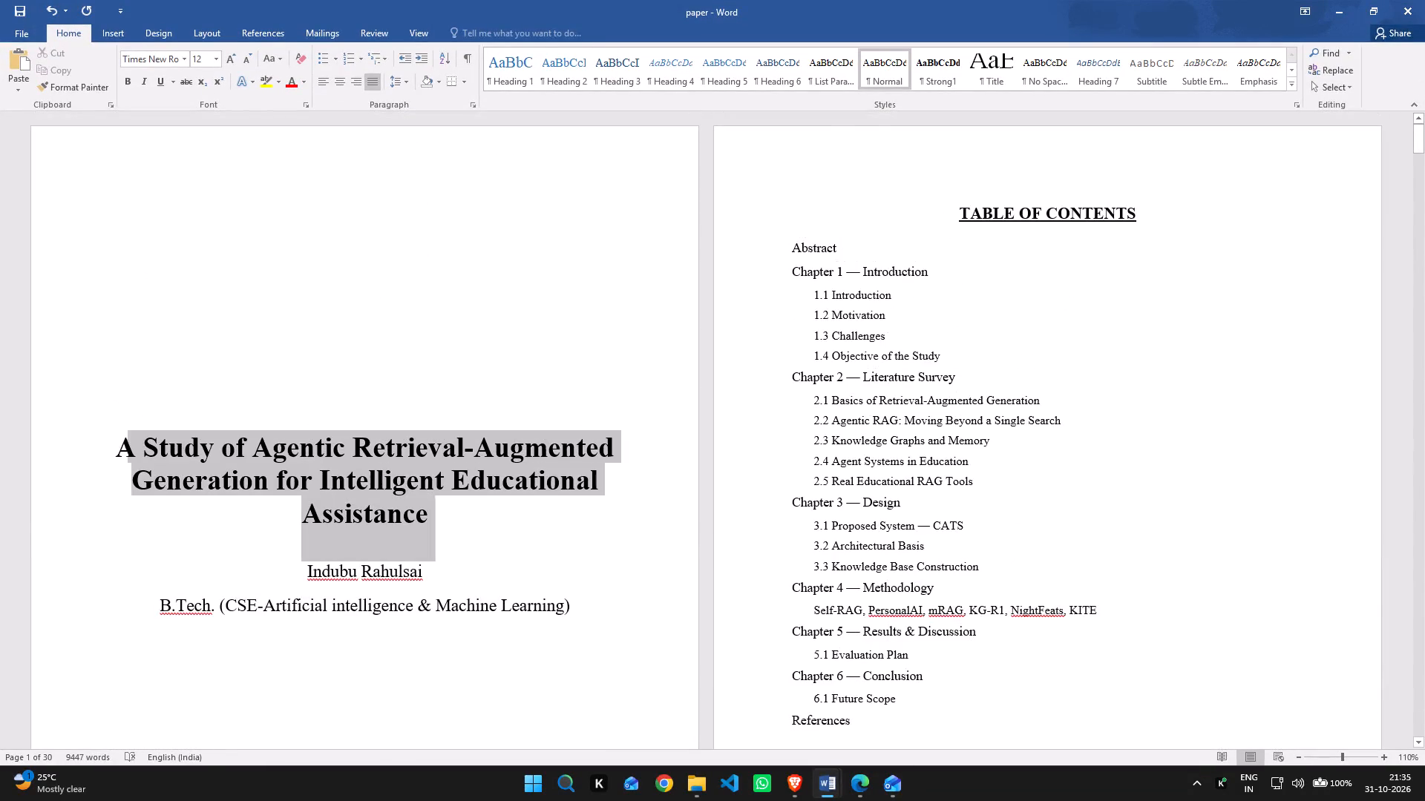
# Copy the full paper title, "A Study of Agentic Retrieval-Augmented Generation for Intelligent Educational Assistance", from the Word document's cover page.
pyautogui.moveTo(82, 430); pyautogui.dragTo(91, 442)
pyautogui.hotkey('ctrl', 'c')
pyautogui.hotkey('ctrl', 'c')
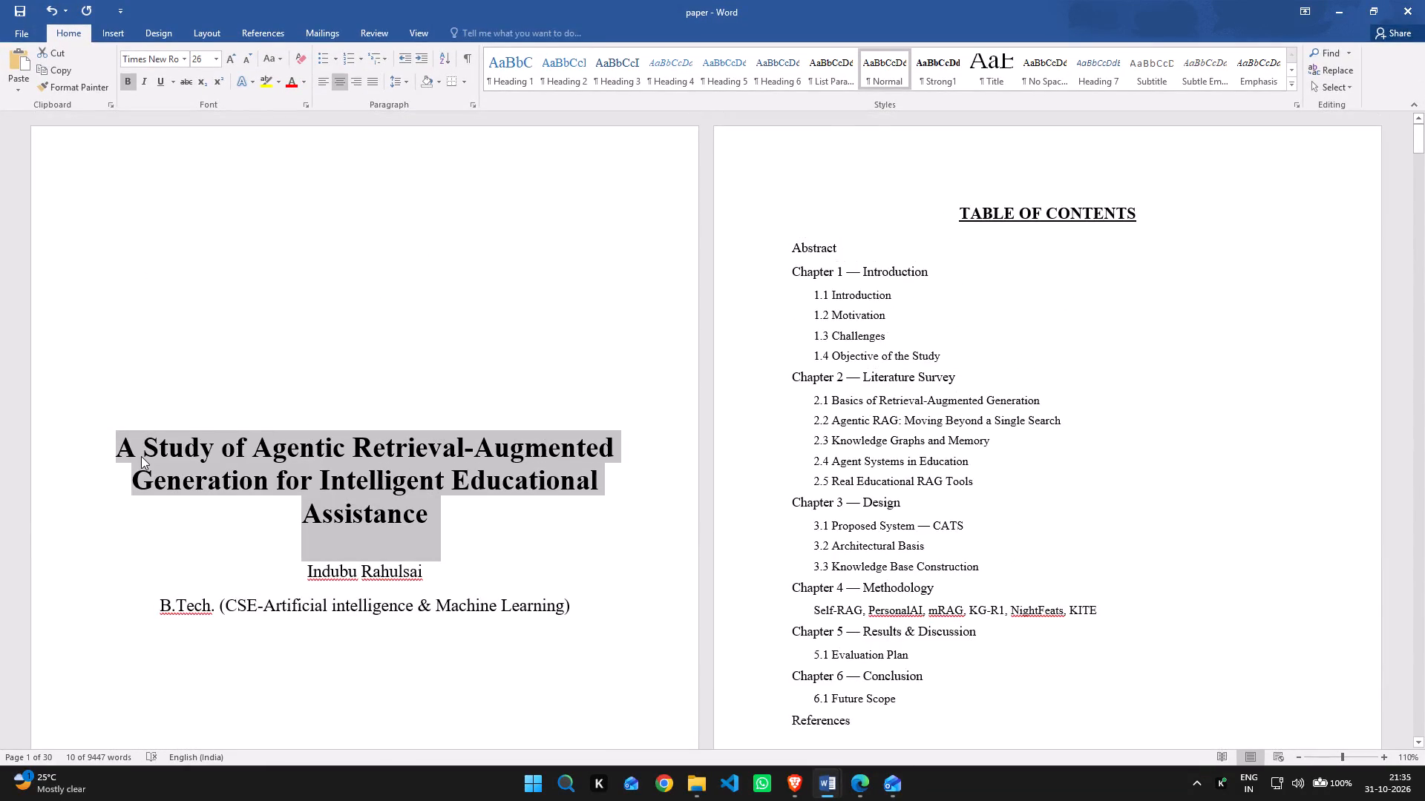
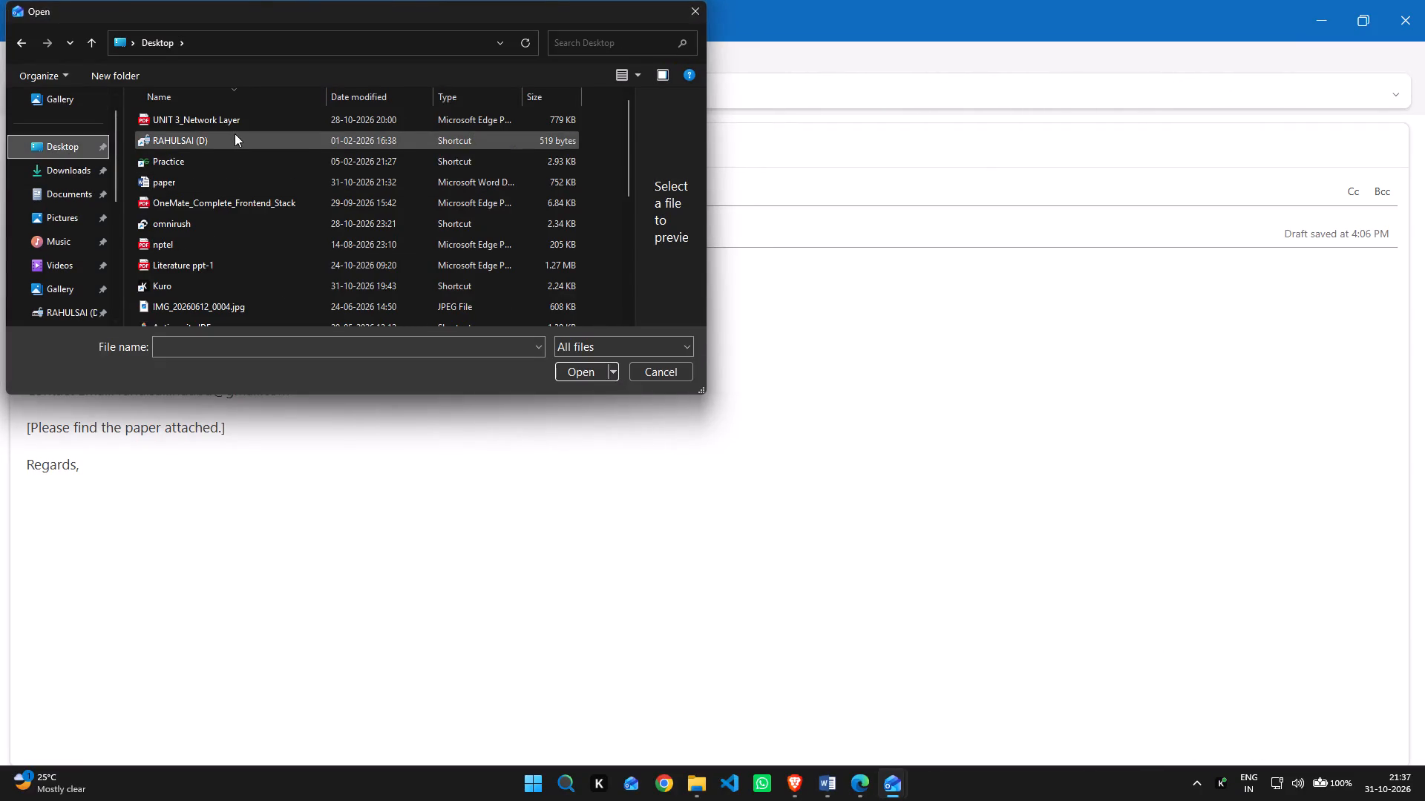
# Browse from the Desktop to the Downloads folder and enter "paper" as the name of the file to attach to the submission email.
pyautogui.scroll(-3, 240, 150)
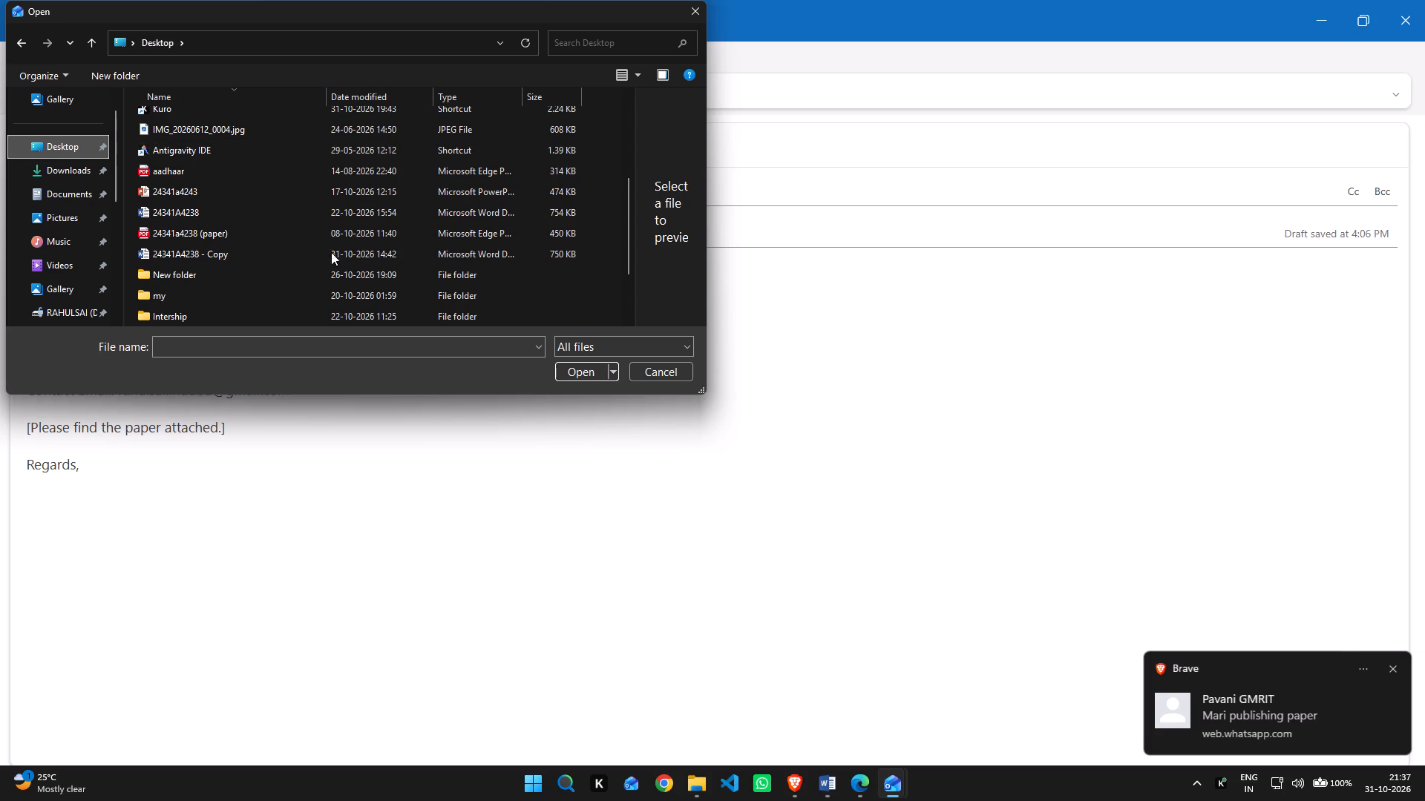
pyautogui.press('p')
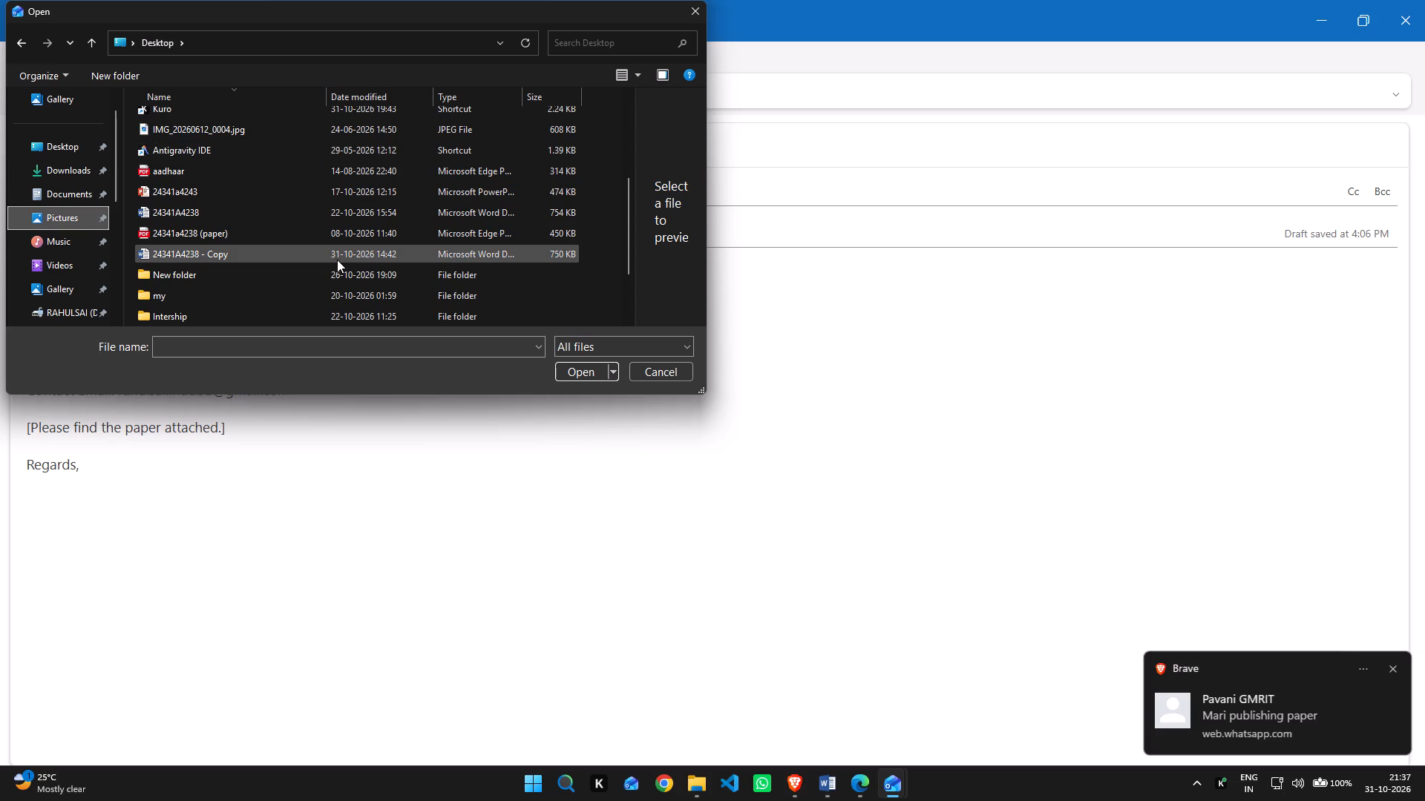
pyautogui.click(30, 162)
pyautogui.click(235, 347)
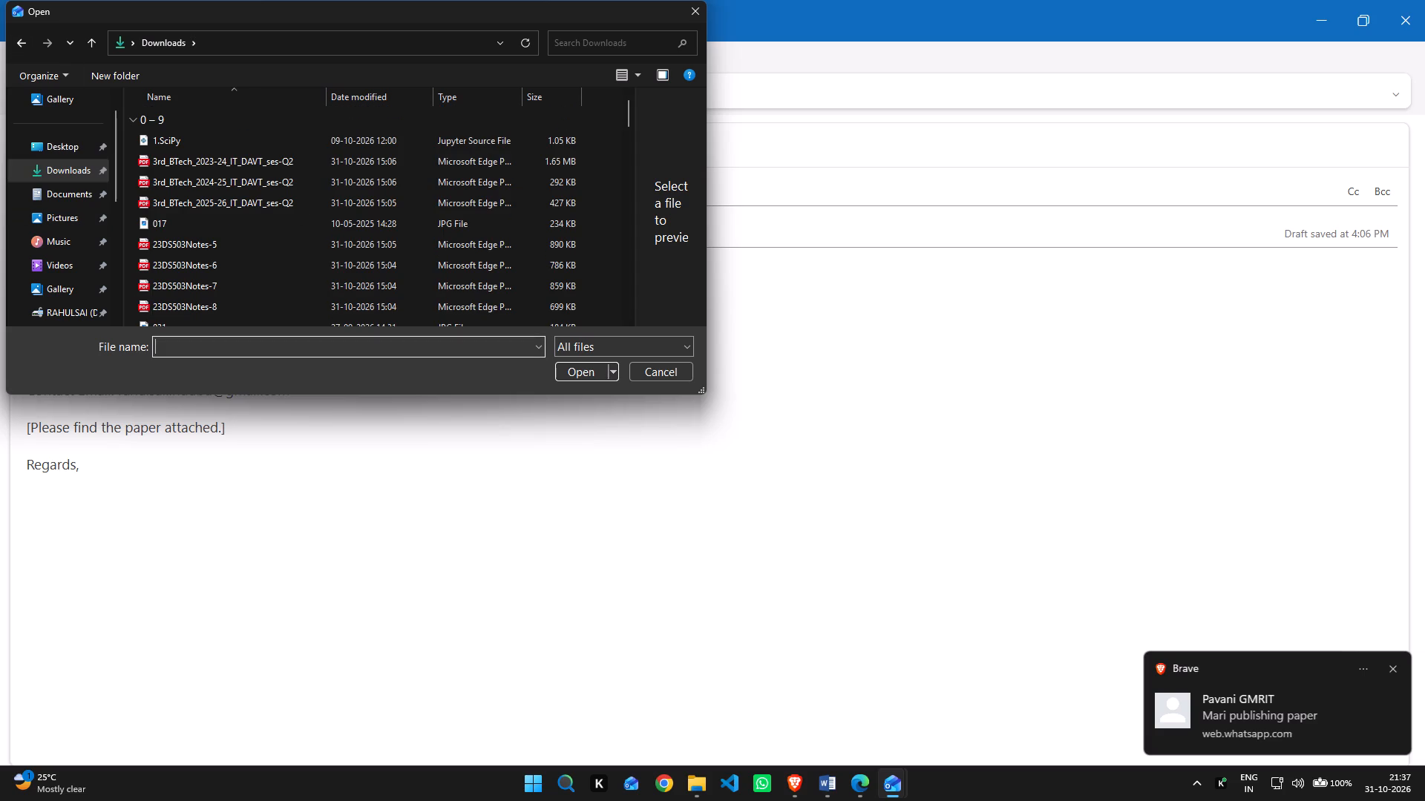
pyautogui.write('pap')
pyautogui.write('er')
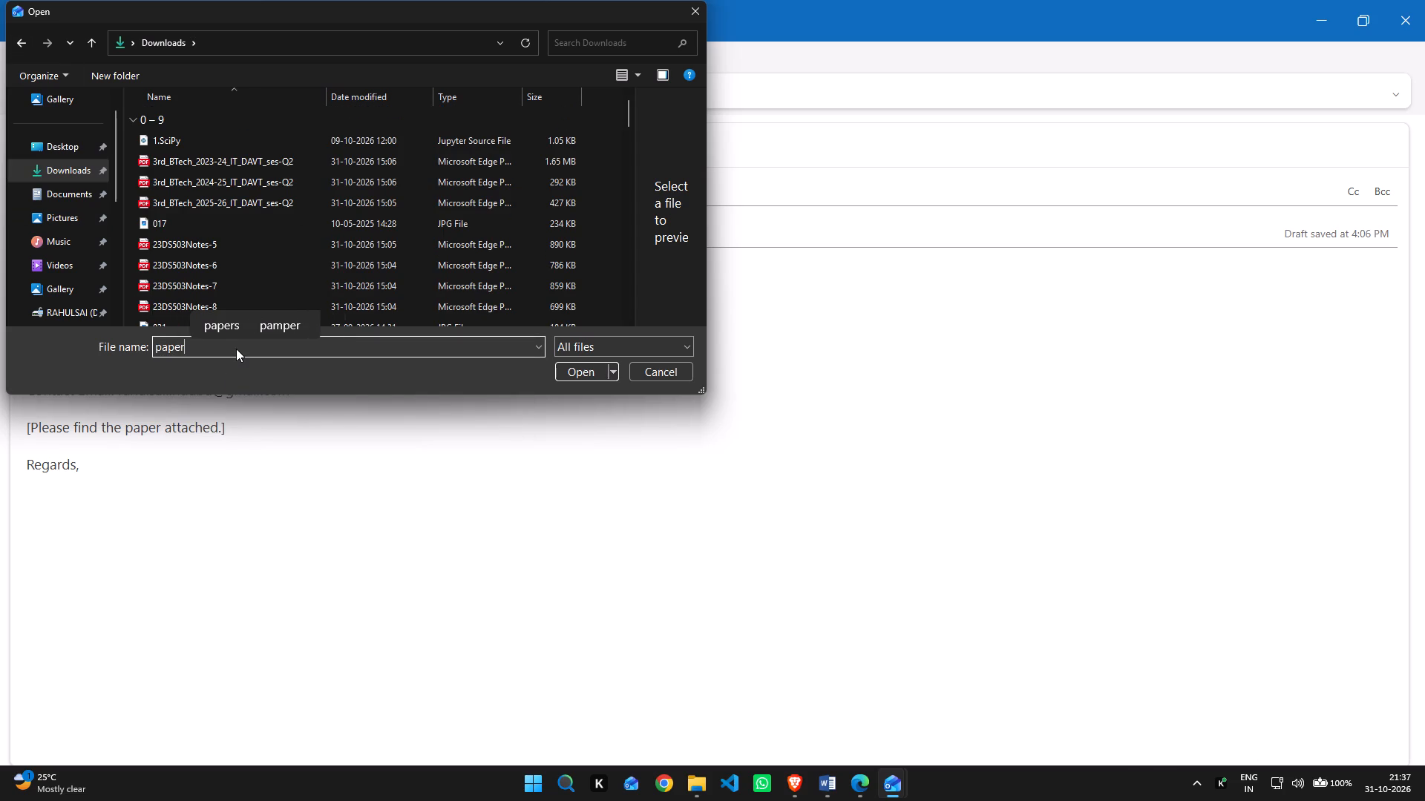
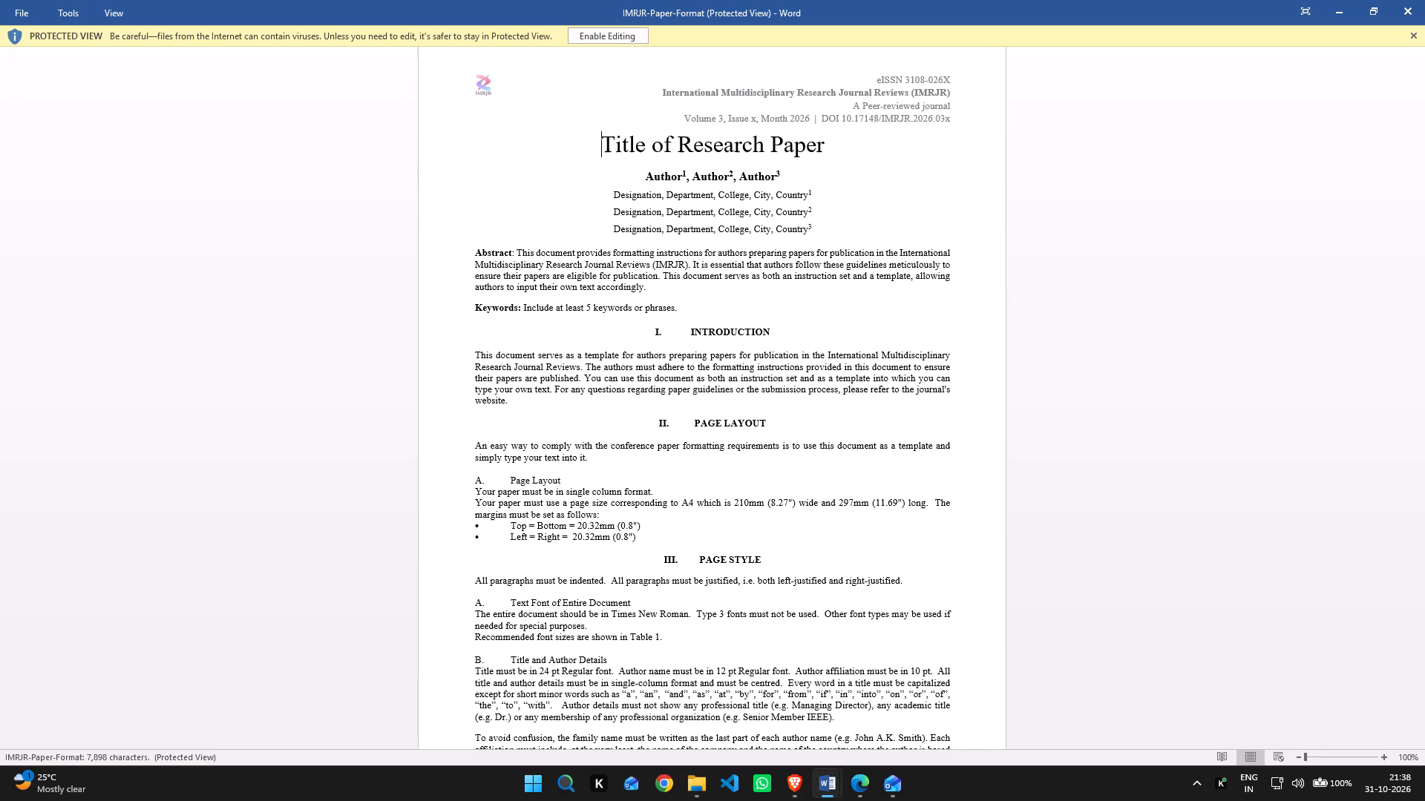
# Read through the IMRJR paper template from the title page to the references to learn its formatting rules.
pyautogui.keyDown('alt'); pyautogui.scroll(-4, 673, 465); pyautogui.keyUp('alt')
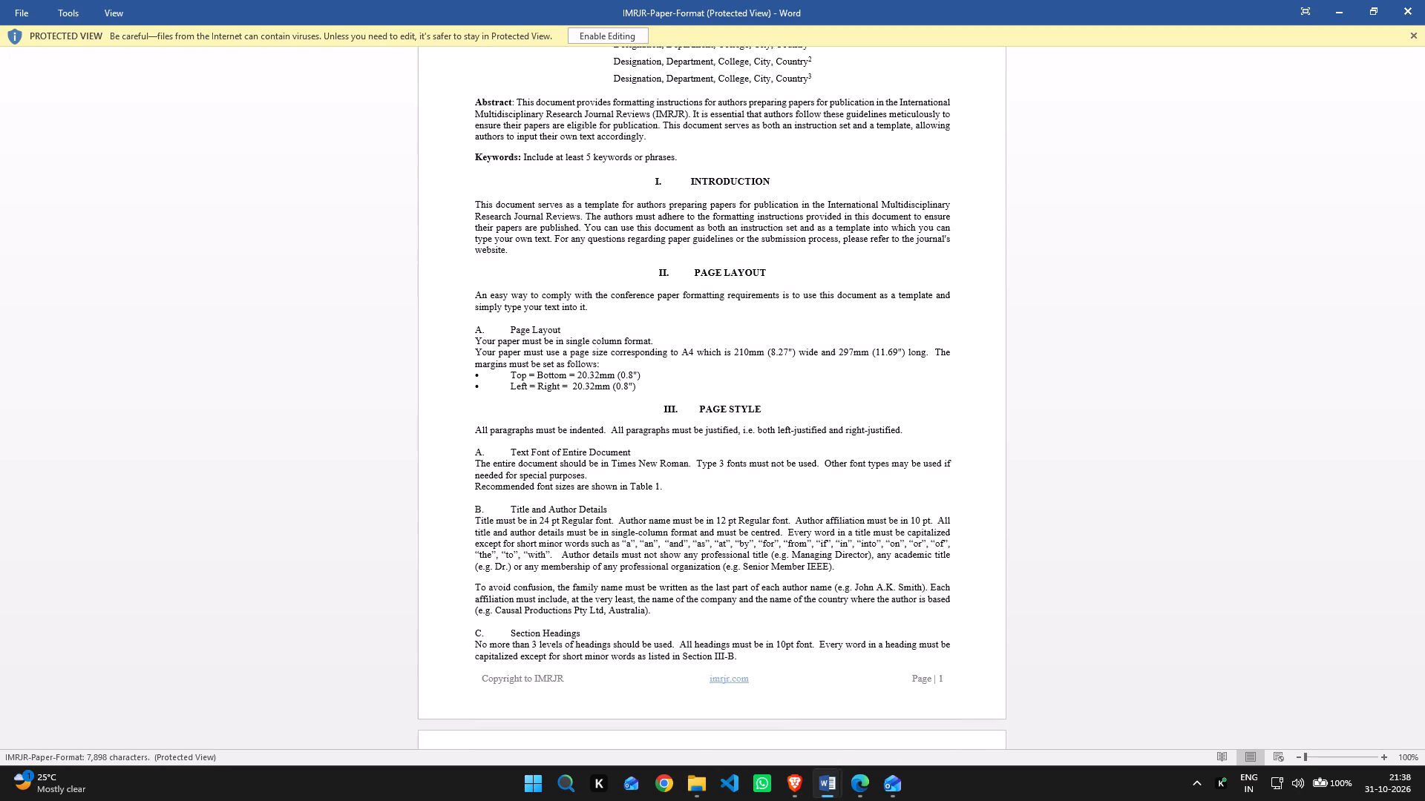
pyautogui.keyDown('alt'); pyautogui.scroll(-5, 684, 469); pyautogui.keyUp('alt')
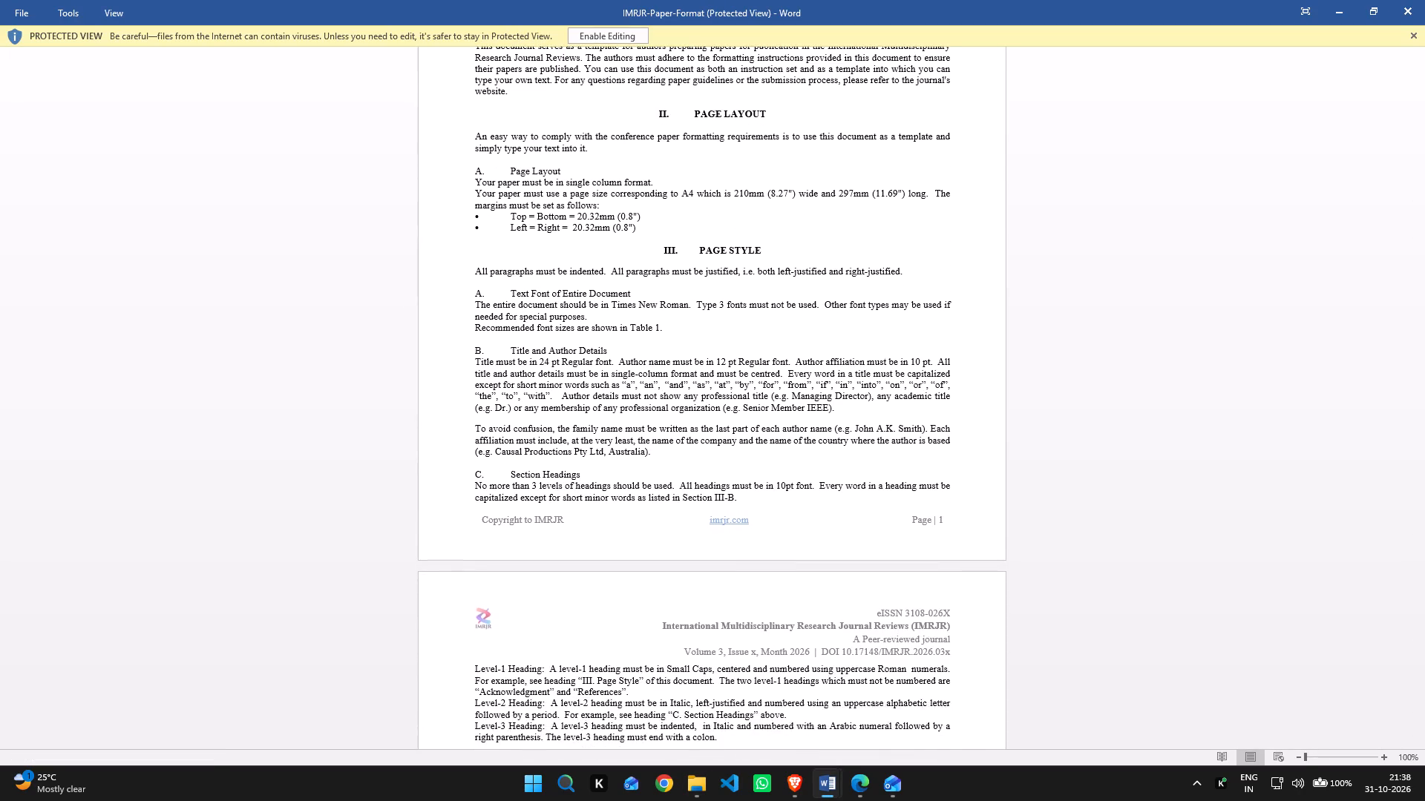
pyautogui.keyDown('alt'); pyautogui.scroll(-5, 667, 435); pyautogui.keyUp('alt')
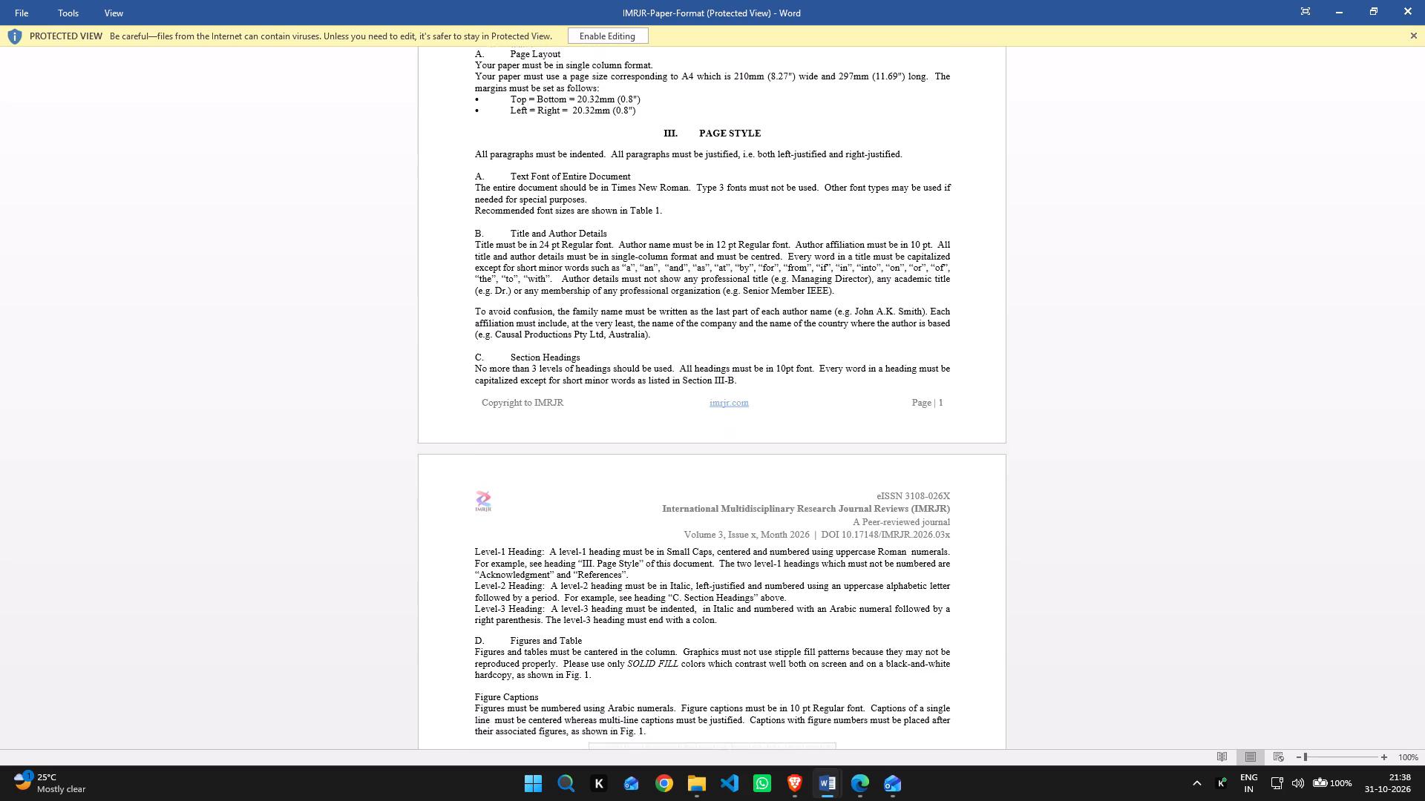
pyautogui.keyDown('alt'); pyautogui.scroll(-9, 666, 435); pyautogui.keyUp('alt')
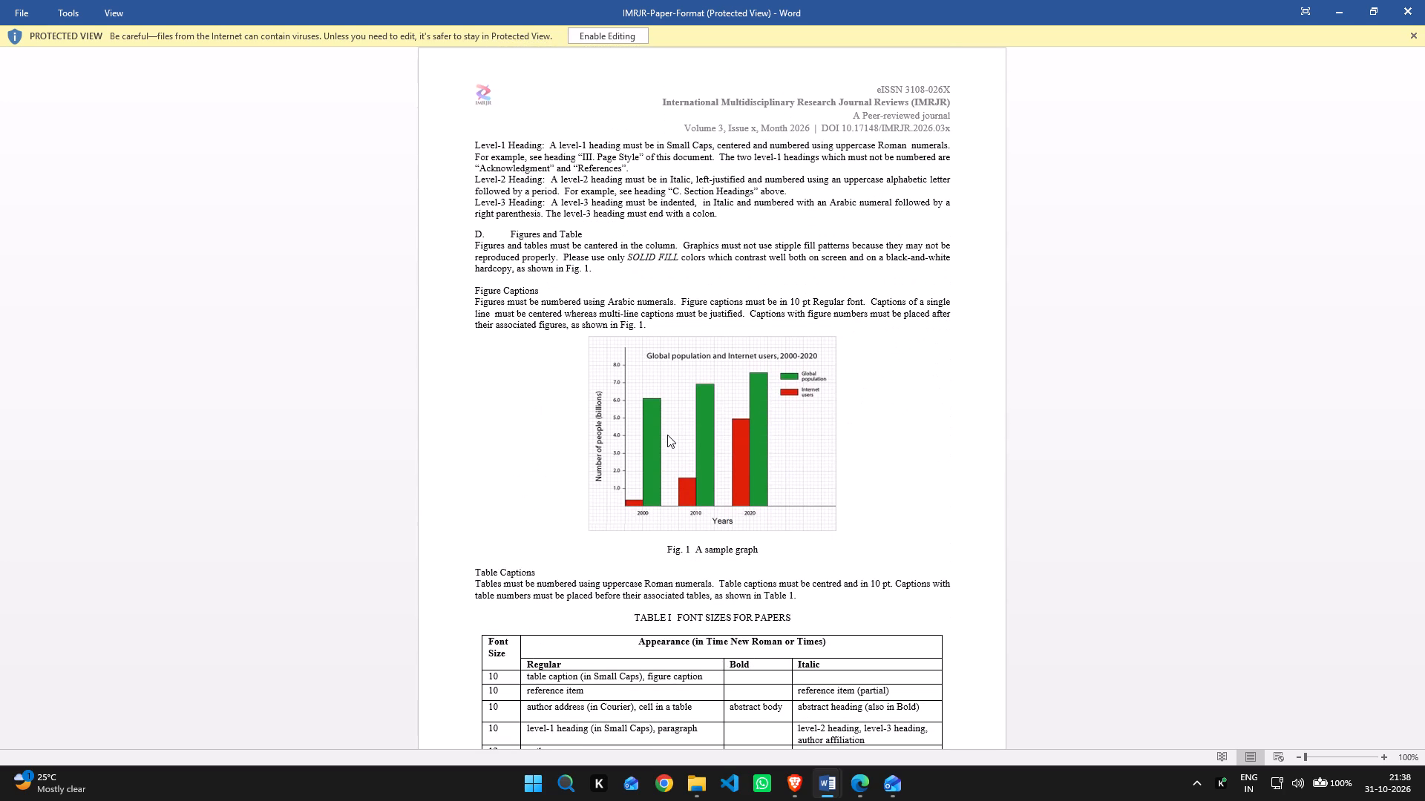
pyautogui.keyDown('alt'); pyautogui.scroll(-20, 667, 435); pyautogui.keyUp('alt')
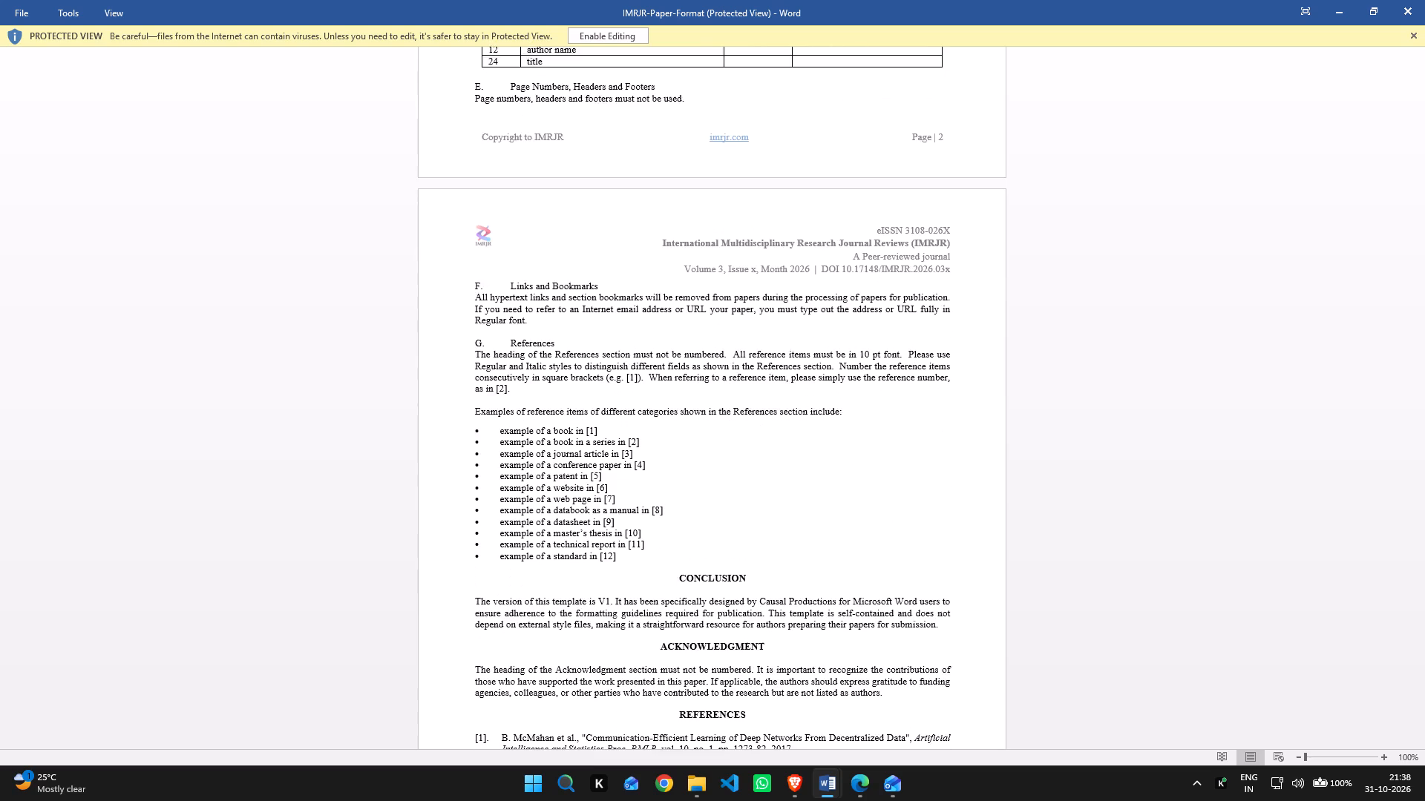
pyautogui.keyDown('alt'); pyautogui.scroll(-13, 672, 432); pyautogui.keyUp('alt')
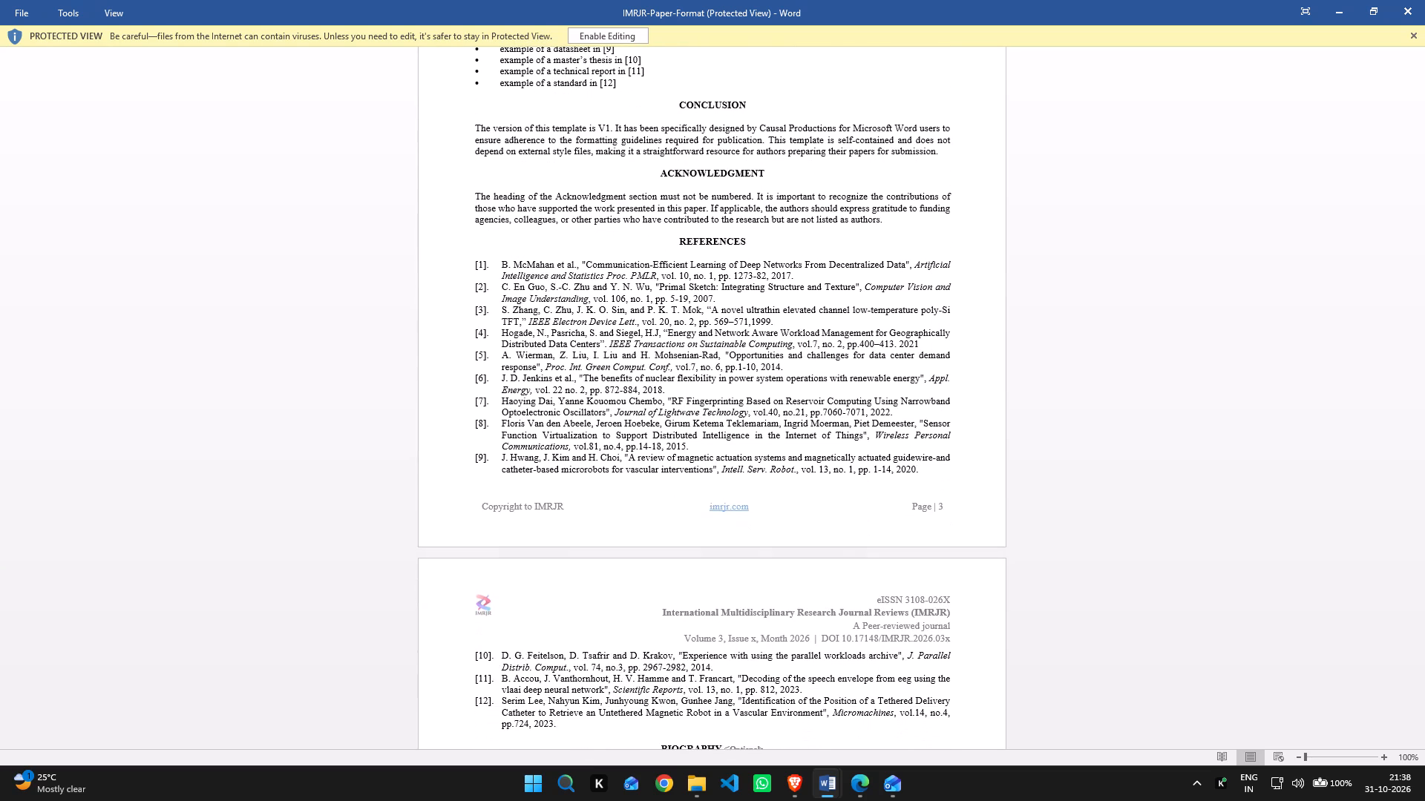
pyautogui.keyDown('alt'); pyautogui.scroll(-1, 672, 433); pyautogui.keyUp('alt')
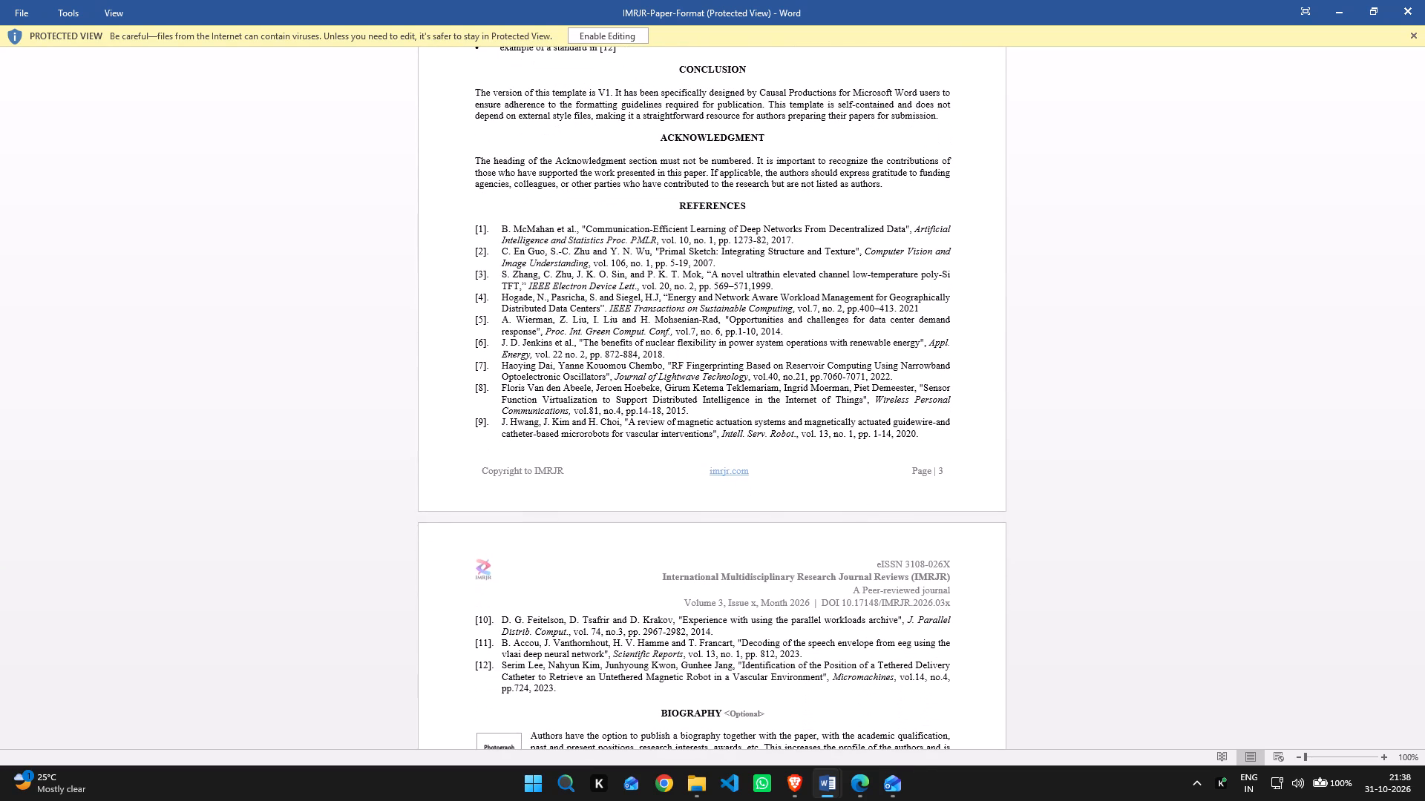
# Examine the Acknowledgment section's heading and paragraph, and the References and Biography sections after it.
pyautogui.keyDown('alt'); pyautogui.moveTo(666, 137); pyautogui.dragTo(879, 191); pyautogui.keyUp('alt')
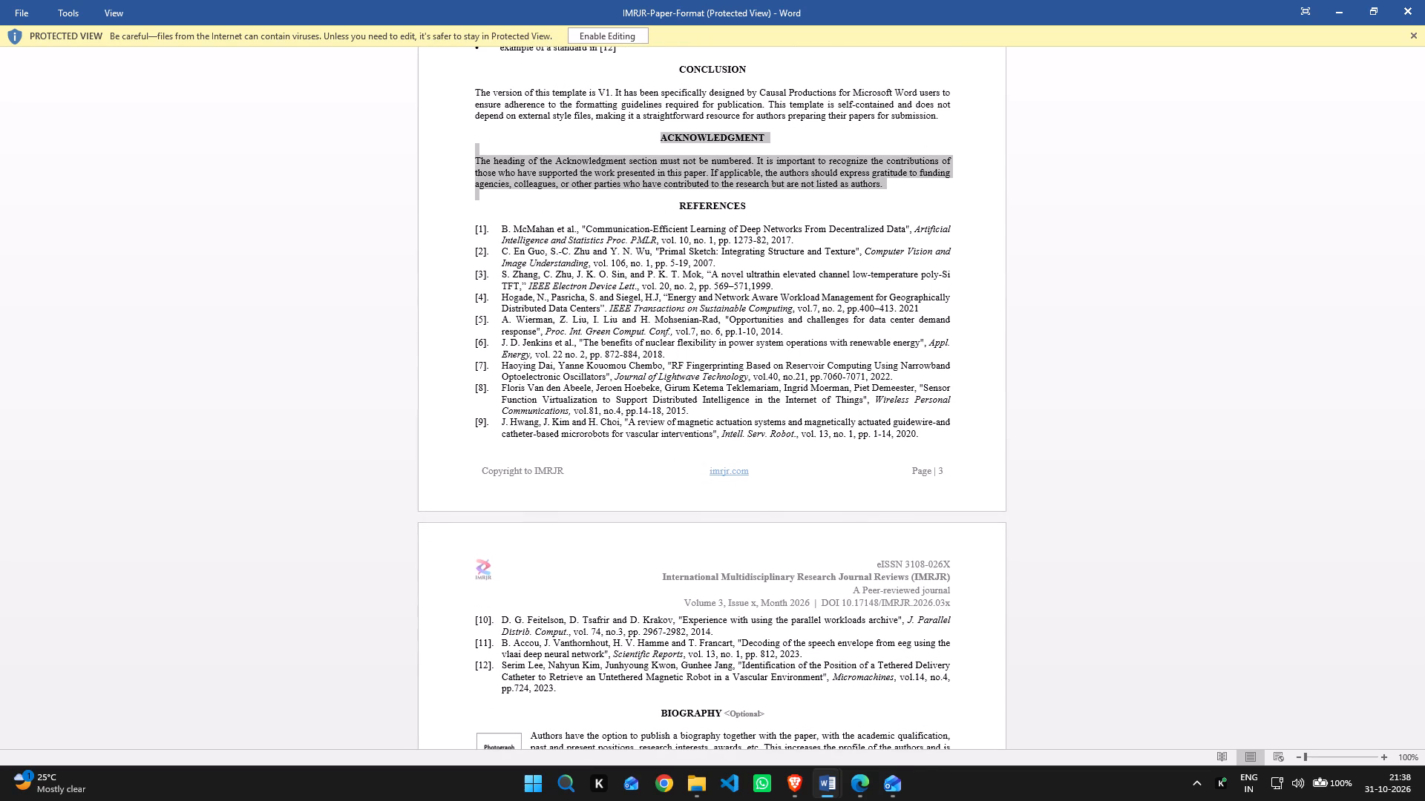
pyautogui.keyDown('alt'); pyautogui.moveTo(879, 191); pyautogui.dragTo(905, 185); pyautogui.keyUp('alt')
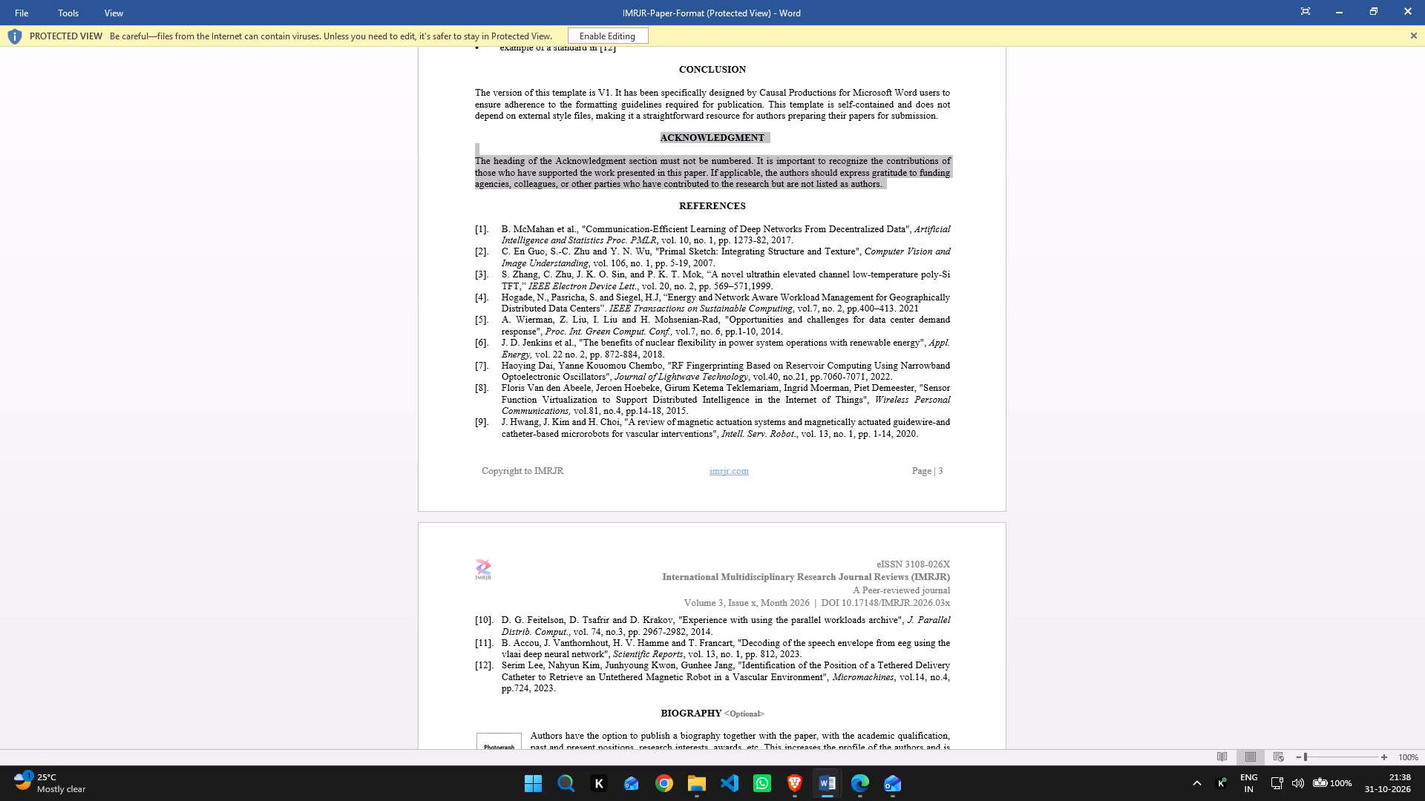
pyautogui.keyDown('alt'); pyautogui.moveTo(905, 185); pyautogui.dragTo(905, 185); pyautogui.keyUp('alt')
pyautogui.keyDown('alt'); pyautogui.click(903, 188); pyautogui.keyUp('alt')
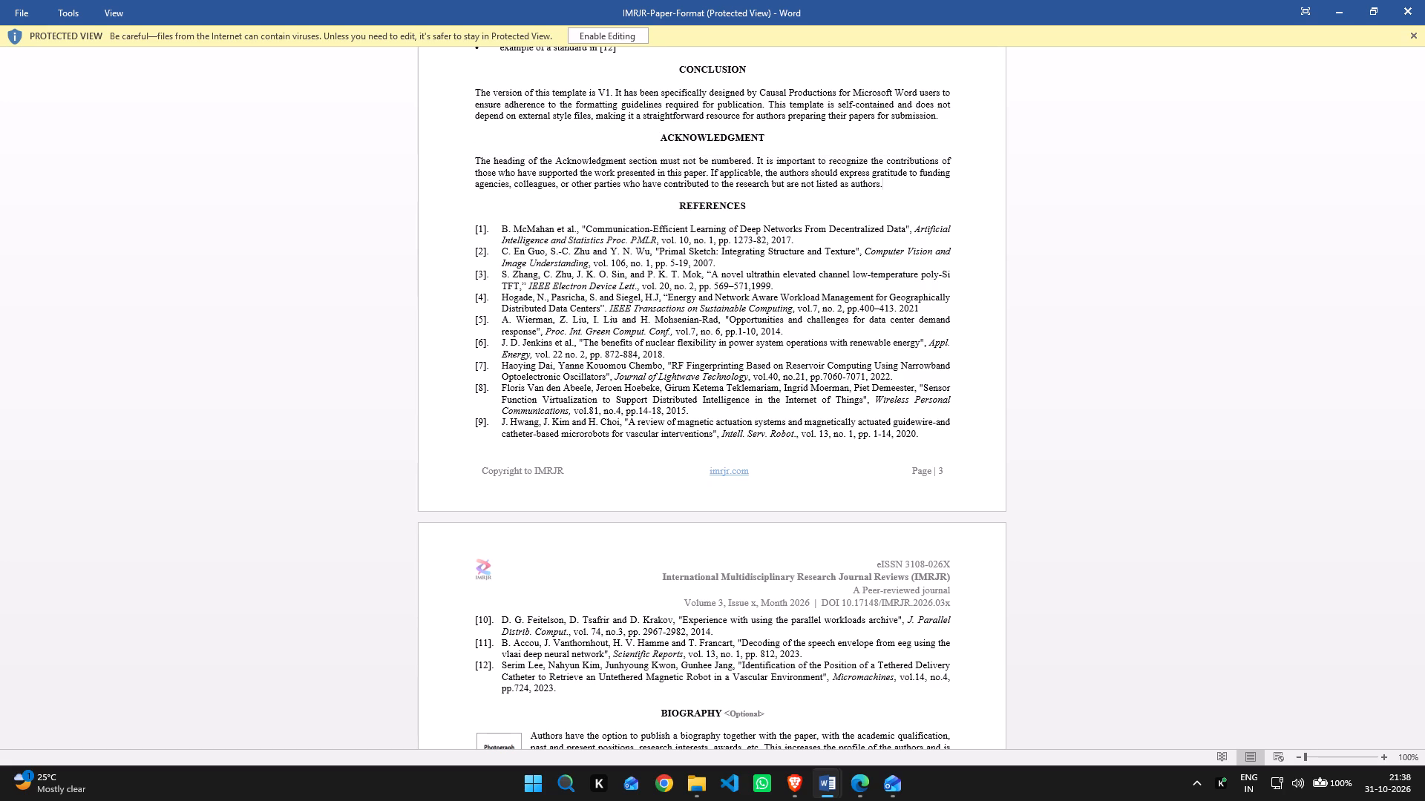
pyautogui.keyDown('alt'); pyautogui.moveTo(898, 187); pyautogui.dragTo(675, 129); pyautogui.keyUp('alt')
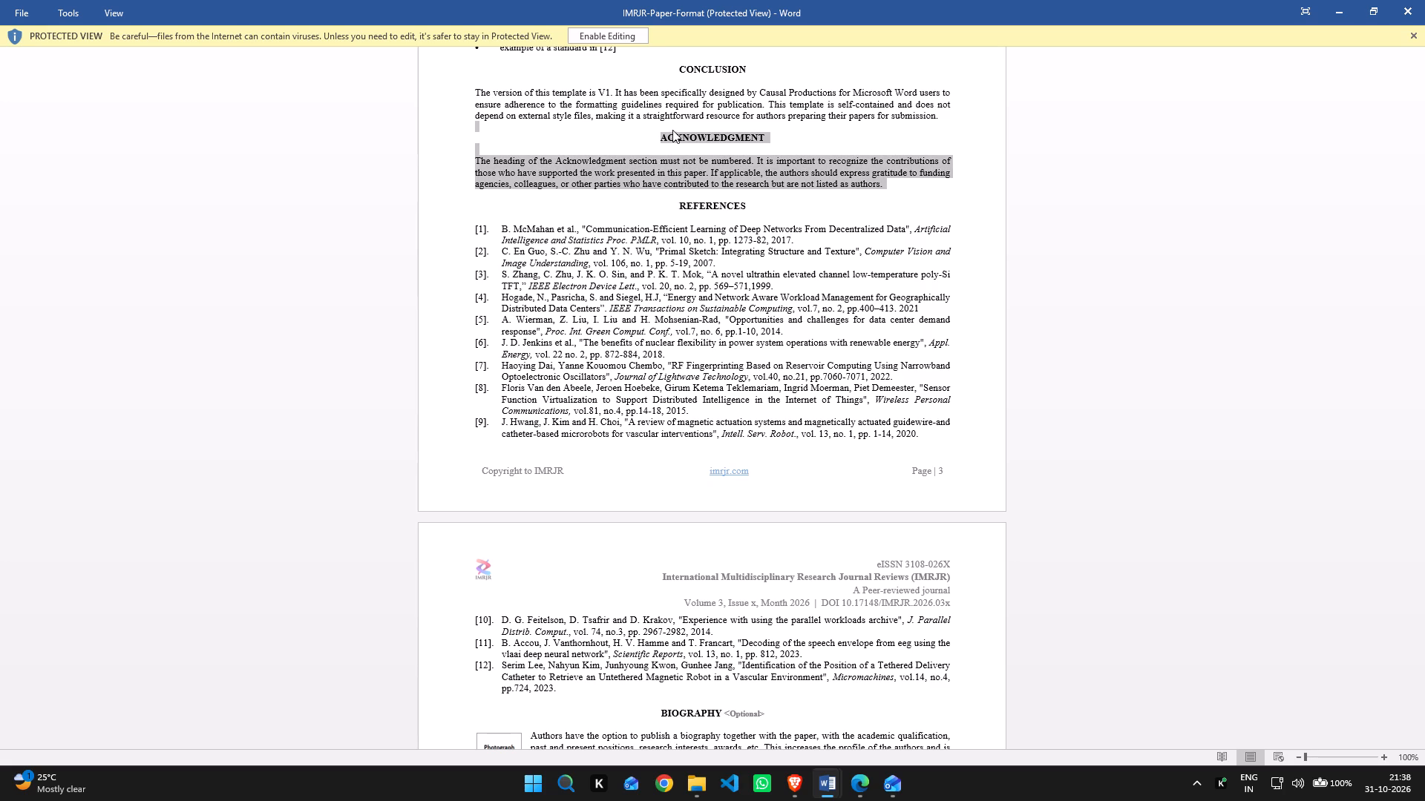
pyautogui.keyDown('alt'); pyautogui.click(622, 134); pyautogui.keyUp('alt')
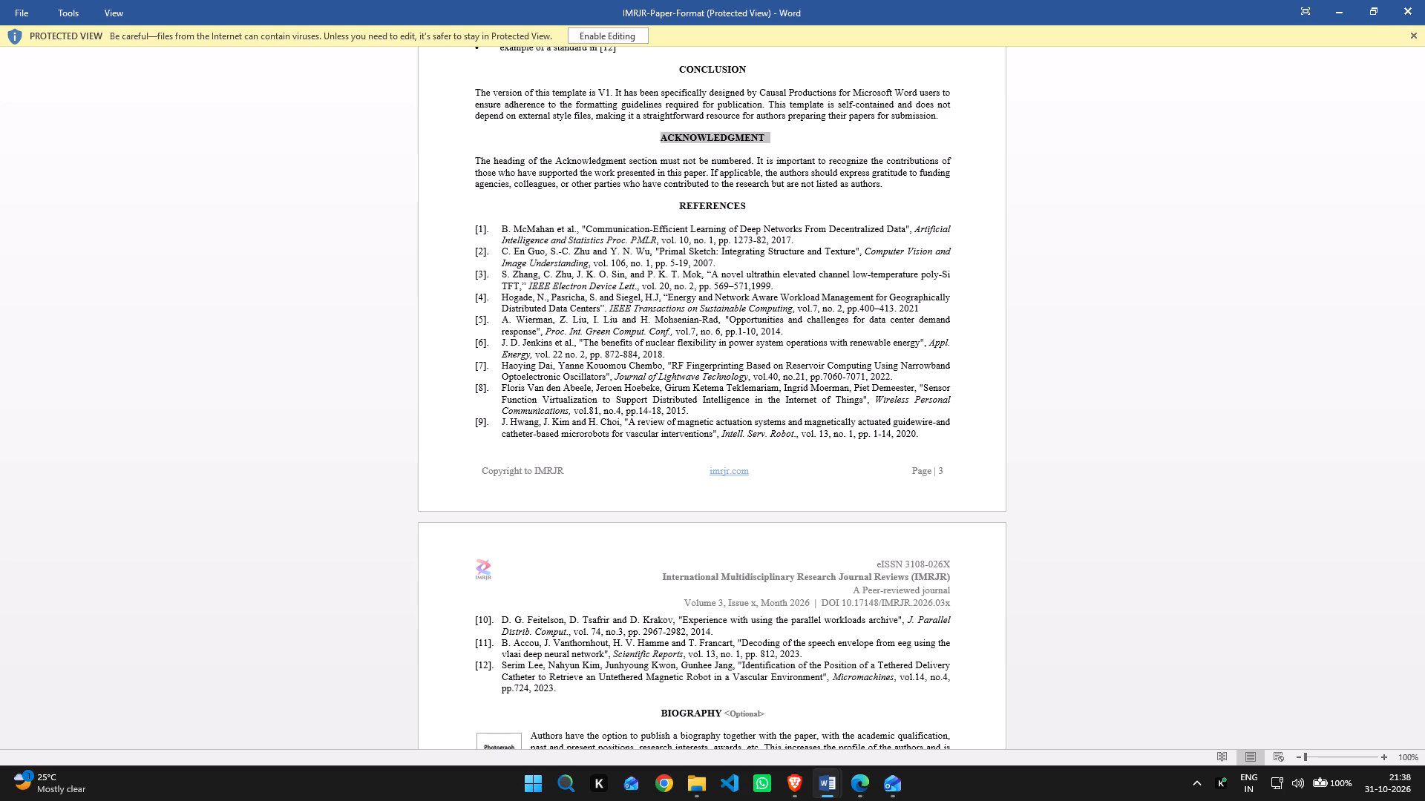
pyautogui.keyDown('alt'); pyautogui.moveTo(894, 184); pyautogui.dragTo(672, 136); pyautogui.keyUp('alt')
pyautogui.keyDown('alt'); pyautogui.click(672, 136); pyautogui.keyUp('alt')
pyautogui.keyDown('alt'); pyautogui.scroll(-5, 871, 274); pyautogui.keyUp('alt')
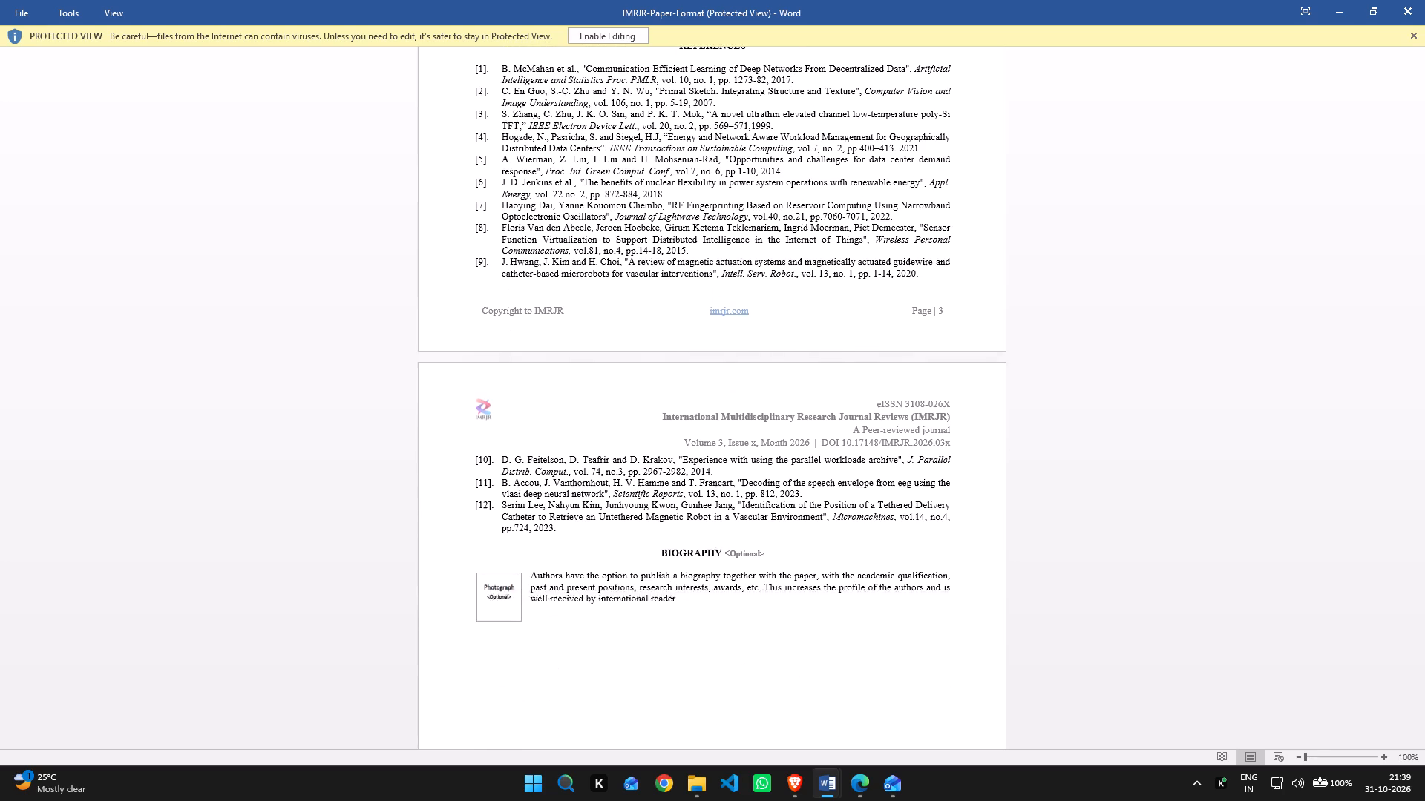
# Review the template's rules on page numbers, headers and footers, figures, tables, headings and page layout, back to the title.
pyautogui.keyDown('alt'); pyautogui.scroll(18, 871, 274); pyautogui.keyUp('alt')
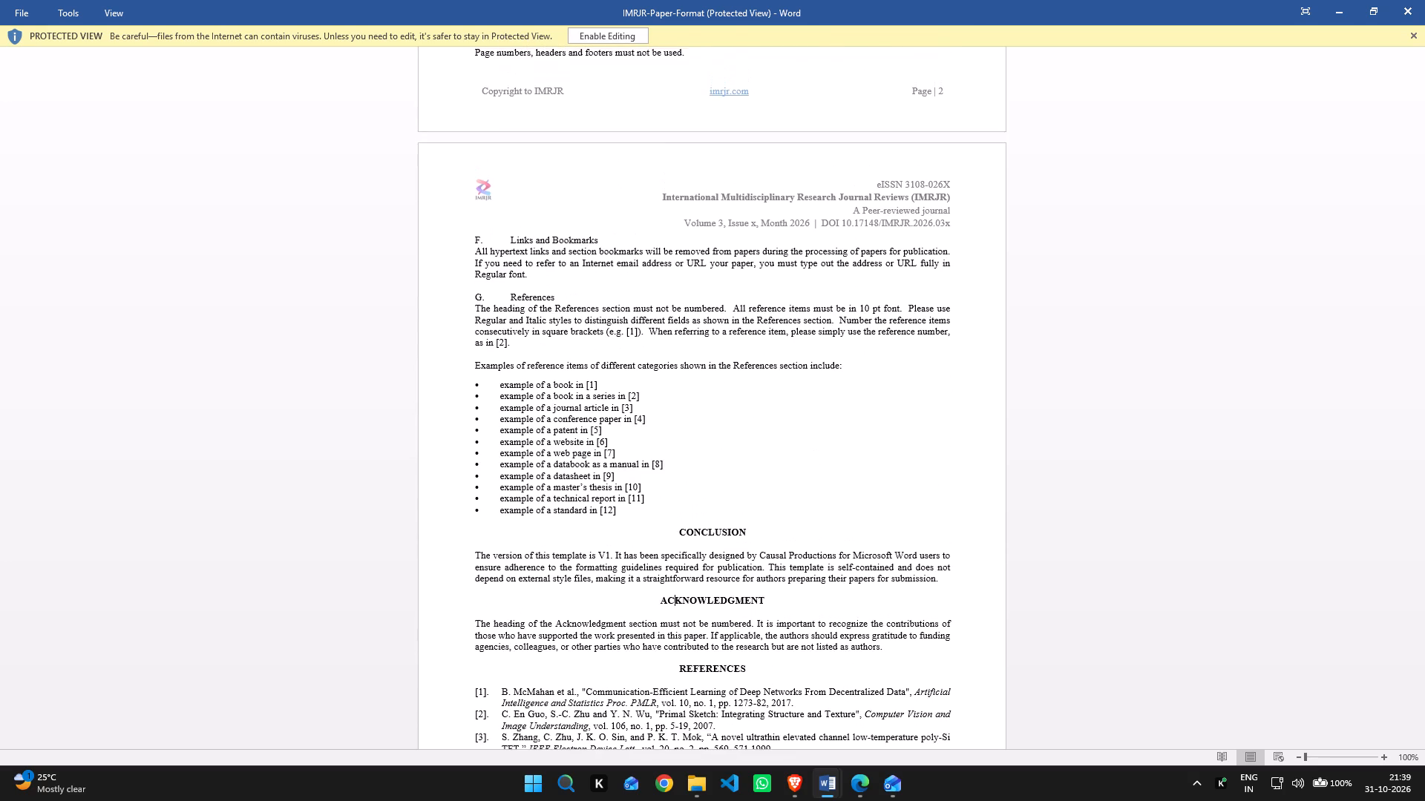
pyautogui.keyDown('alt'); pyautogui.scroll(13, 871, 274); pyautogui.keyUp('alt')
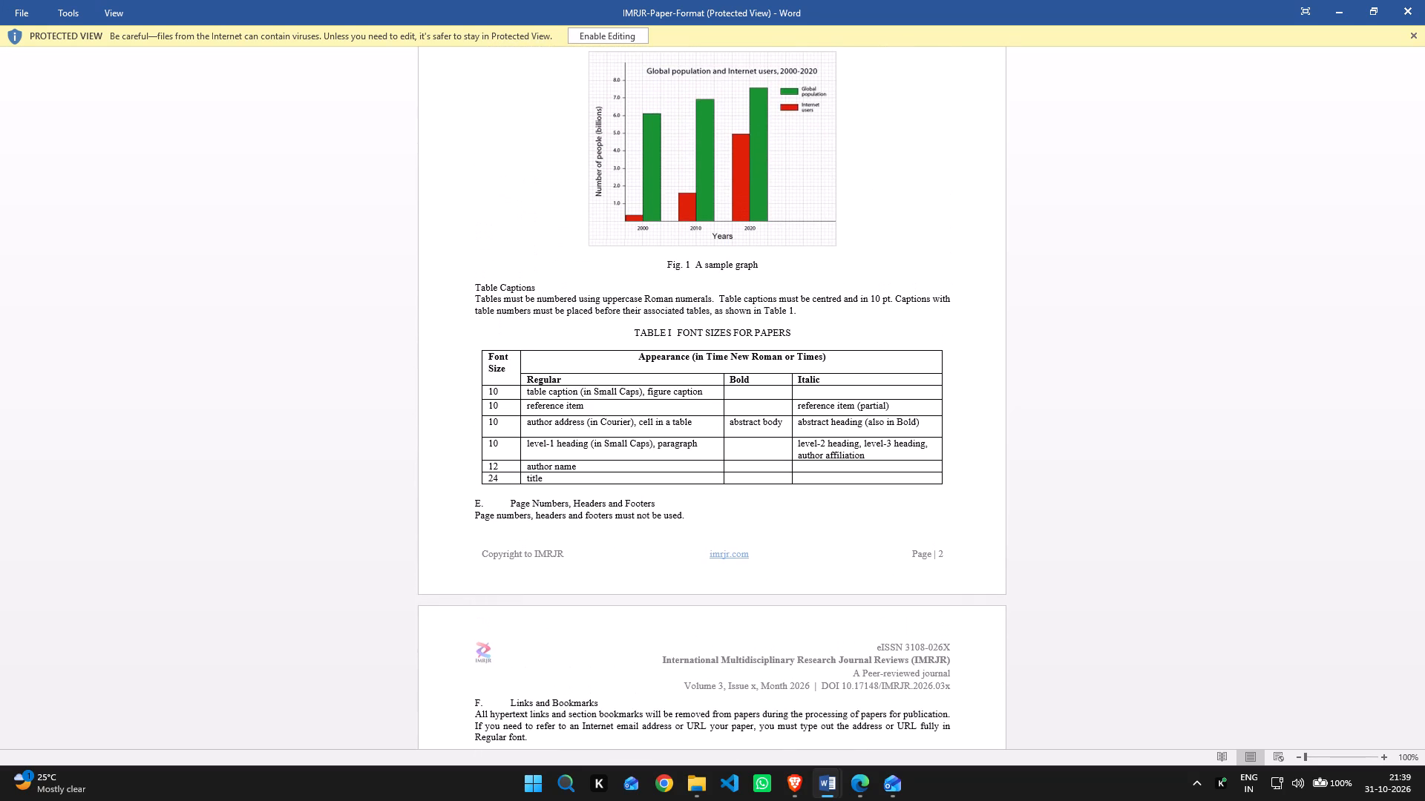
pyautogui.keyDown('alt'); pyautogui.moveTo(692, 517); pyautogui.dragTo(600, 508); pyautogui.keyUp('alt')
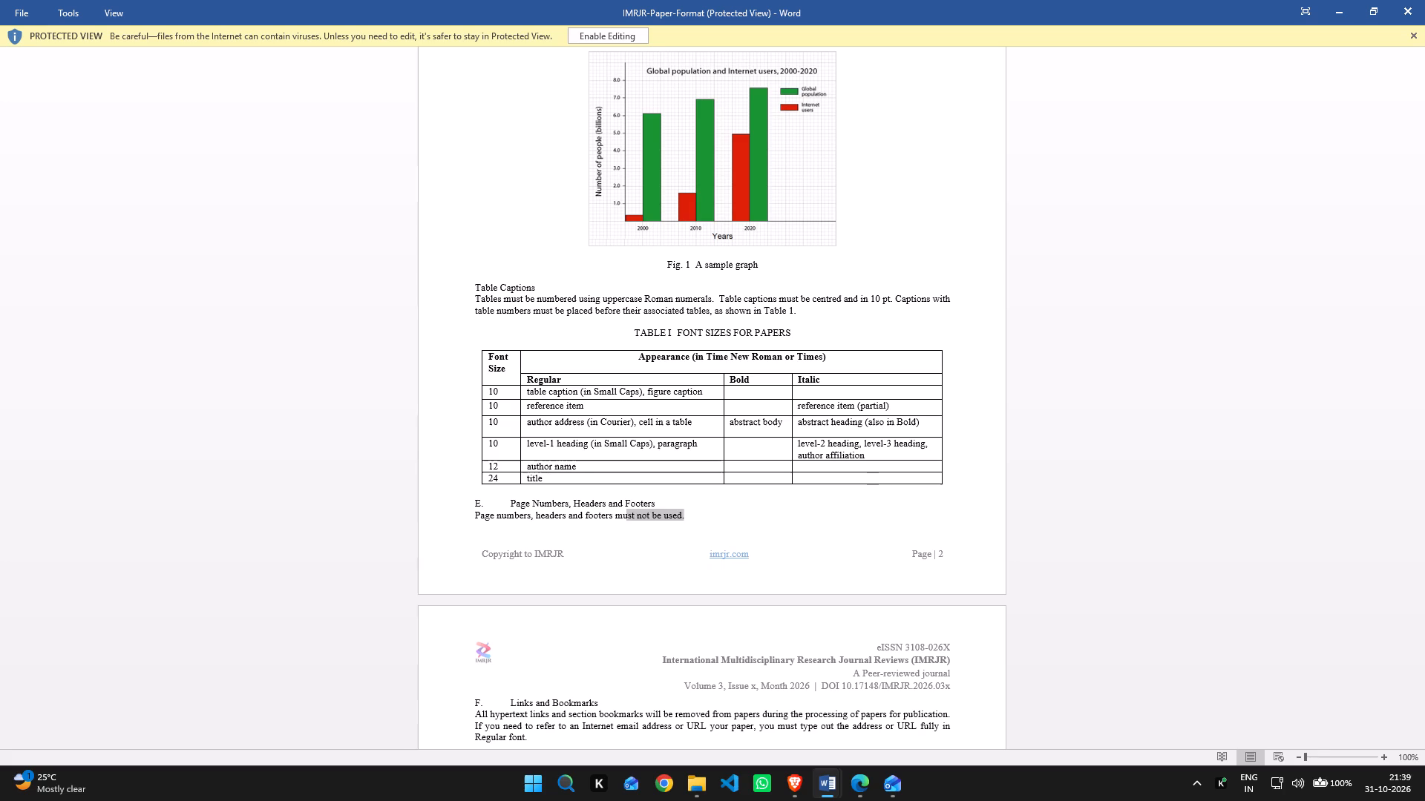
pyautogui.keyDown('alt'); pyautogui.moveTo(600, 508); pyautogui.dragTo(503, 498); pyautogui.keyUp('alt')
pyautogui.keyDown('alt'); pyautogui.click(532, 533); pyautogui.keyUp('alt')
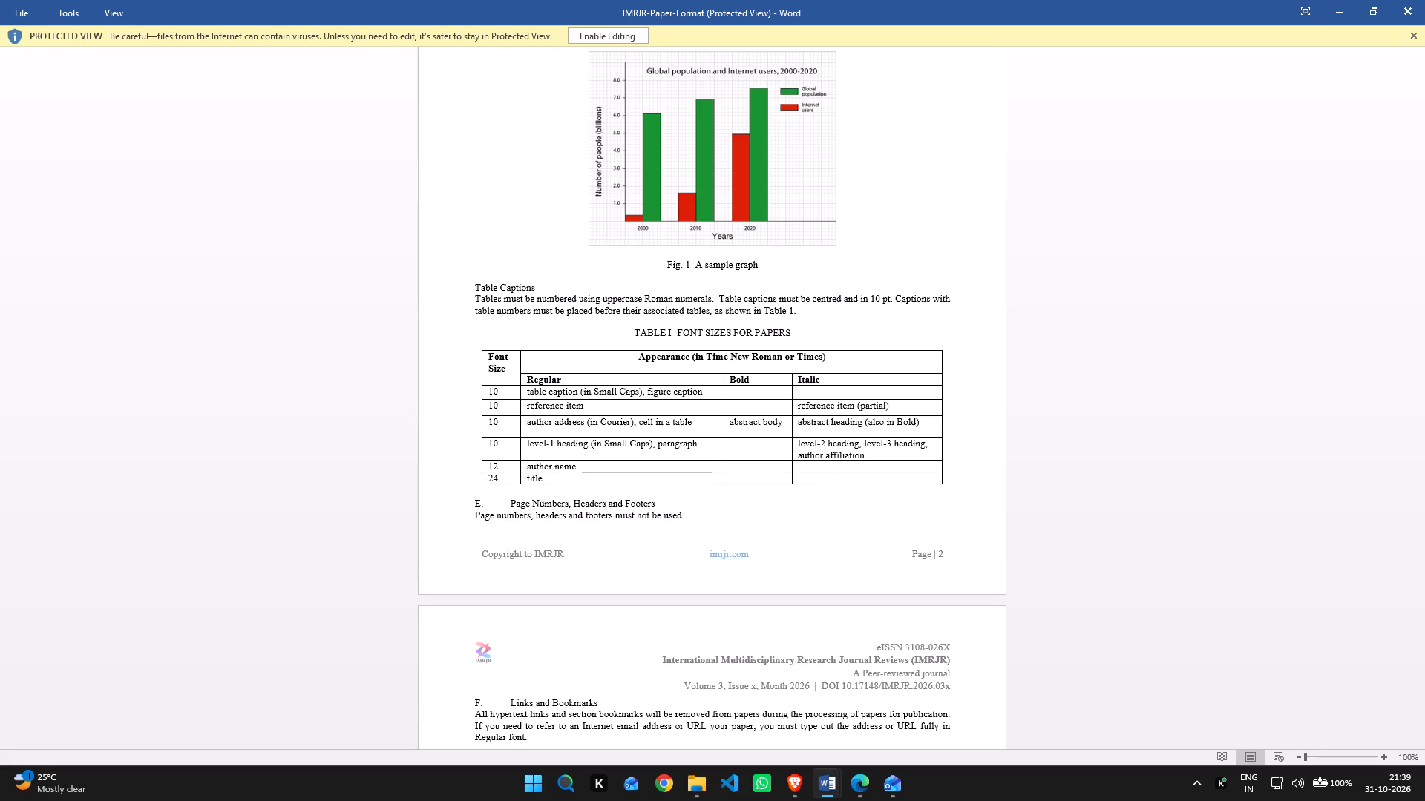
pyautogui.keyDown('alt'); pyautogui.scroll(6, 730, 538); pyautogui.keyUp('alt')
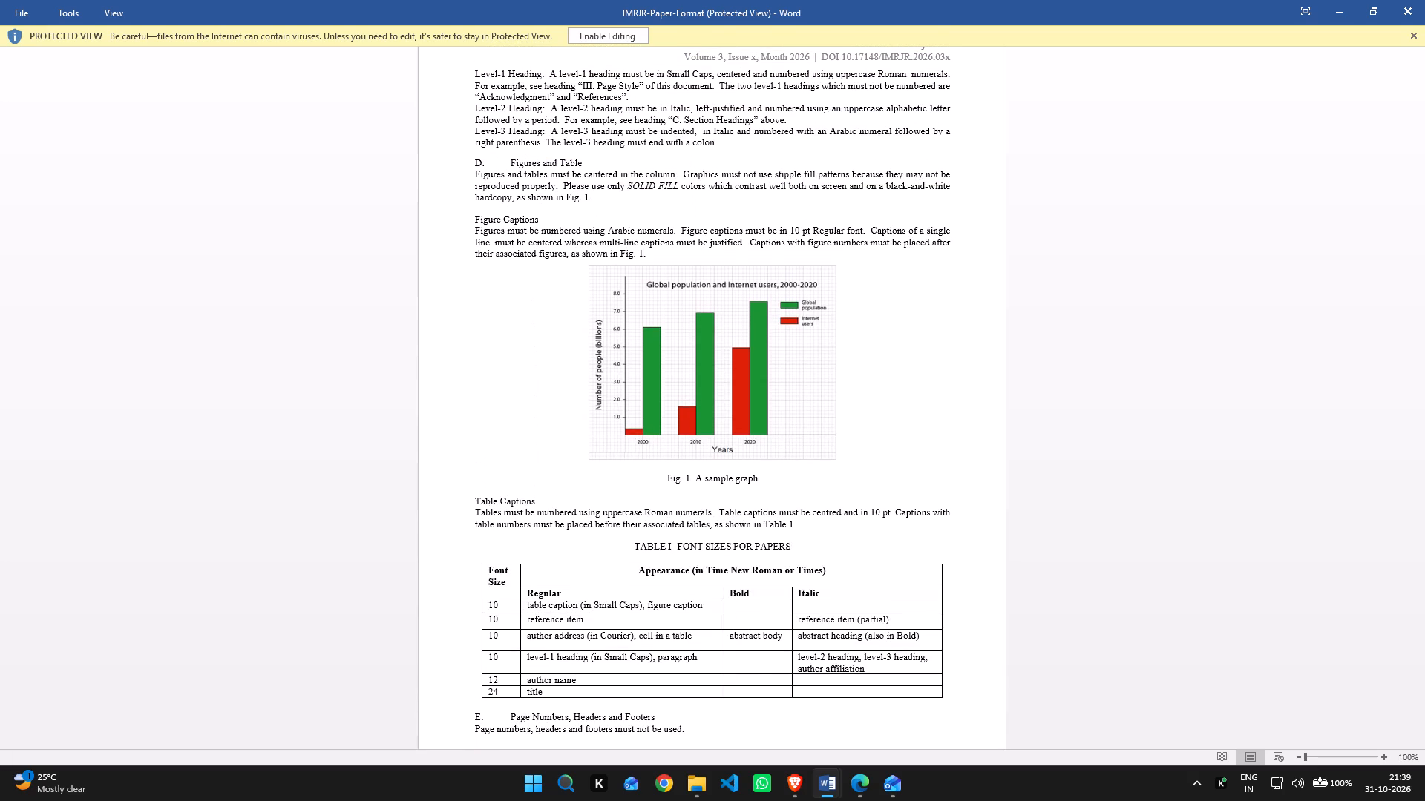
pyautogui.keyDown('alt'); pyautogui.scroll(10, 730, 538); pyautogui.keyUp('alt')
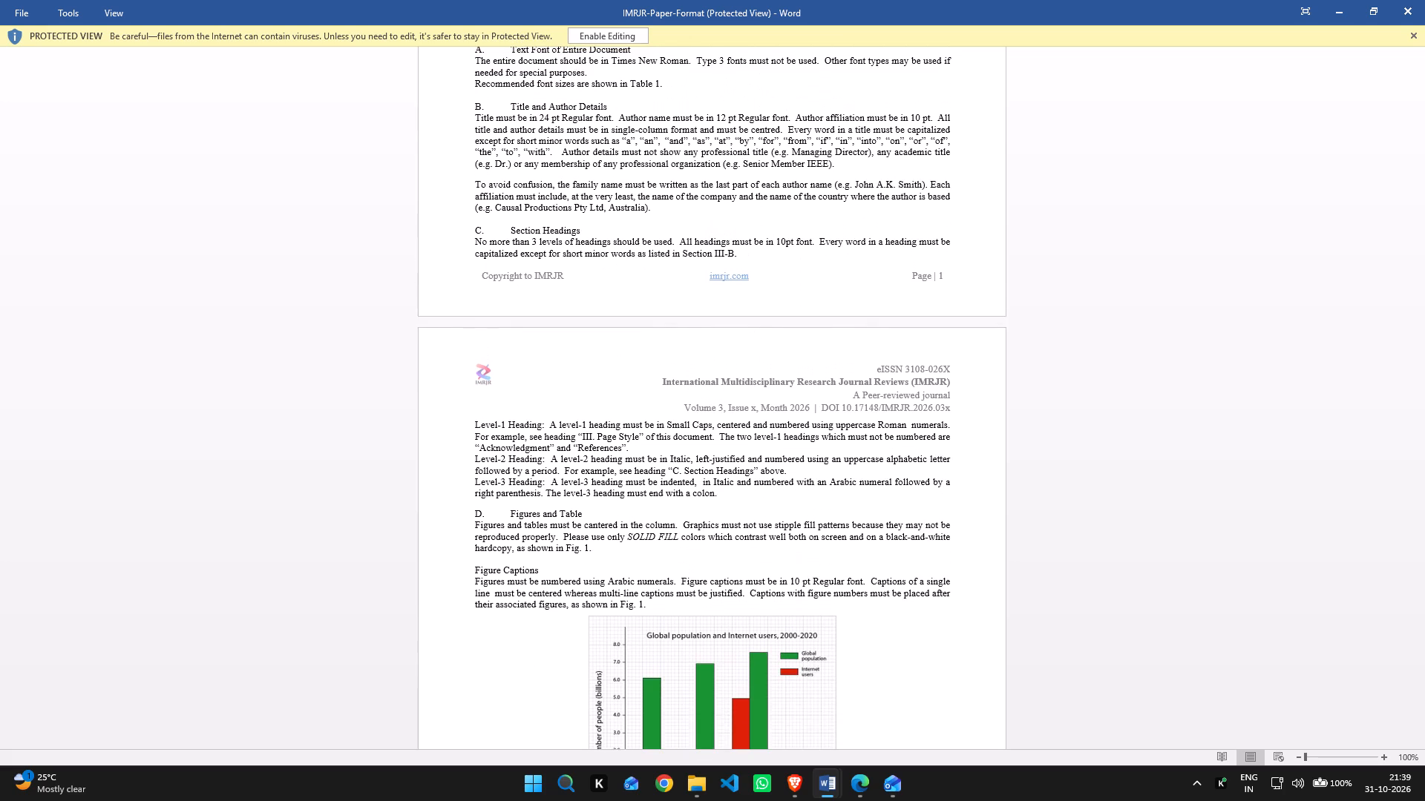
pyautogui.keyDown('alt'); pyautogui.scroll(2, 730, 538); pyautogui.keyUp('alt')
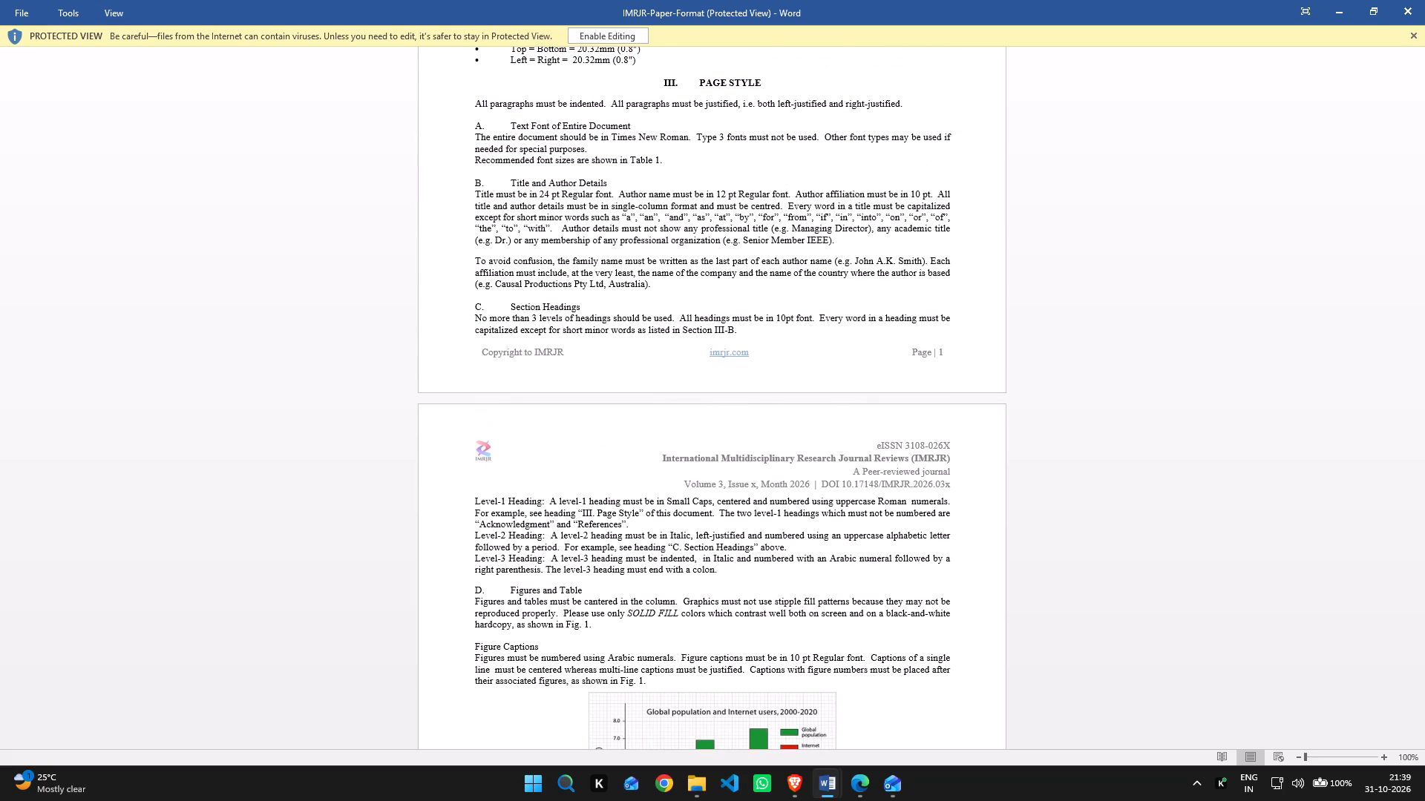
pyautogui.keyDown('alt'); pyautogui.scroll(8, 730, 538); pyautogui.keyUp('alt')
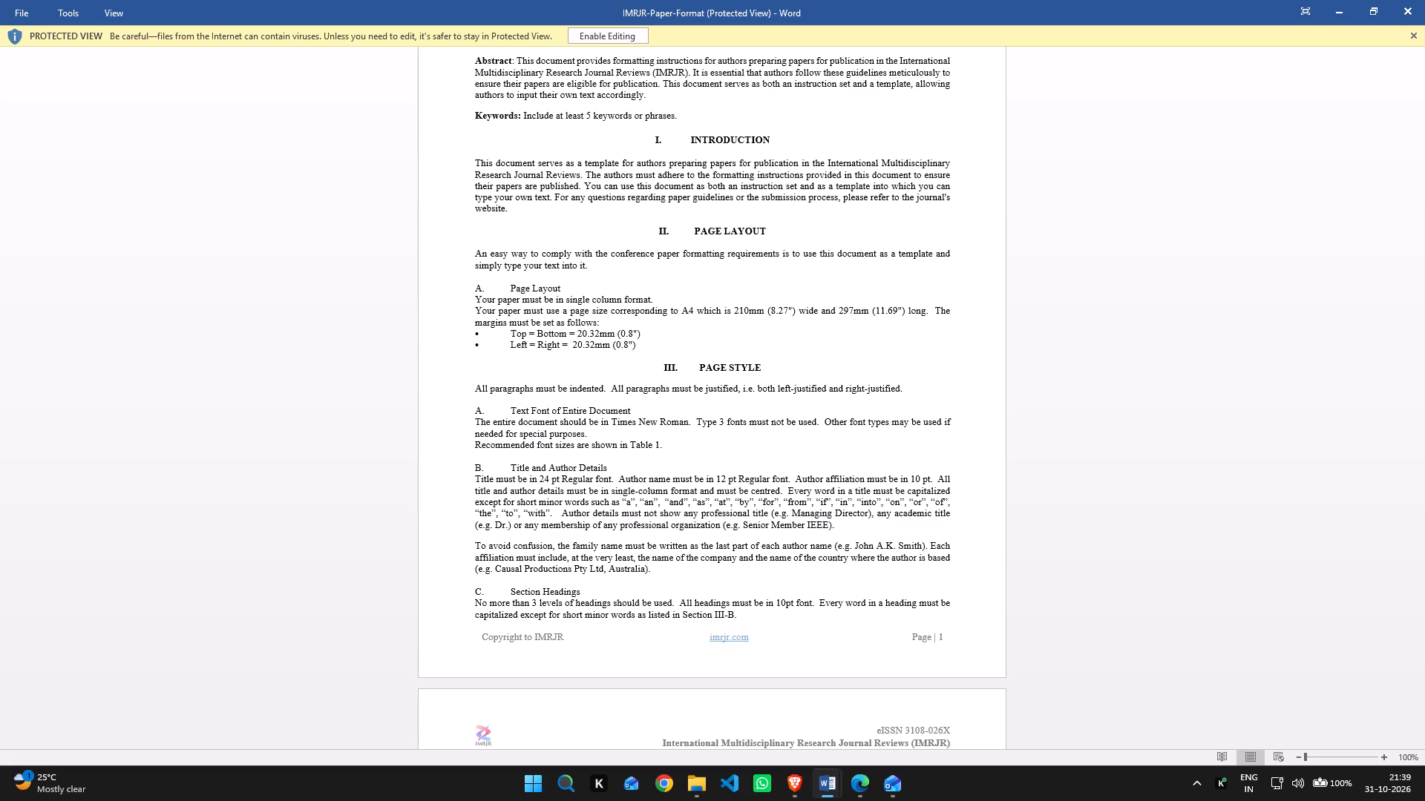
pyautogui.keyDown('alt'); pyautogui.scroll(6, 664, 464); pyautogui.keyUp('alt')
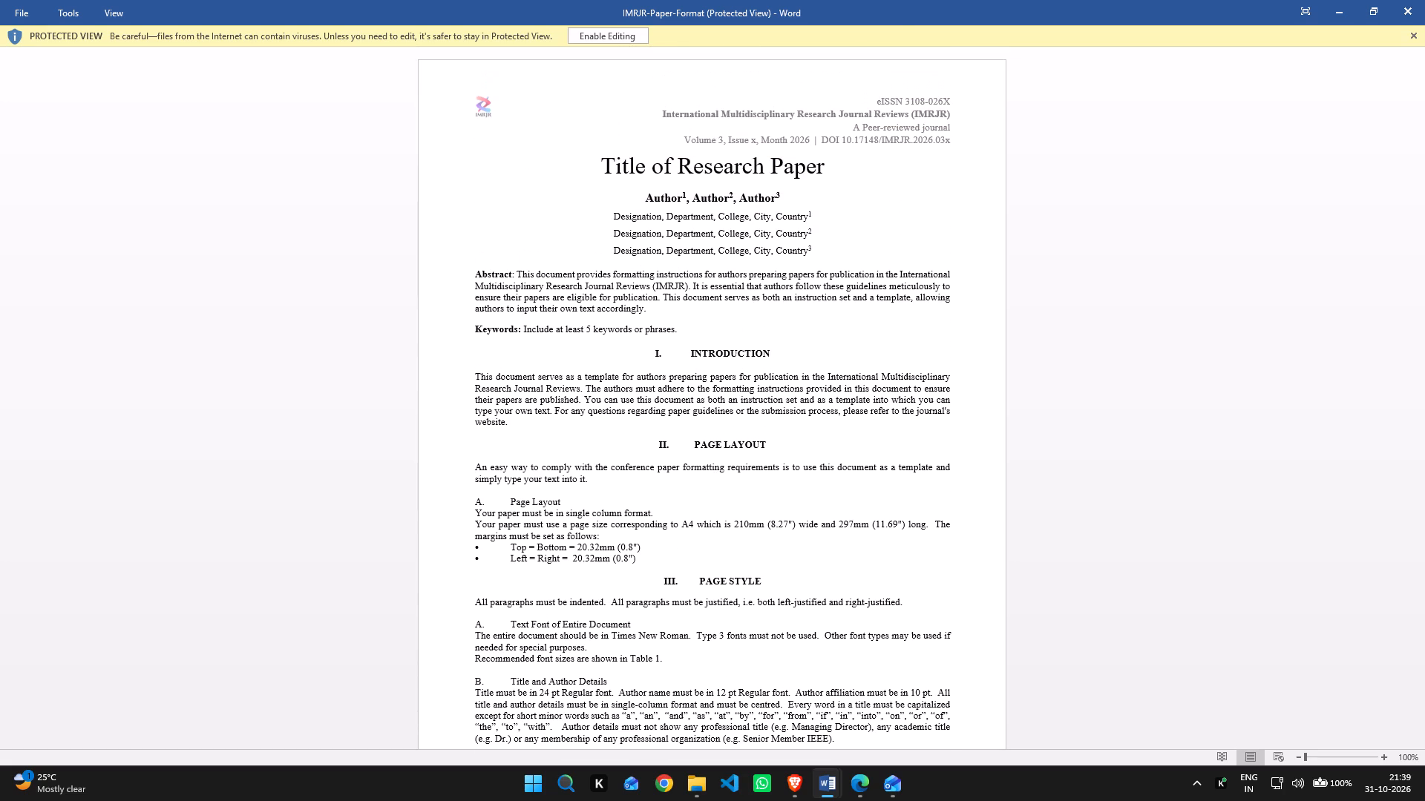
# Enable editing of the protected template document so that its page header can be changed.
pyautogui.keyDown('alt'); pyautogui.click(851, 201); pyautogui.keyUp('alt')
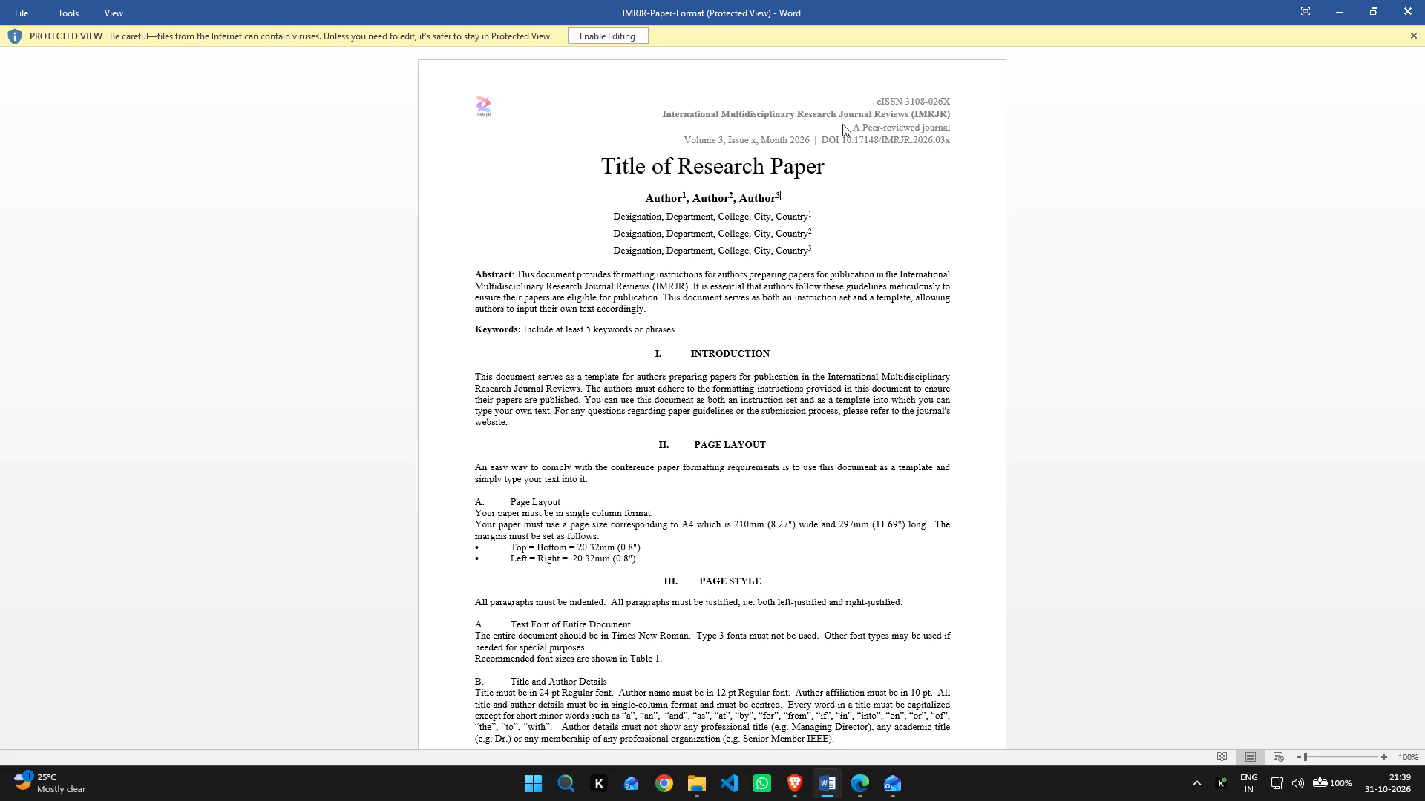
pyautogui.keyDown('alt'); pyautogui.click(843, 125); pyautogui.keyUp('alt')
pyautogui.keyDown('alt'); pyautogui.doubleClick(899, 126); pyautogui.keyUp('alt')
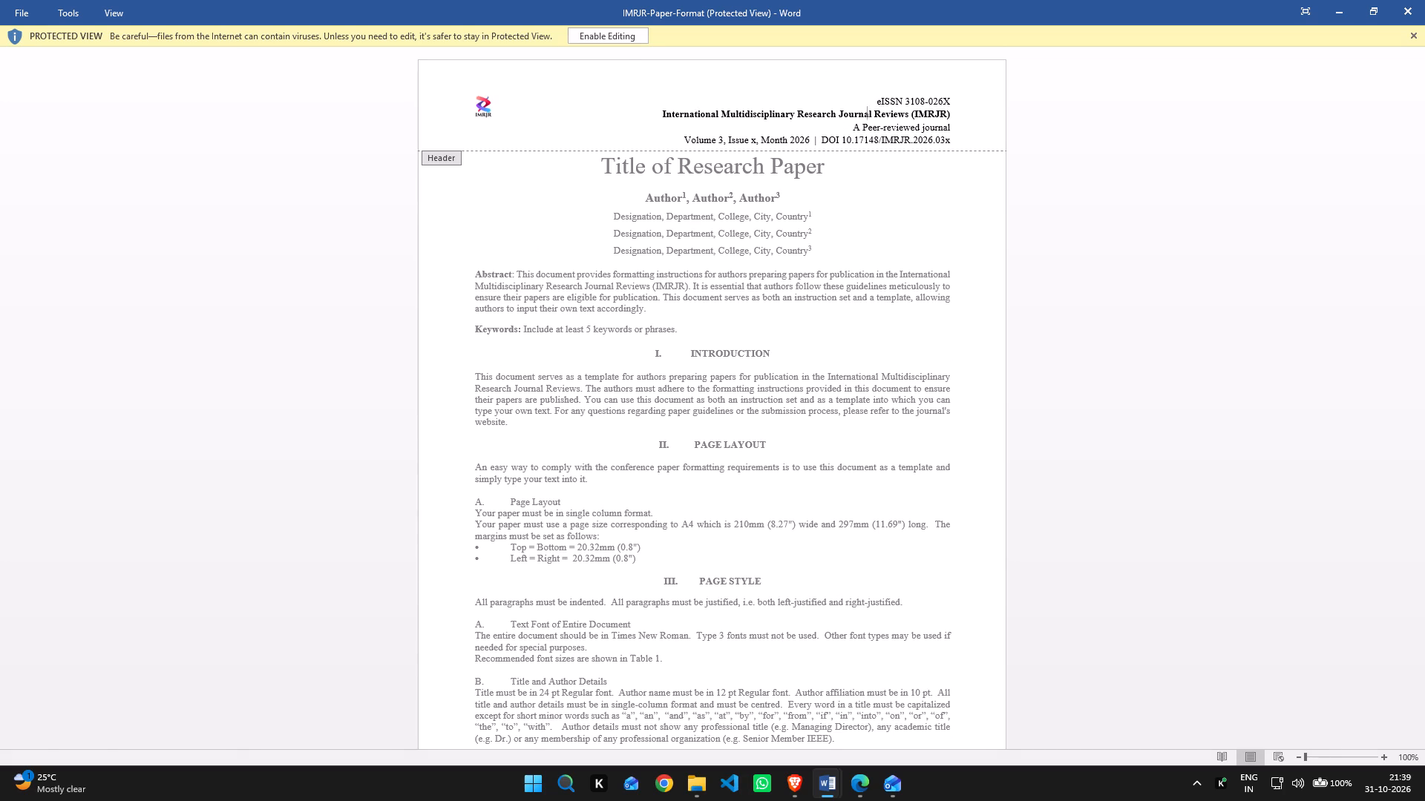
pyautogui.keyDown('alt'); pyautogui.click(627, 35); pyautogui.keyUp('alt')
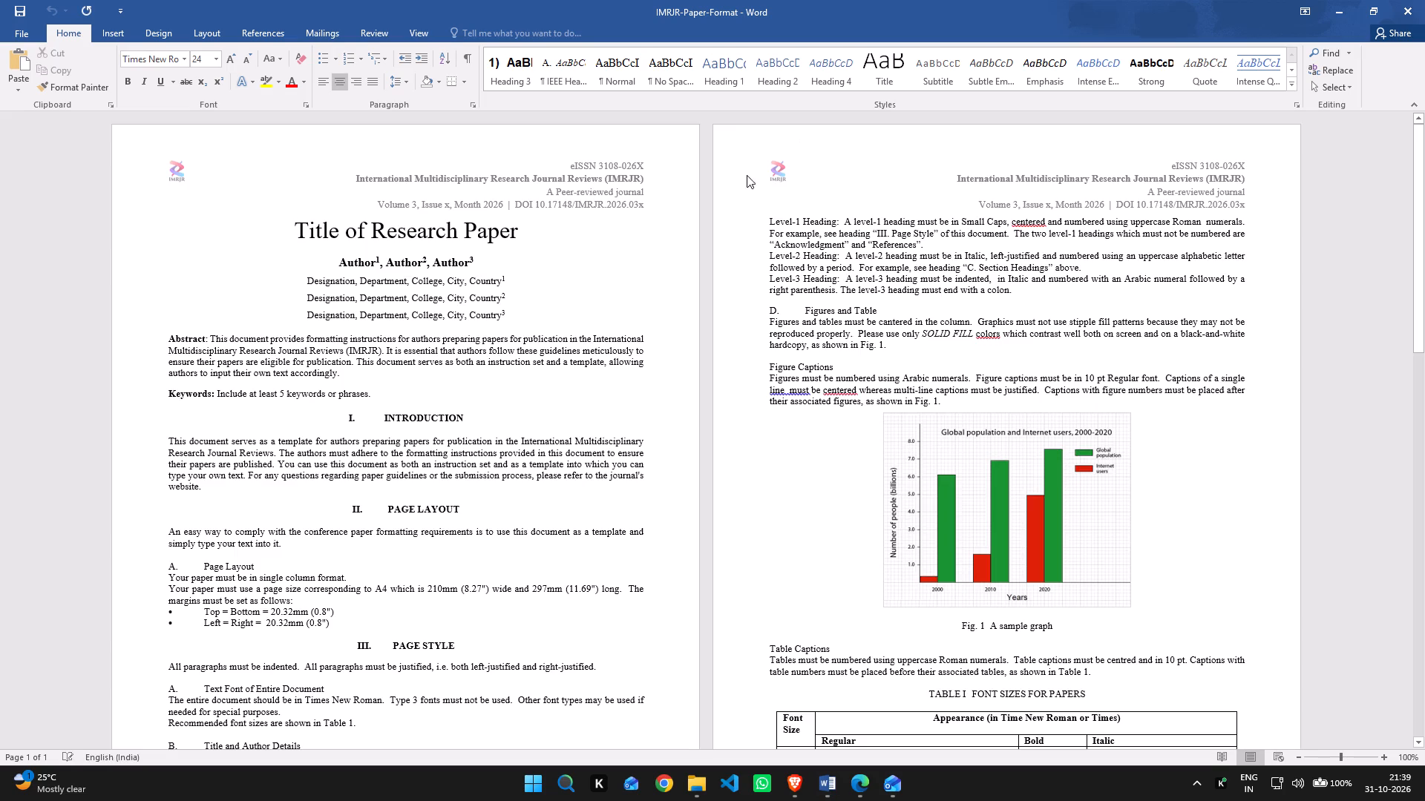
# Delete the whole page header, including the IMRJR logo, eISSN, journal name, peer-review and volume/DOI lines, and return to the body text.
pyautogui.keyDown('alt'); pyautogui.doubleClick(600, 180); pyautogui.keyUp('alt')
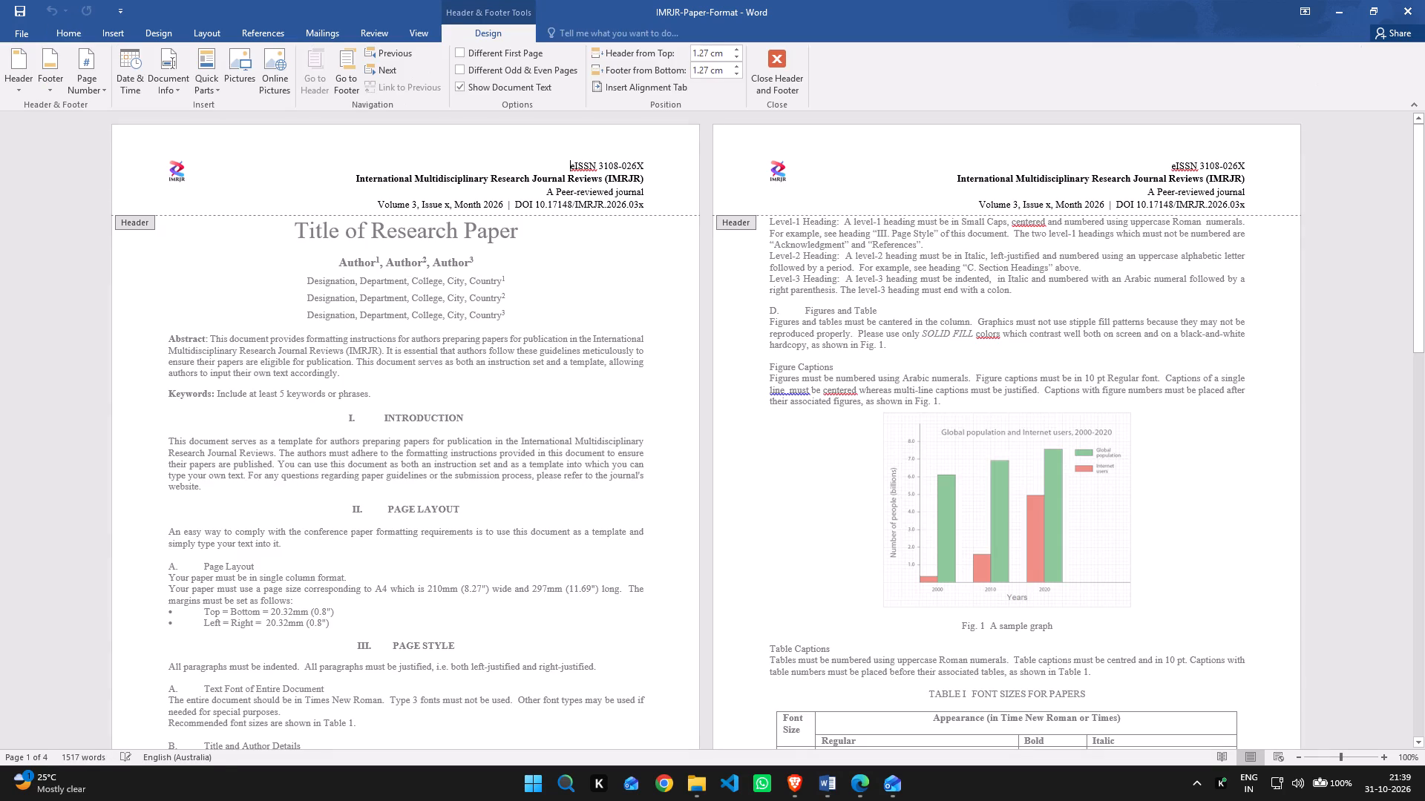
pyautogui.keyDown('alt'); pyautogui.moveTo(654, 204); pyautogui.dragTo(573, 154); pyautogui.keyUp('alt')
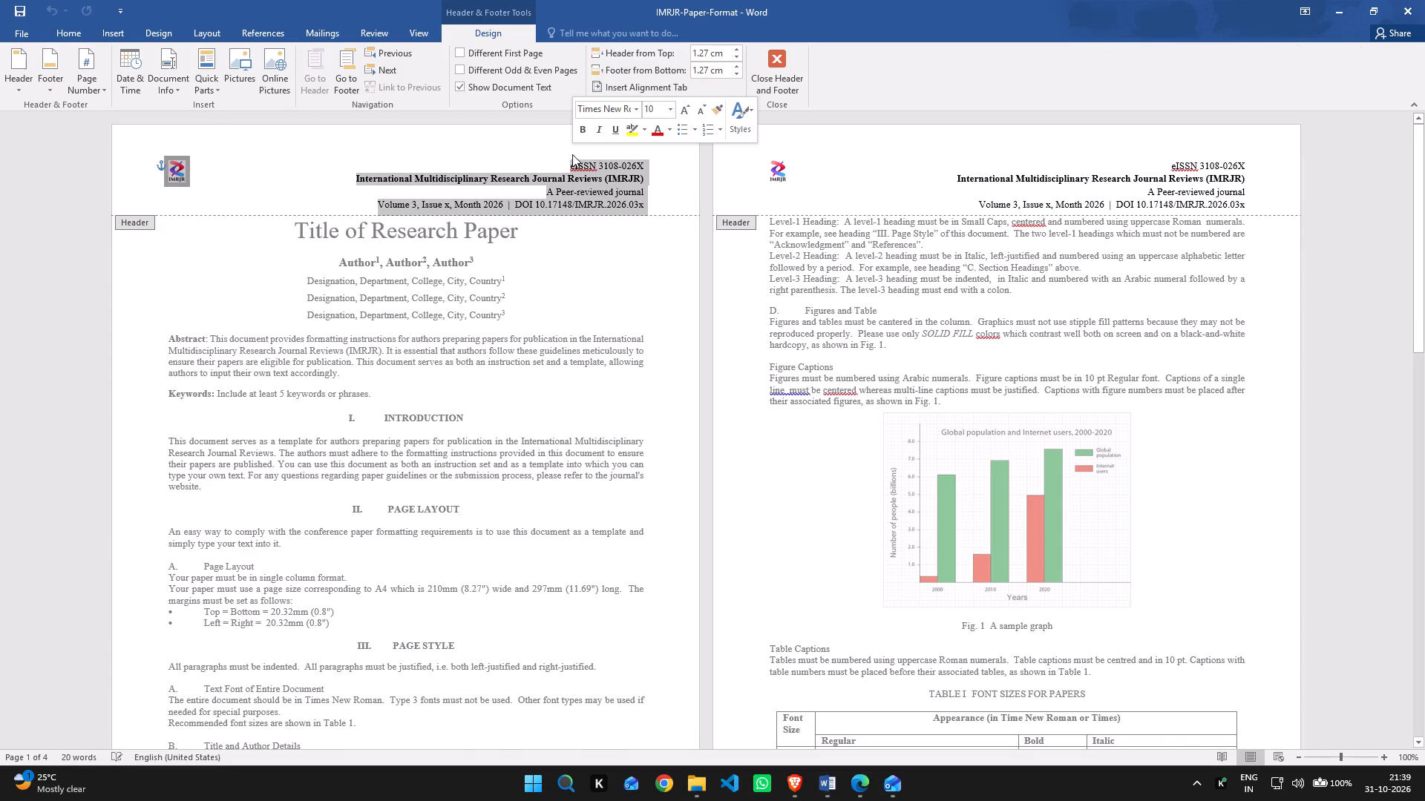
pyautogui.press('BackSpace')
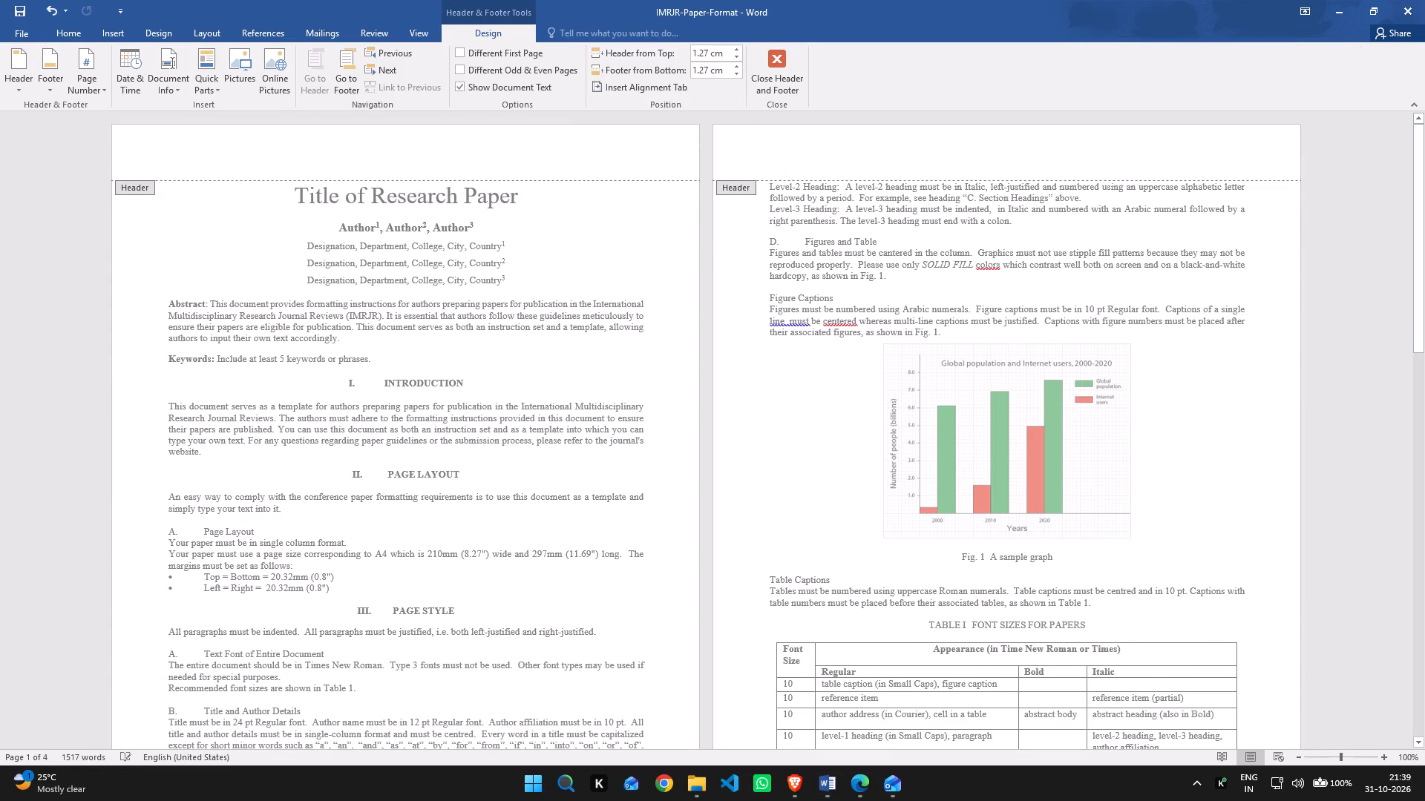
pyautogui.keyDown('alt'); pyautogui.click(666, 231); pyautogui.keyUp('alt')
pyautogui.keyDown('alt'); pyautogui.click(703, 219); pyautogui.keyUp('alt')
pyautogui.keyDown('alt'); pyautogui.doubleClick(695, 217); pyautogui.keyUp('alt')
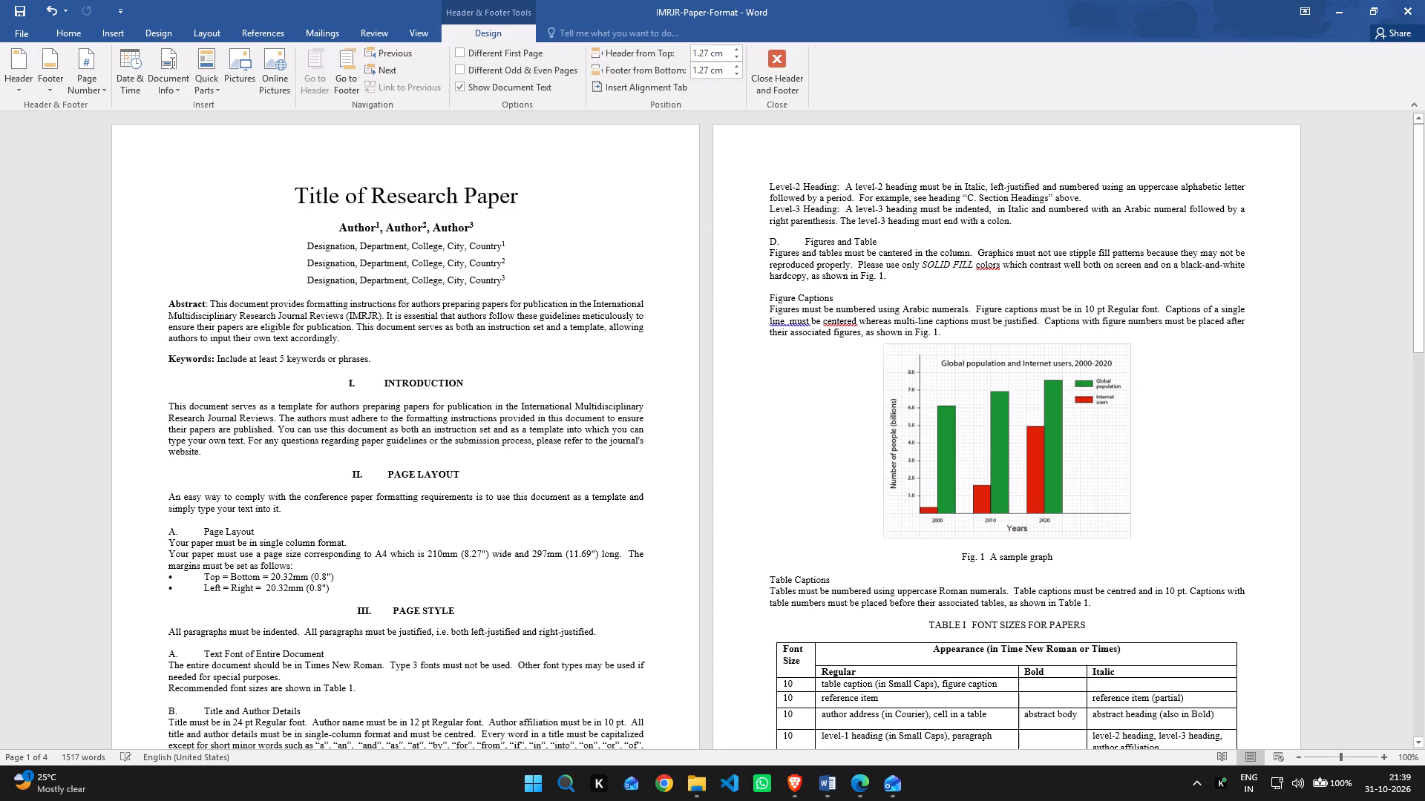
# Delete the optional Biography section after the references, including its heading, photograph placeholder and paragraph.
pyautogui.keyDown('alt'); pyautogui.scroll(-4, 704, 218); pyautogui.keyUp('alt')
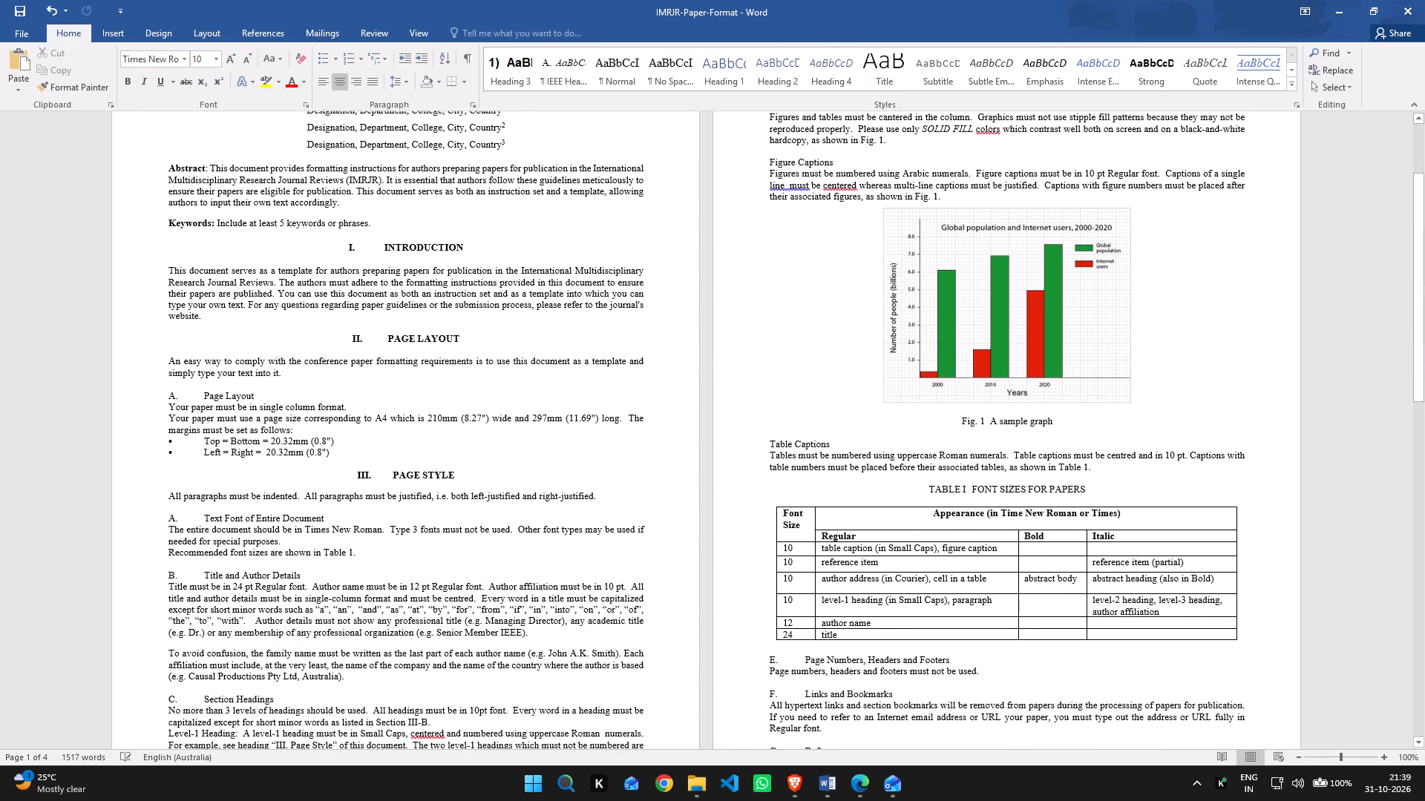
pyautogui.keyDown('alt'); pyautogui.scroll(-20, 703, 218); pyautogui.keyUp('alt')
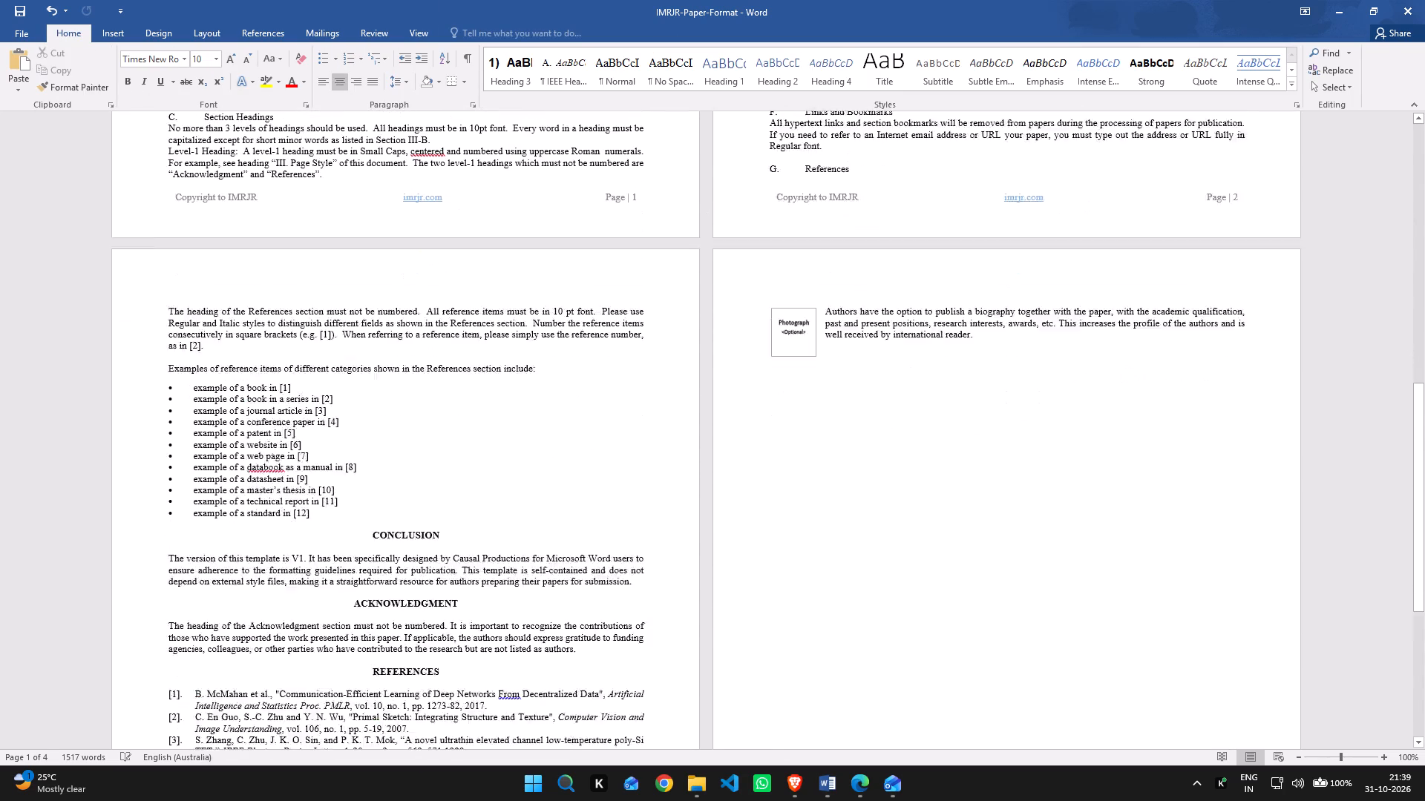
pyautogui.keyDown('alt'); pyautogui.scroll(-1, 706, 211); pyautogui.keyUp('alt')
pyautogui.keyDown('alt'); pyautogui.scroll(-2, 933, 202); pyautogui.keyUp('alt')
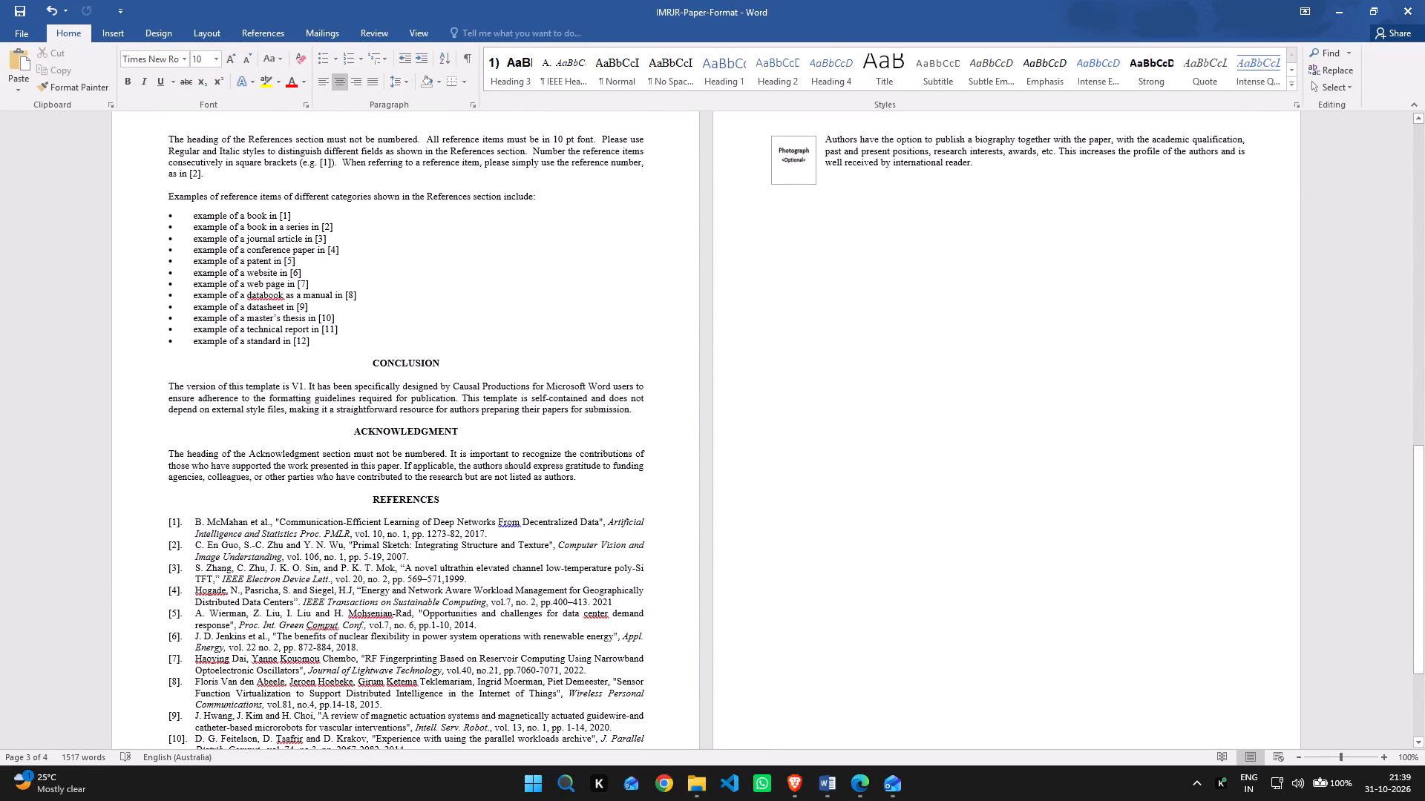
pyautogui.keyDown('alt'); pyautogui.scroll(-8, 921, 205); pyautogui.keyUp('alt')
pyautogui.keyDown('alt'); pyautogui.moveTo(351, 663); pyautogui.dragTo(386, 682); pyautogui.keyUp('alt')
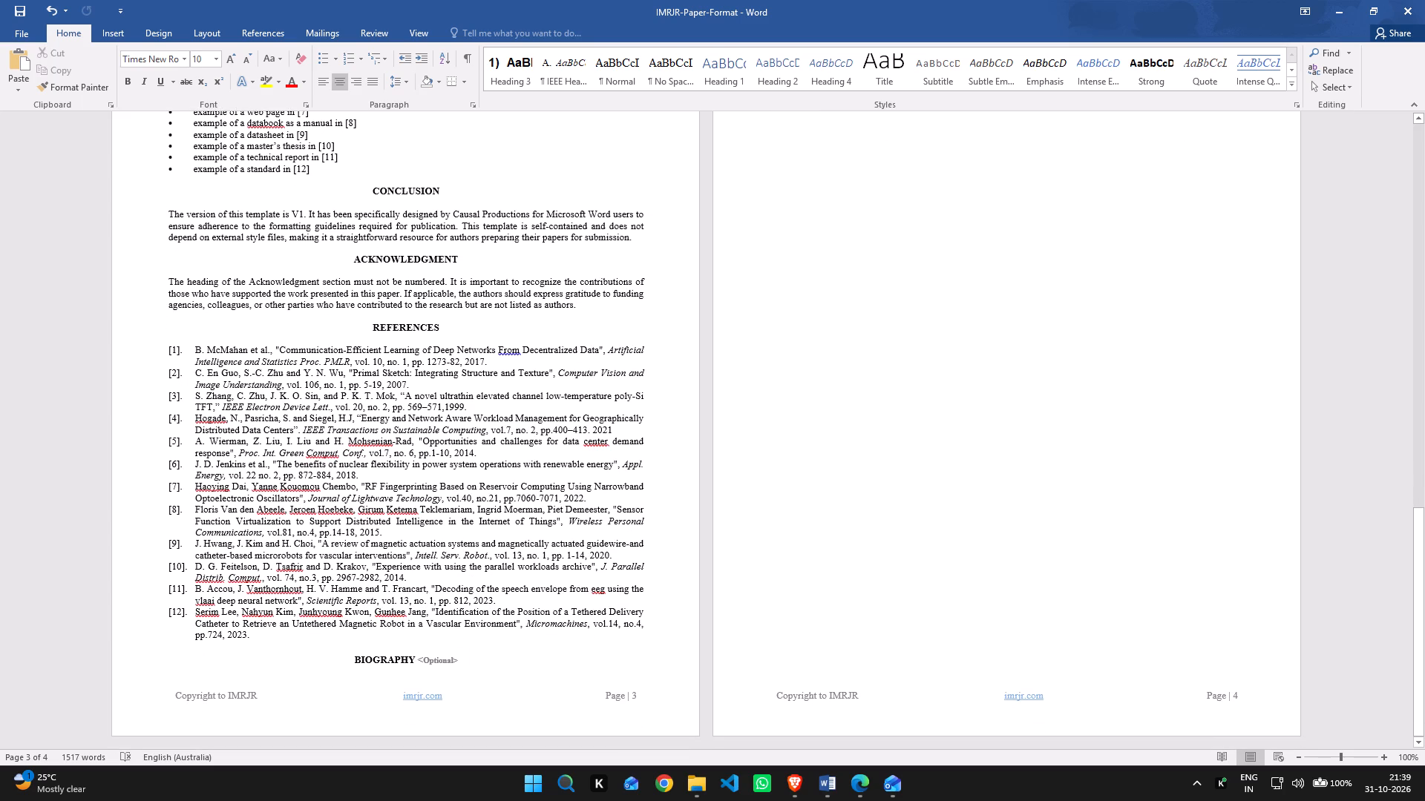
pyautogui.keyDown('alt'); pyautogui.moveTo(386, 682); pyautogui.dragTo(1274, 260); pyautogui.keyUp('alt')
pyautogui.press('BackSpace')
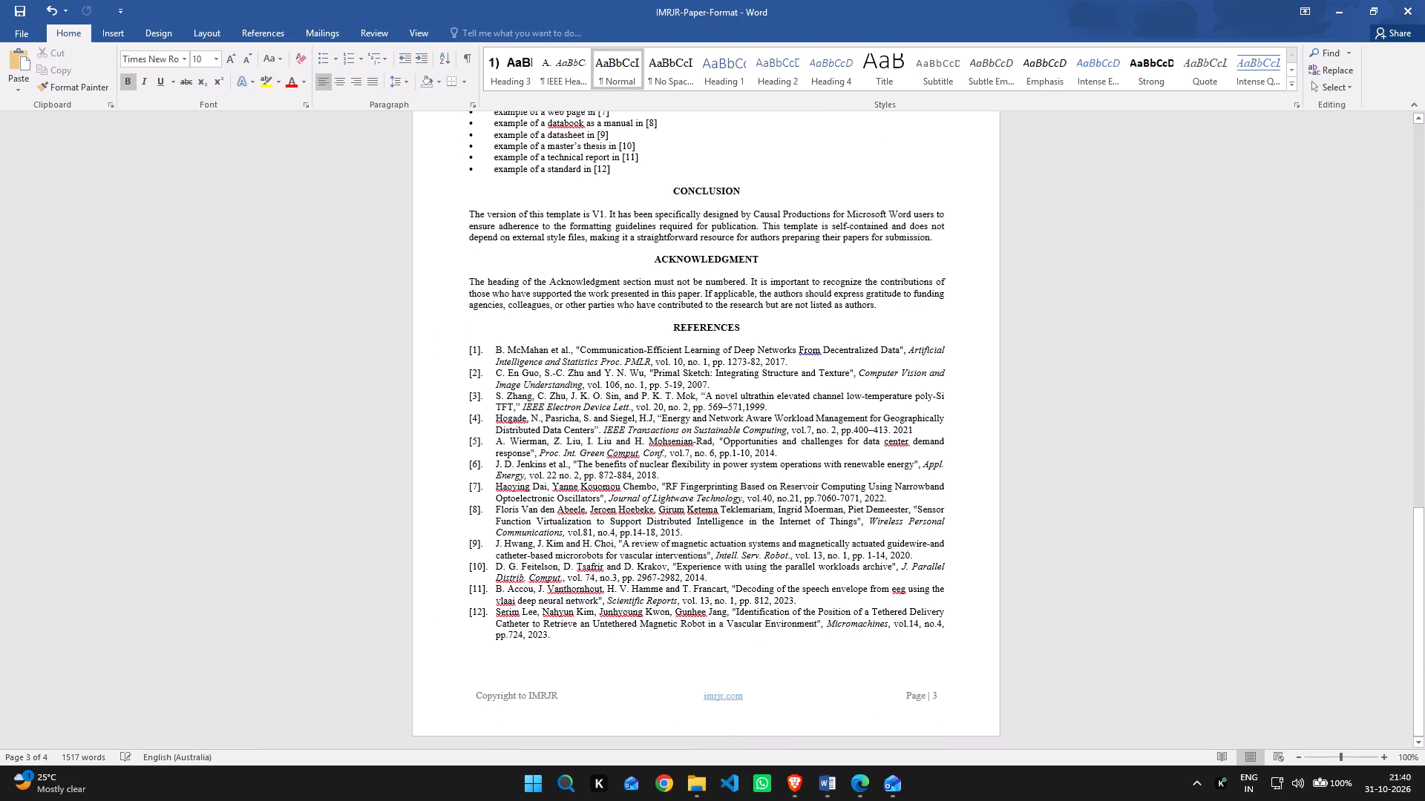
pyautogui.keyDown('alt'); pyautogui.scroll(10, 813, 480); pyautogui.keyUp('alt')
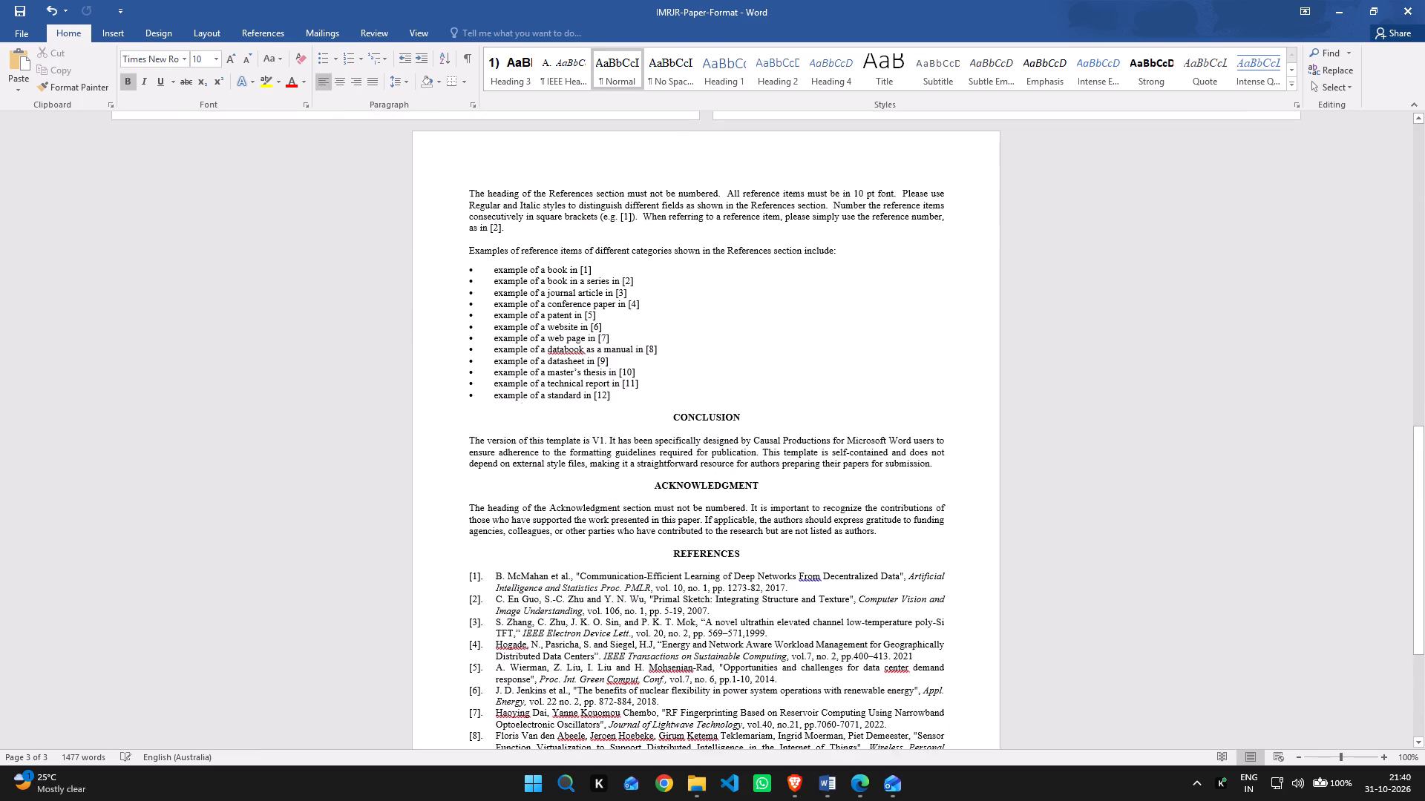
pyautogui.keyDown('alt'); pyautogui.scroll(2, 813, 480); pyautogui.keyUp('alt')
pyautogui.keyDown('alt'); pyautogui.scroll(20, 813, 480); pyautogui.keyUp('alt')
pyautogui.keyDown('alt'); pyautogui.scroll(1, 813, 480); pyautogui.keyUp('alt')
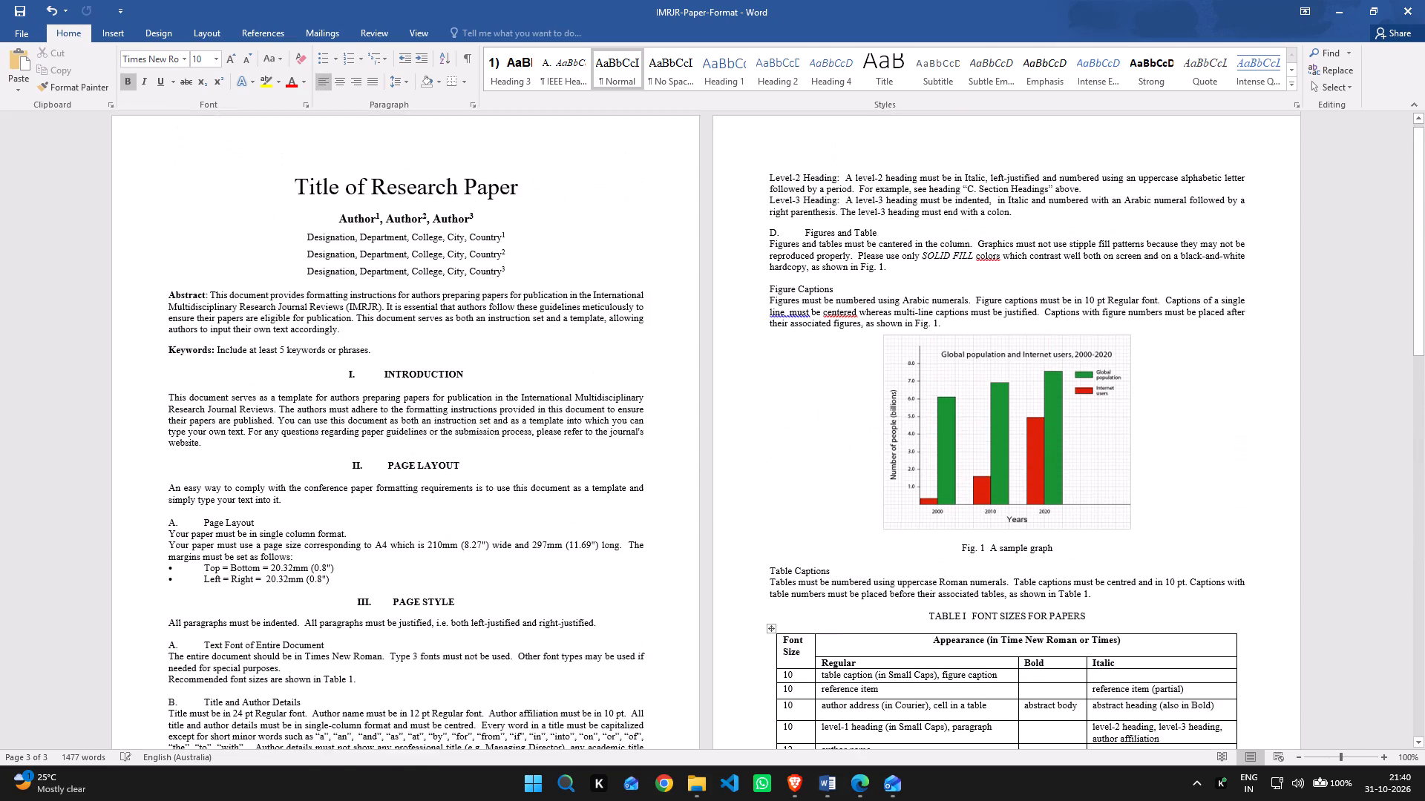
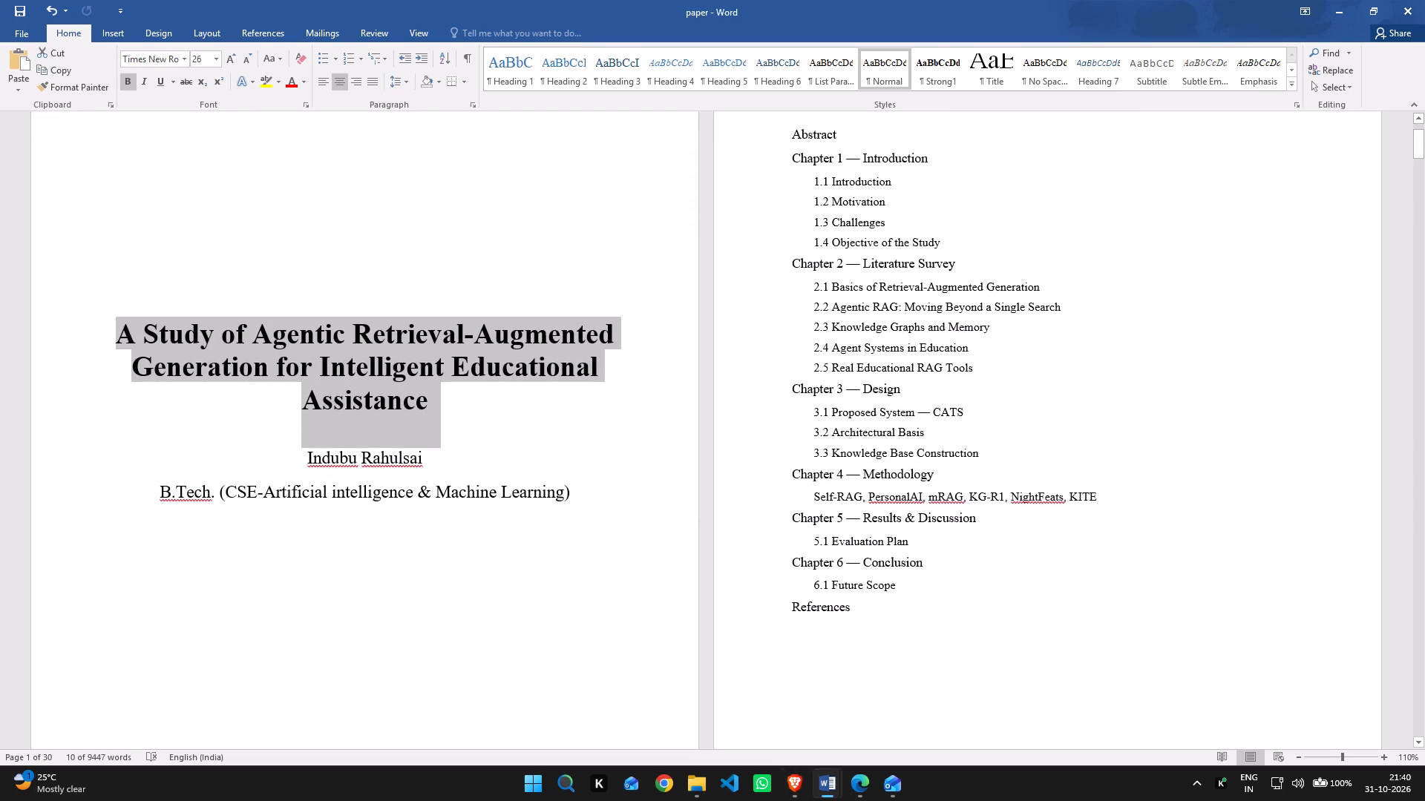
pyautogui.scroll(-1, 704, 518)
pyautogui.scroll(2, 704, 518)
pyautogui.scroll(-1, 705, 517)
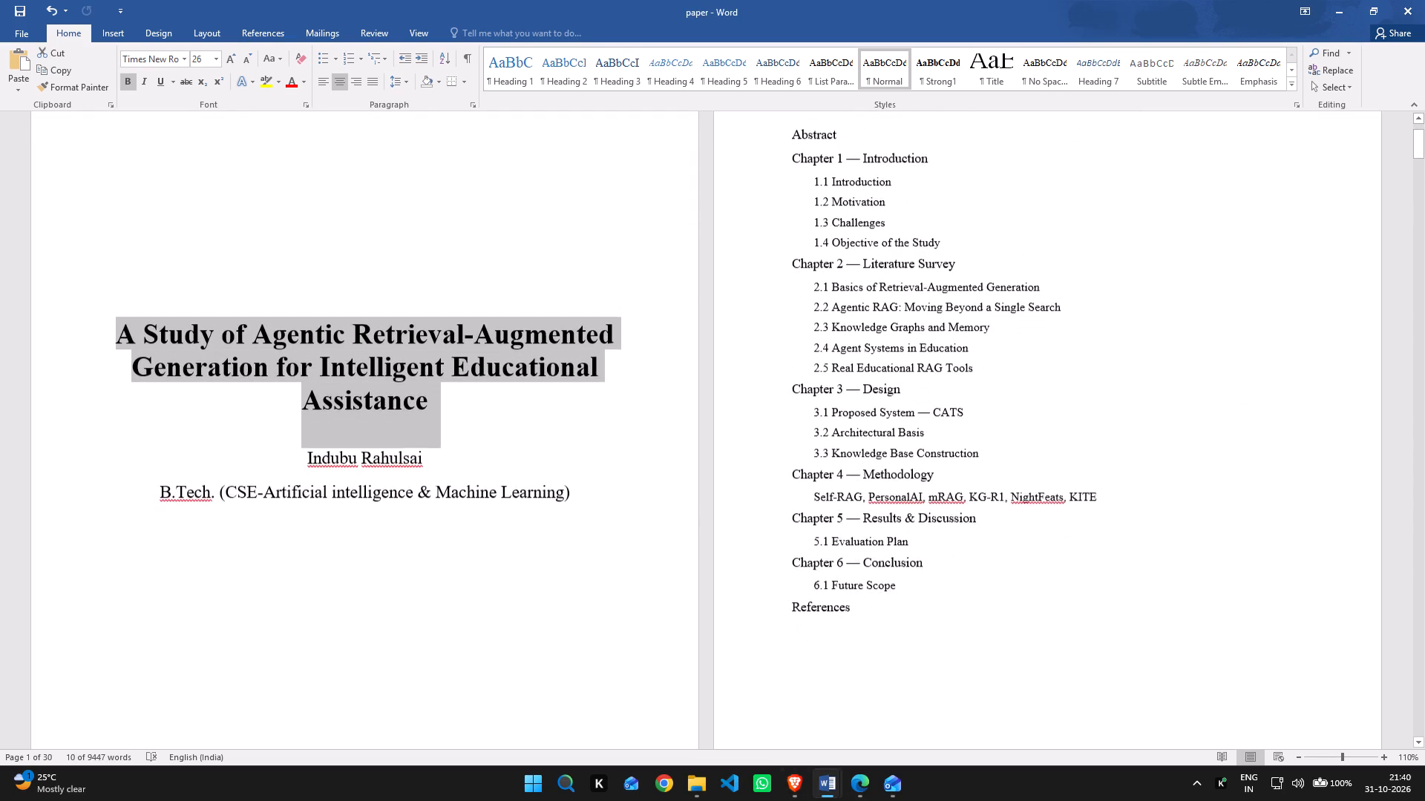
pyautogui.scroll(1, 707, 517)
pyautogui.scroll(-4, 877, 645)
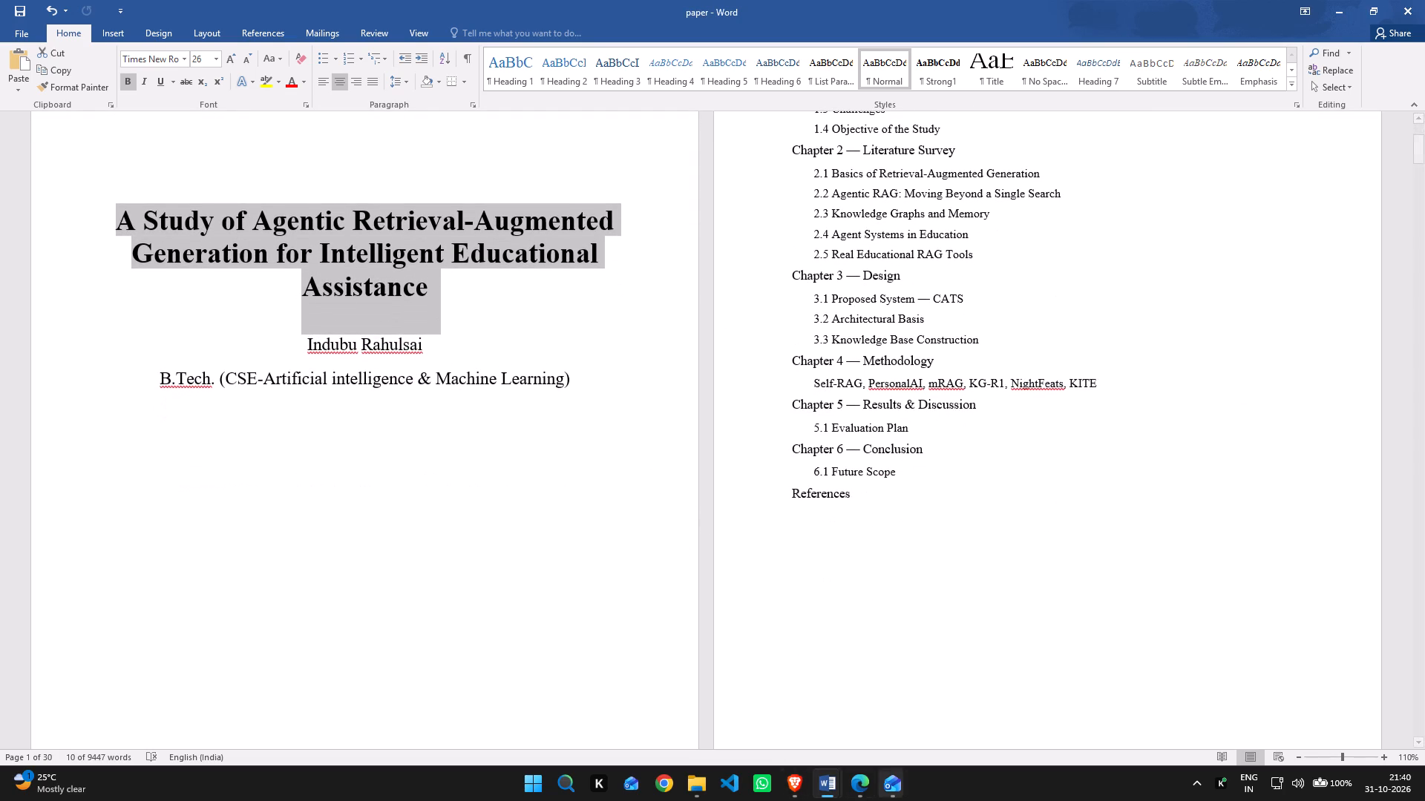
# Look through the open copy of the term paper report around its abstract and introduction, and close it.
pyautogui.click(832, 788)
pyautogui.click(692, 685)
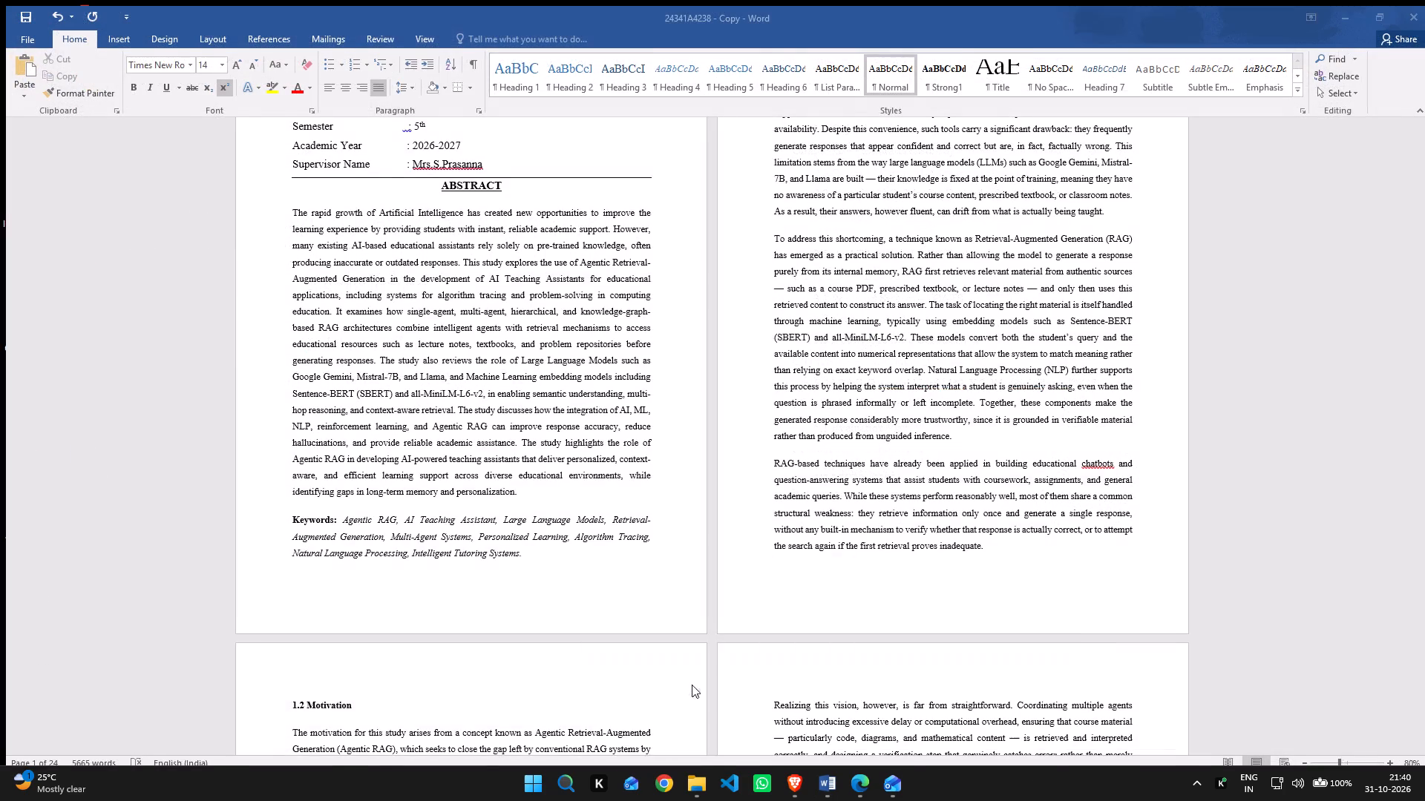
pyautogui.scroll(6, 650, 579)
pyautogui.scroll(-15, 653, 578)
pyautogui.scroll(-6, 674, 569)
pyautogui.scroll(20, 674, 569)
pyautogui.scroll(6, 674, 569)
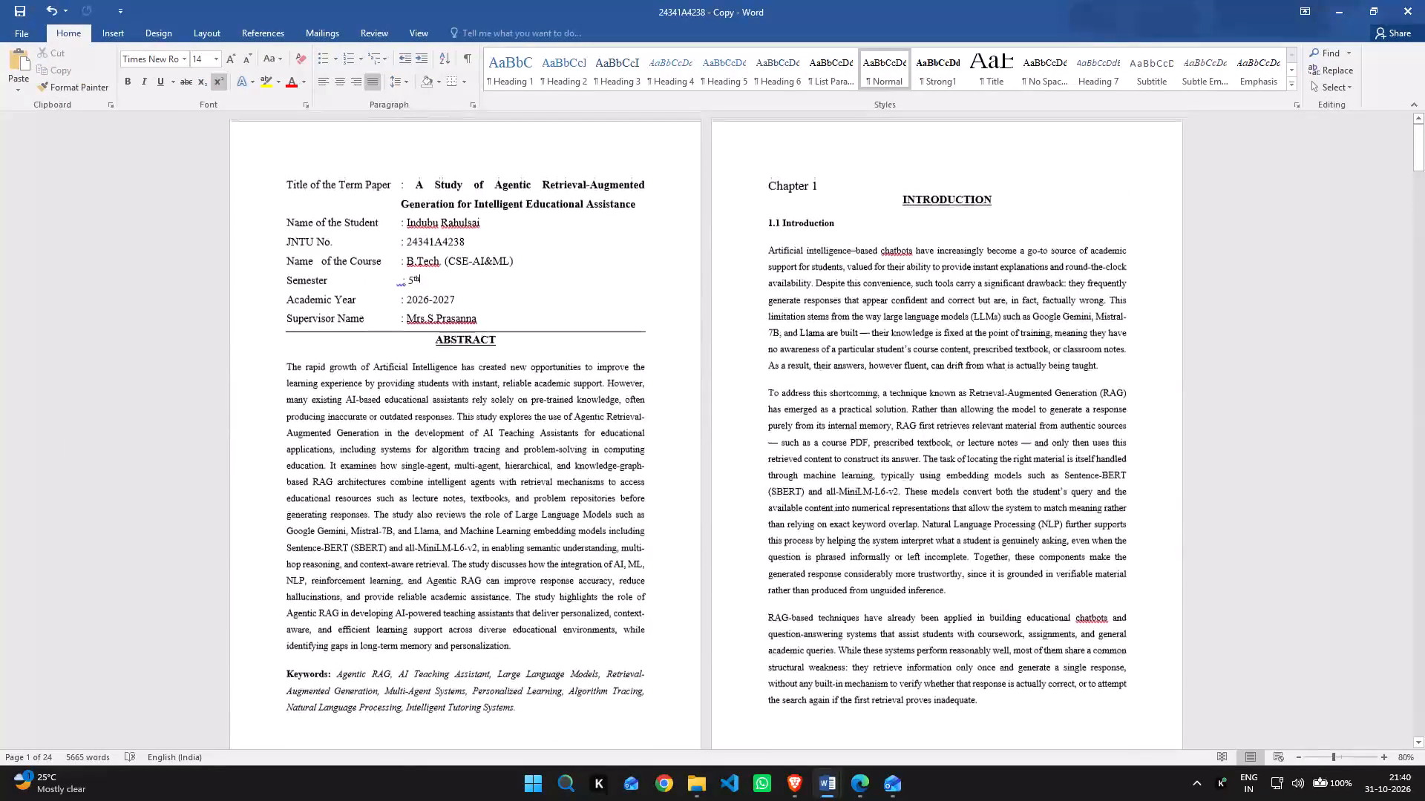
pyautogui.scroll(5, 726, 565)
pyautogui.click(1418, 2)
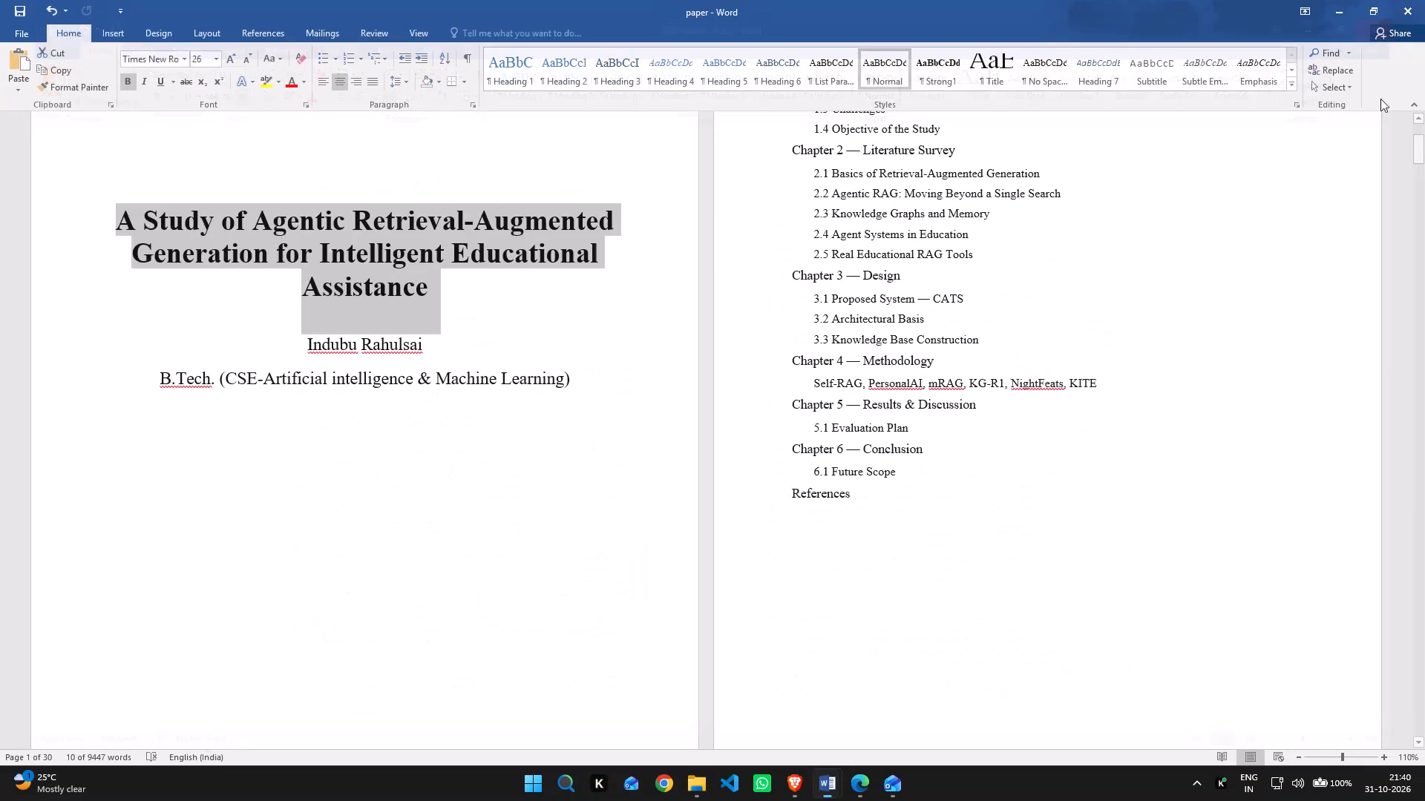
# Look over the title page and table of contents of the paper document.
pyautogui.click(799, 793)
pyautogui.click(802, 789)
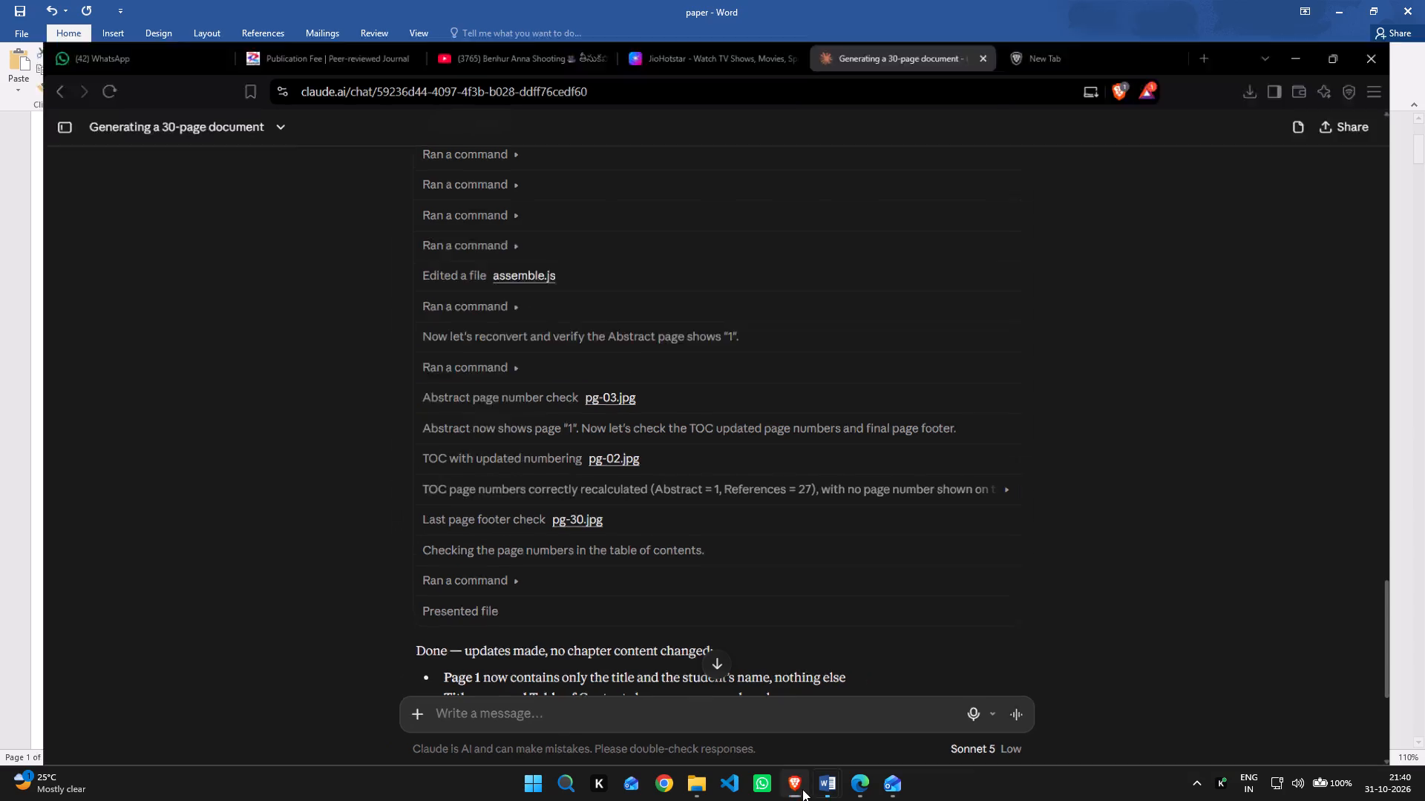
pyautogui.click(867, 783)
pyautogui.click(867, 783)
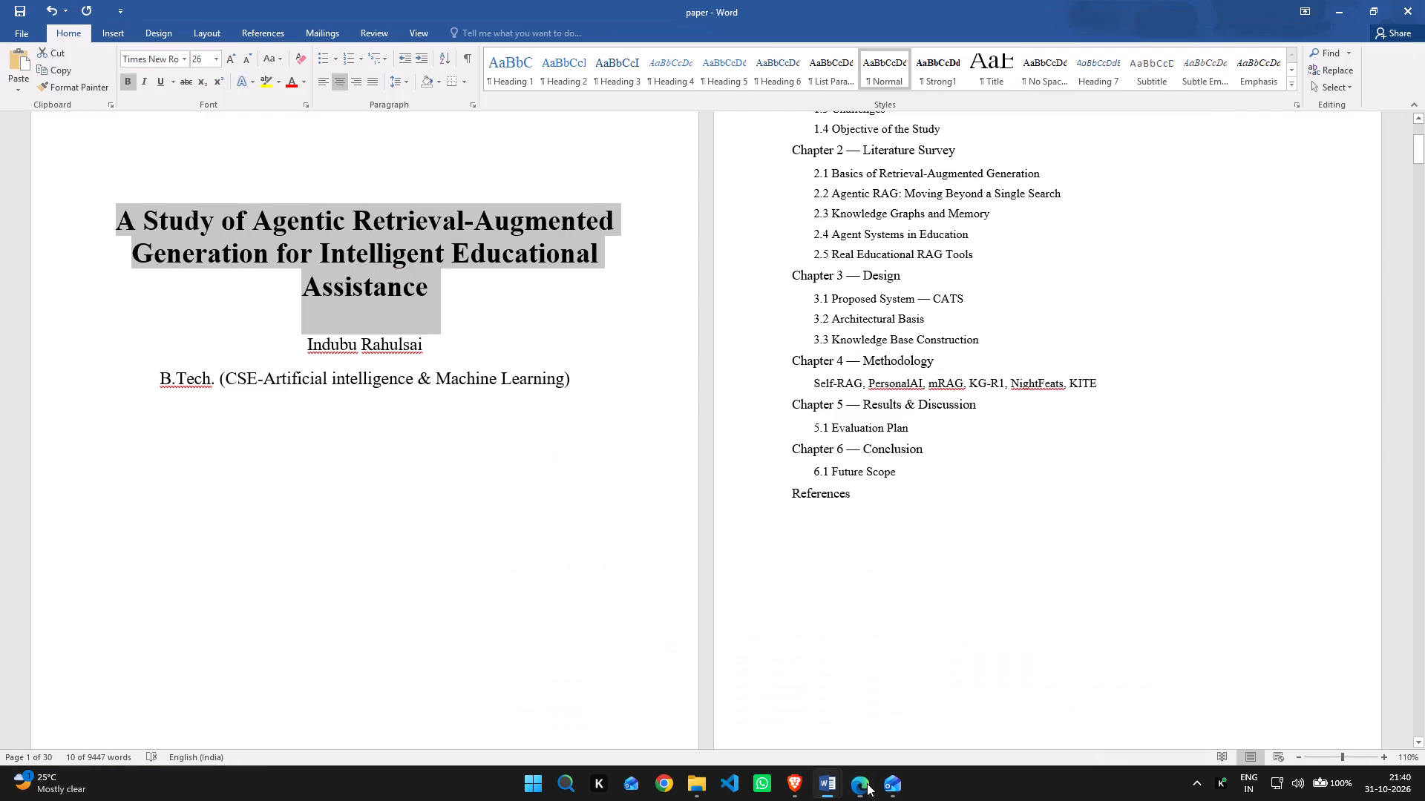
pyautogui.keyDown('ctrl'); pyautogui.scroll(-3, 638, 505); pyautogui.keyUp('ctrl')
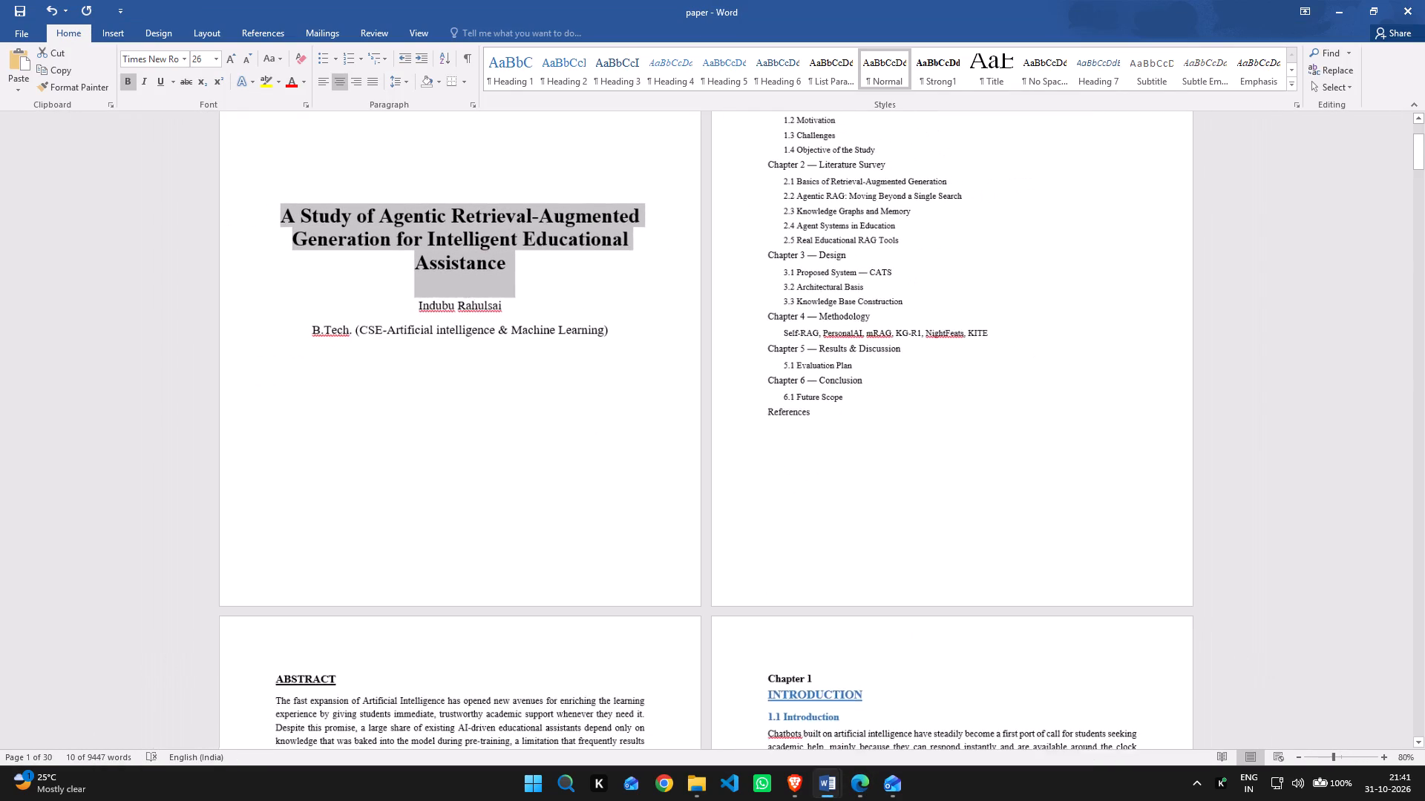
pyautogui.scroll(8, 638, 505)
pyautogui.keyDown('ctrl'); pyautogui.scroll(-1, 643, 505); pyautogui.keyUp('ctrl')
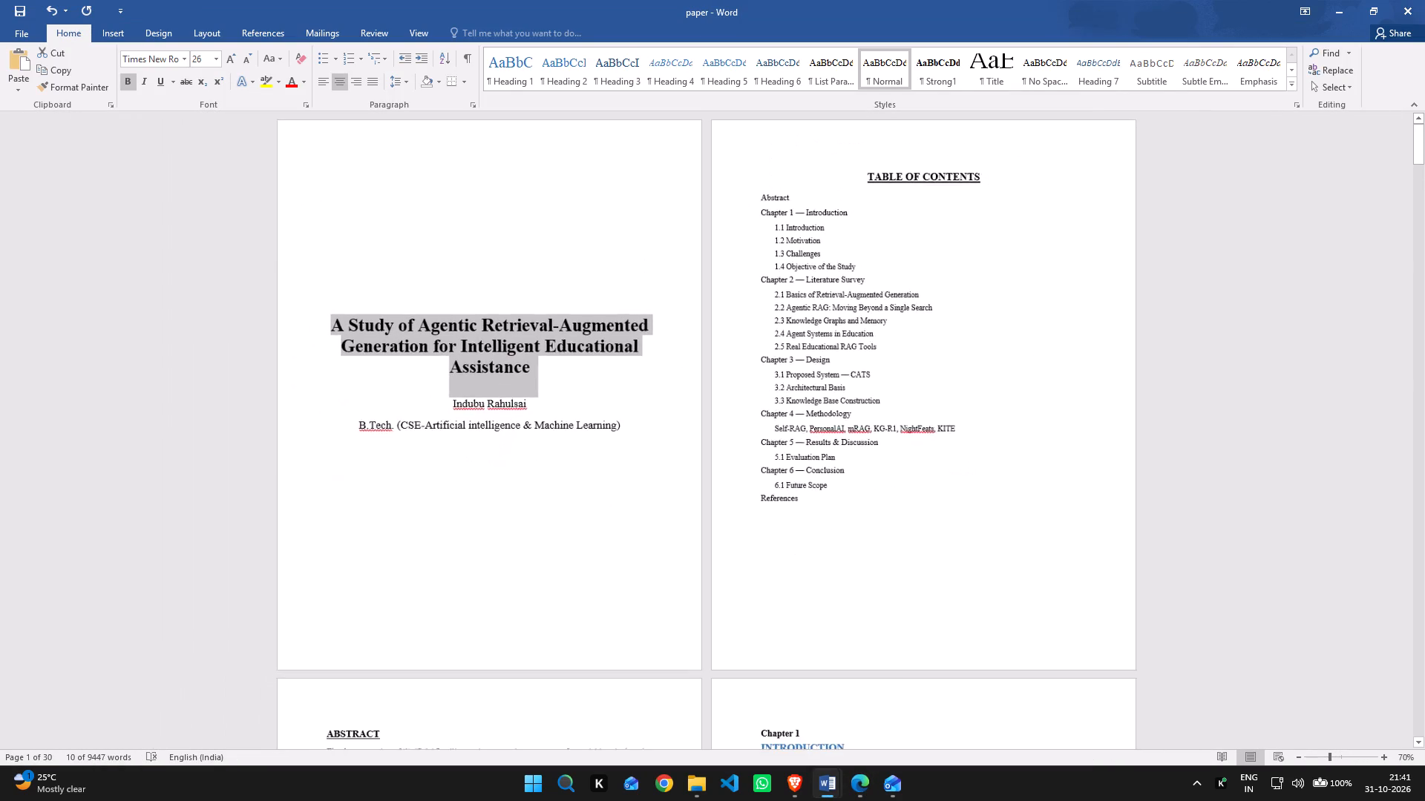
pyautogui.keyDown('ctrl'); pyautogui.scroll(1, 643, 505); pyautogui.keyUp('ctrl')
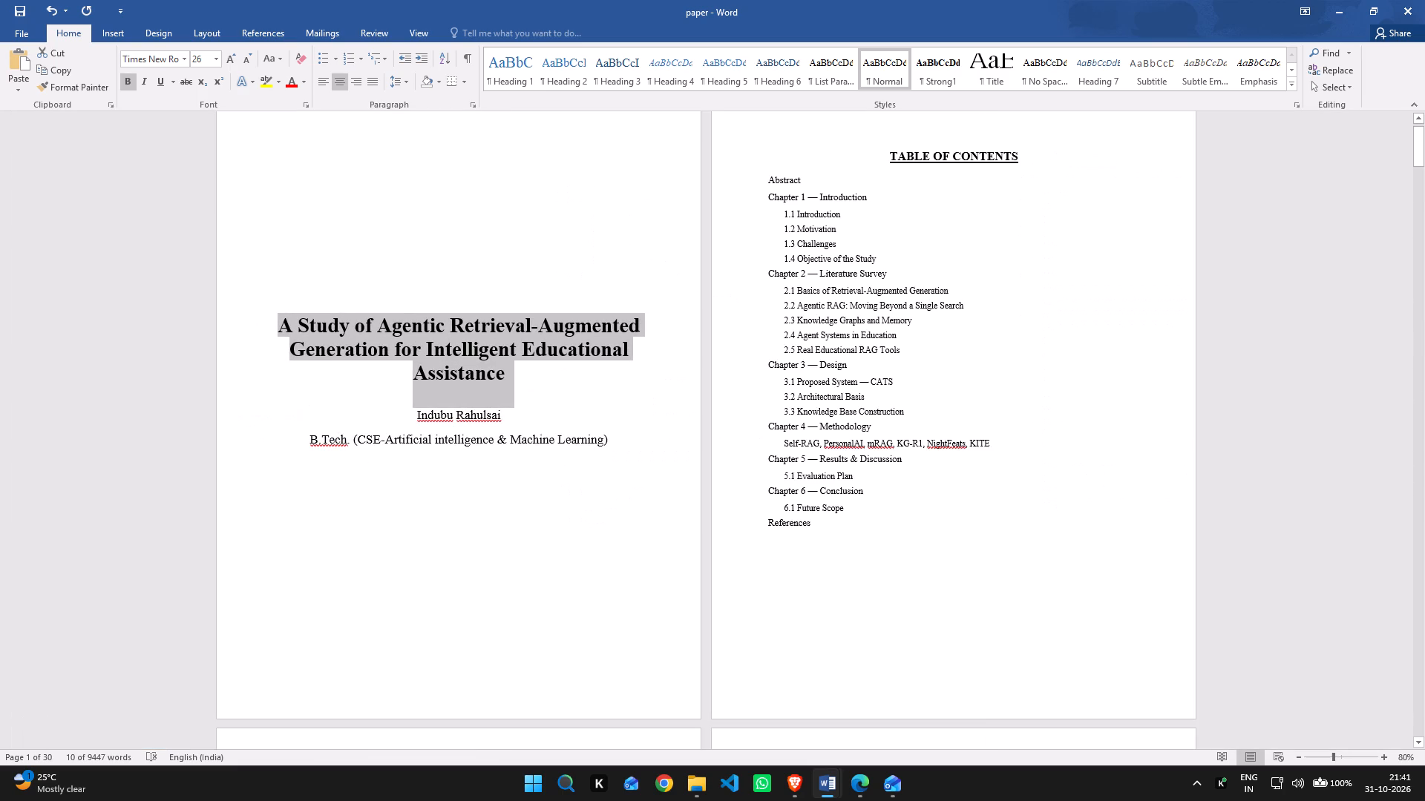
# In File Explorer, open the Word document named only with the student's roll number from the D: drive's 5th sem > term paper folder.
pyautogui.hotkey('alt', 'Tab')
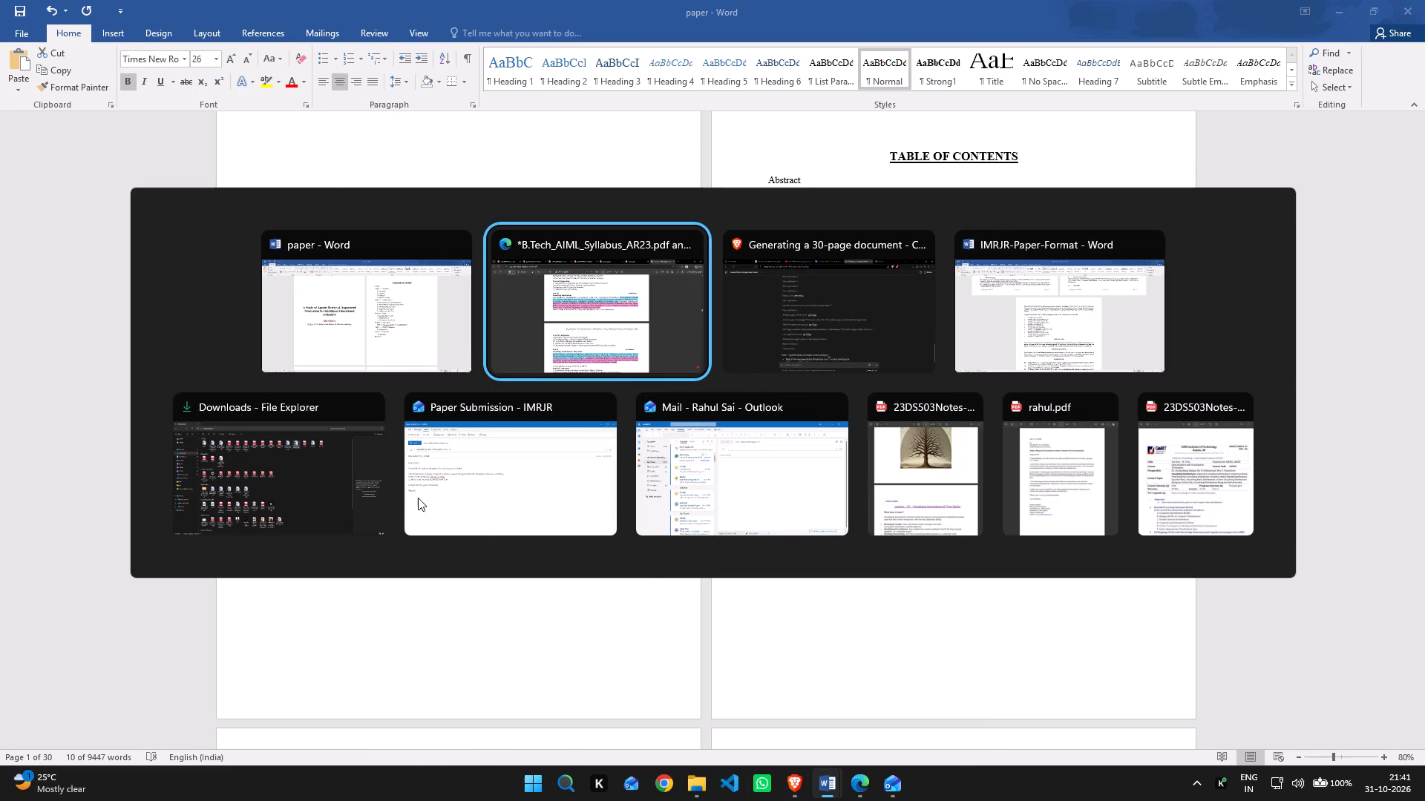
pyautogui.keyDown('alt'); pyautogui.click(309, 495); pyautogui.keyUp('alt')
pyautogui.click(91, 543)
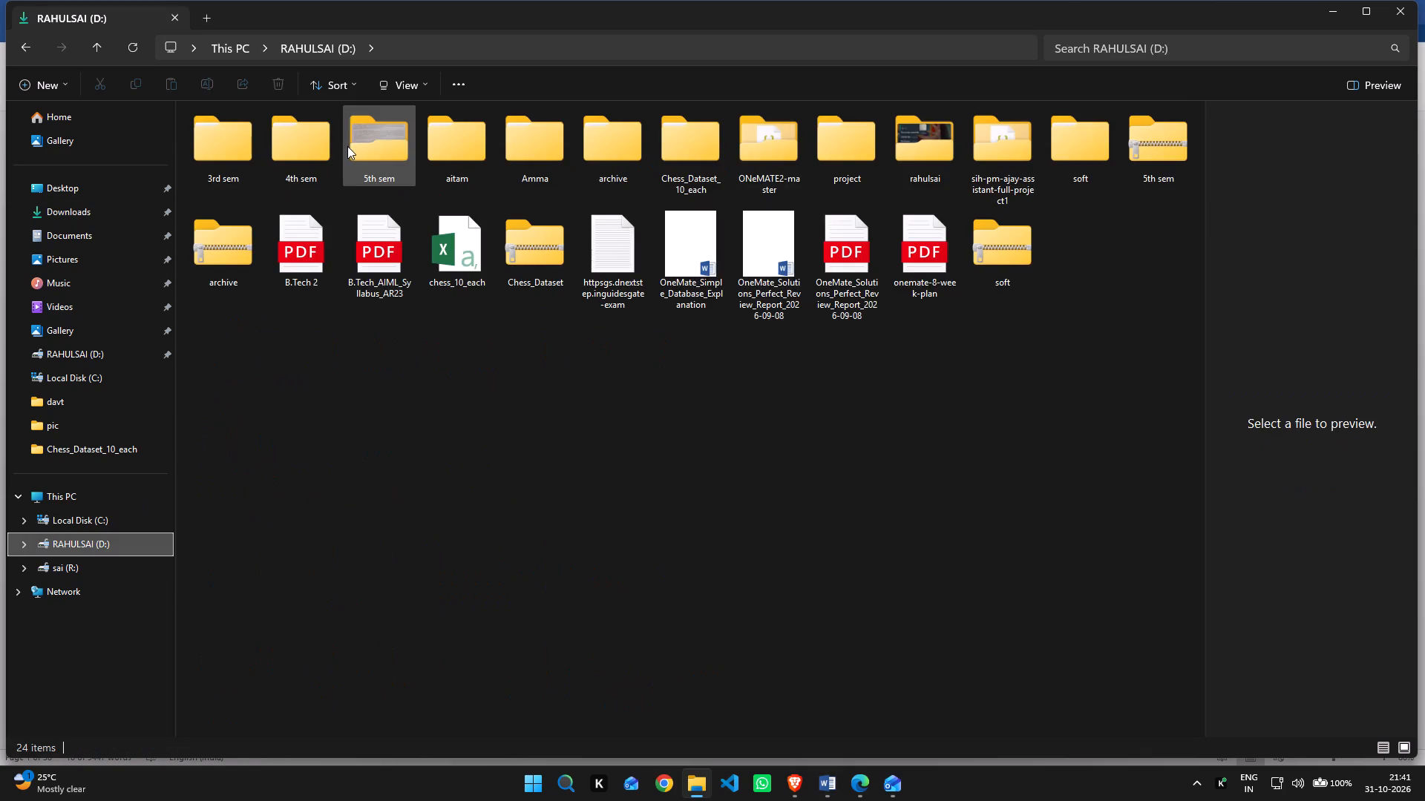
pyautogui.doubleClick(347, 146)
pyautogui.doubleClick(316, 203)
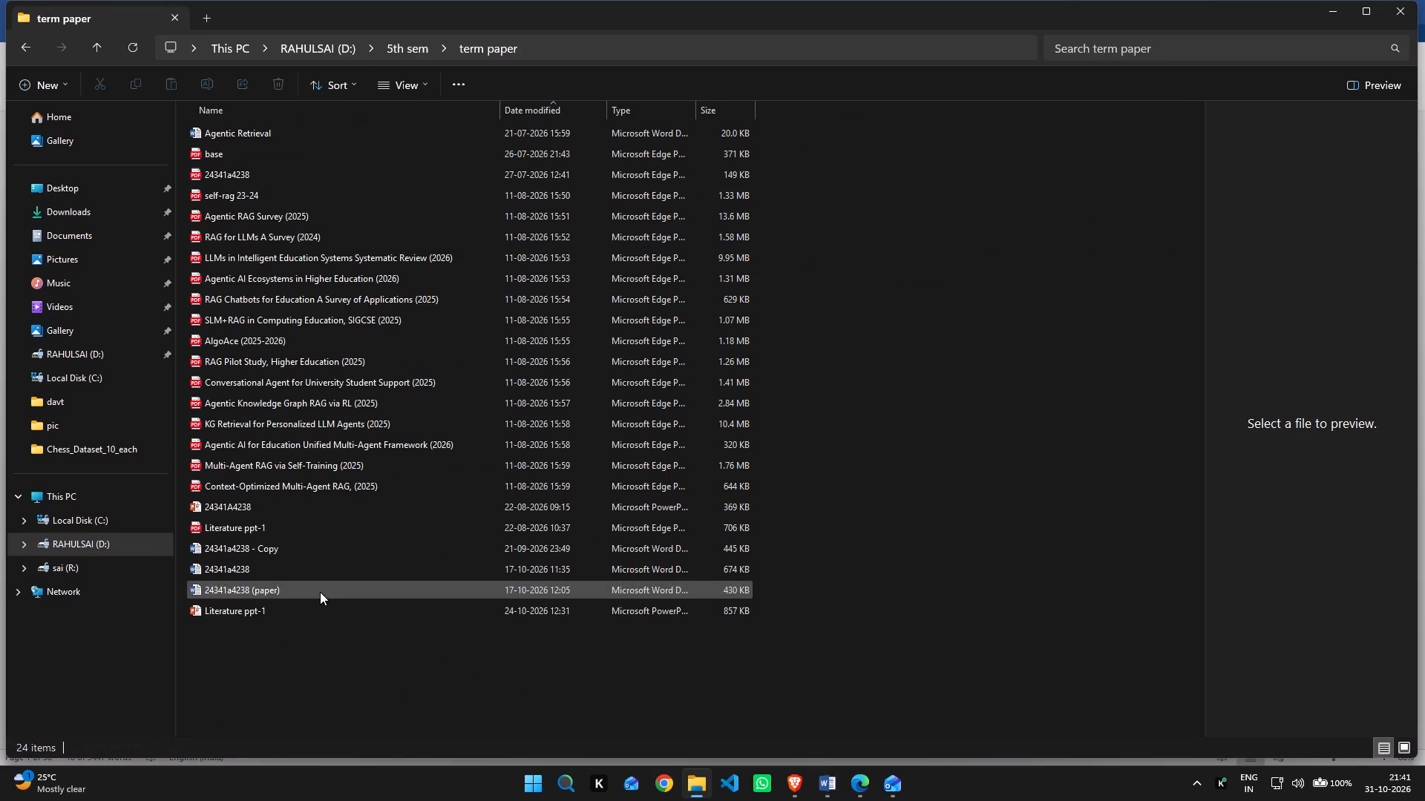
pyautogui.doubleClick(304, 577)
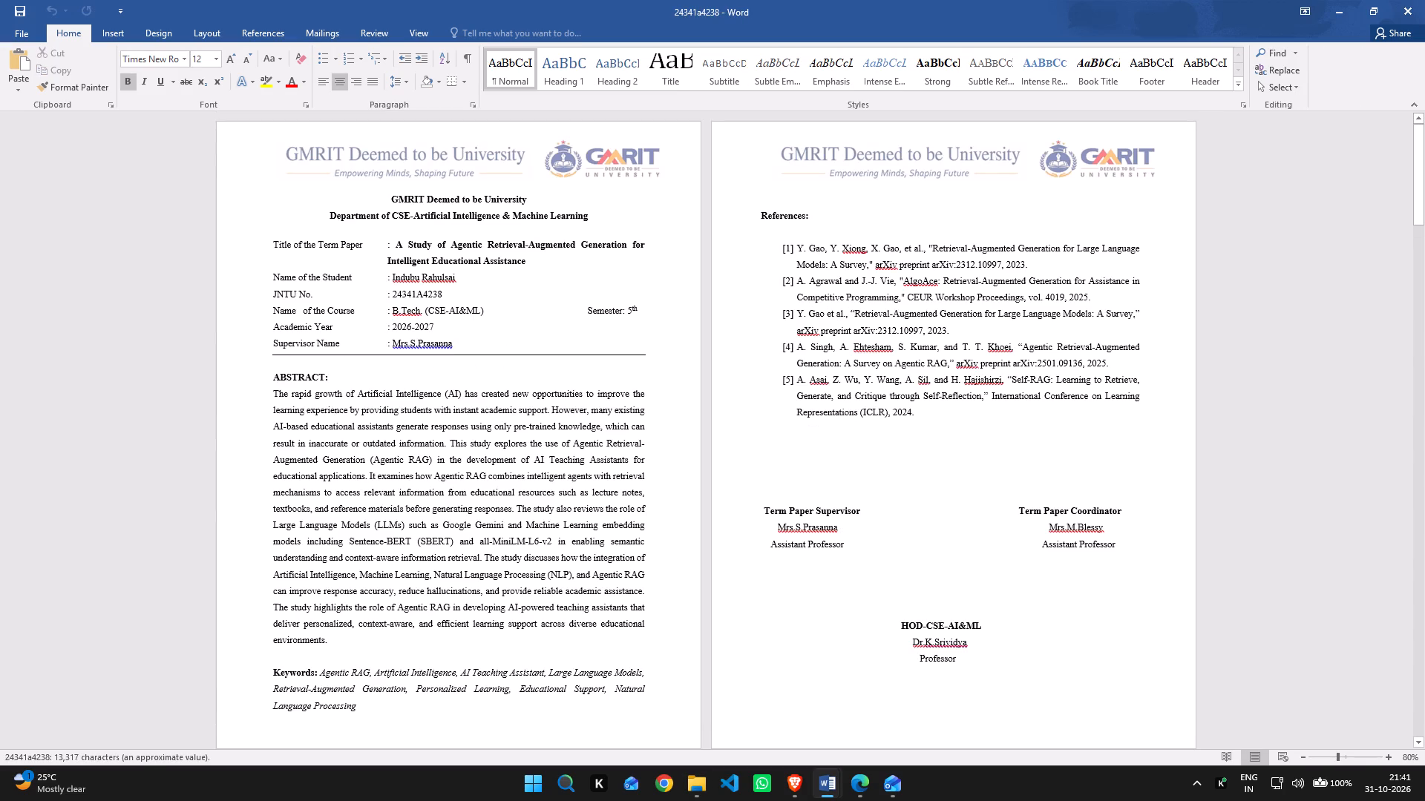
# Examine the university-headed term paper document with its references, signatures and literature survey, and close it.
pyautogui.scroll(-6, 744, 518)
pyautogui.scroll(3, 753, 500)
pyautogui.scroll(-5, 1384, 67)
pyautogui.scroll(-2, 578, 427)
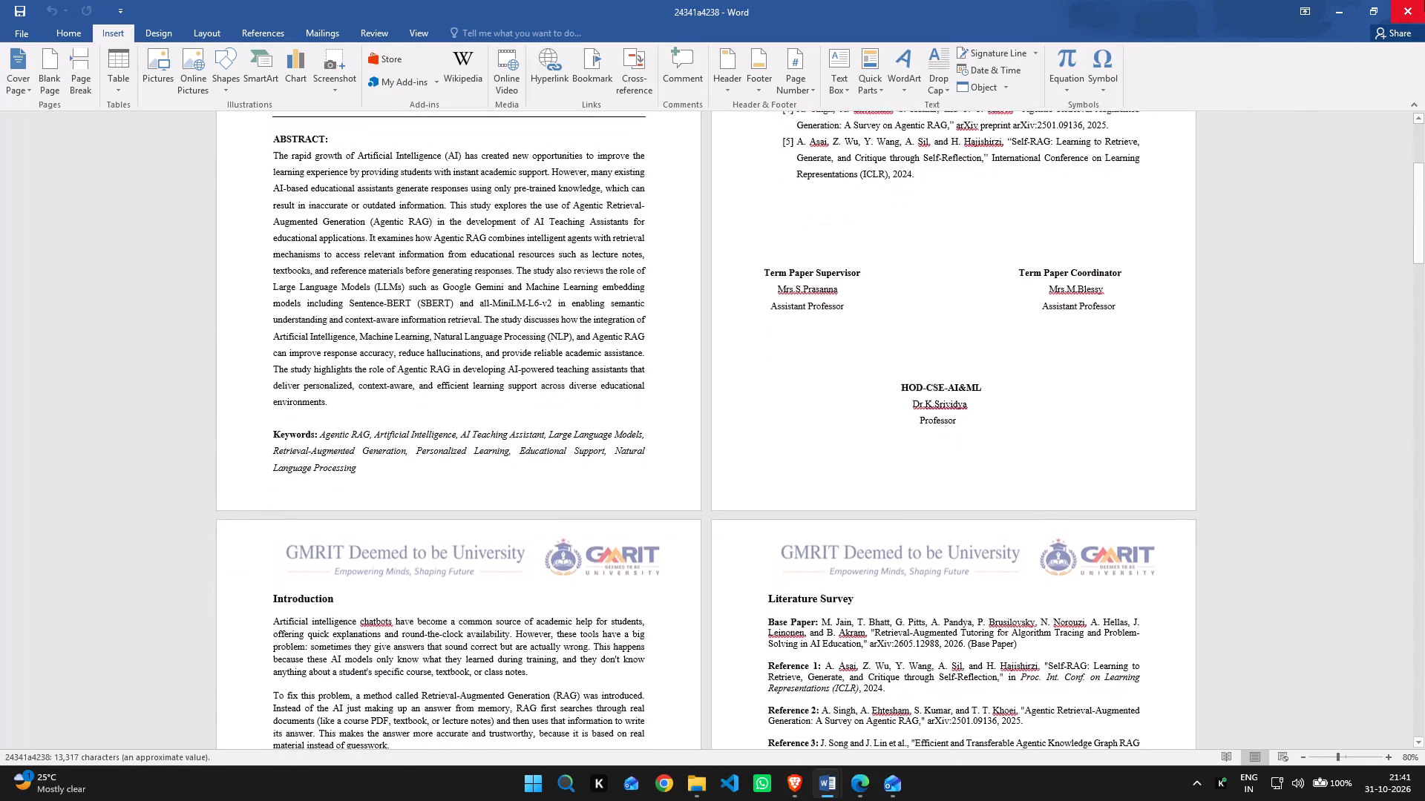
pyautogui.click(1424, 0)
# Open the Word file marked Copy in the term paper folder, look through it down to the references, and close it.
pyautogui.hotkey('alt', 'Tab')
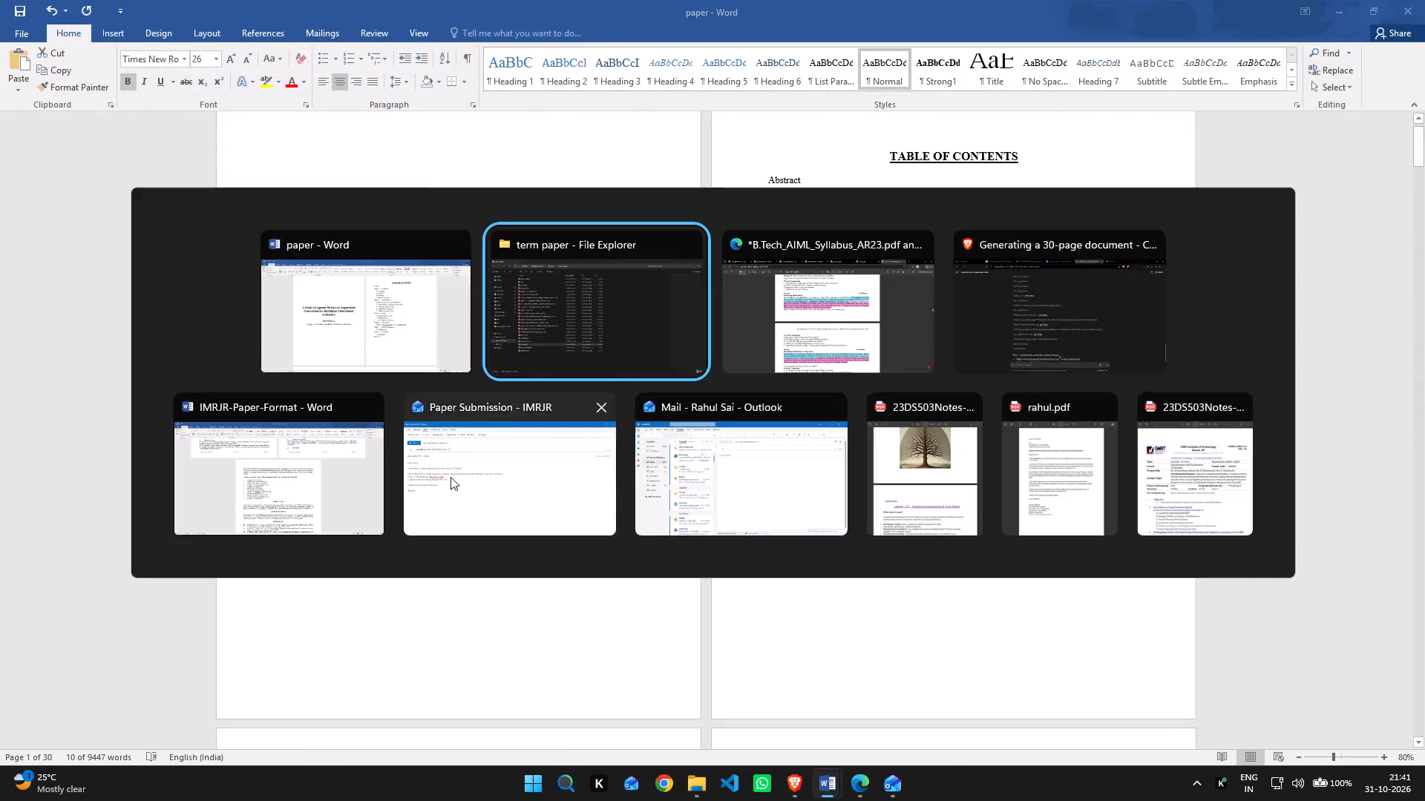
pyautogui.doubleClick(272, 550)
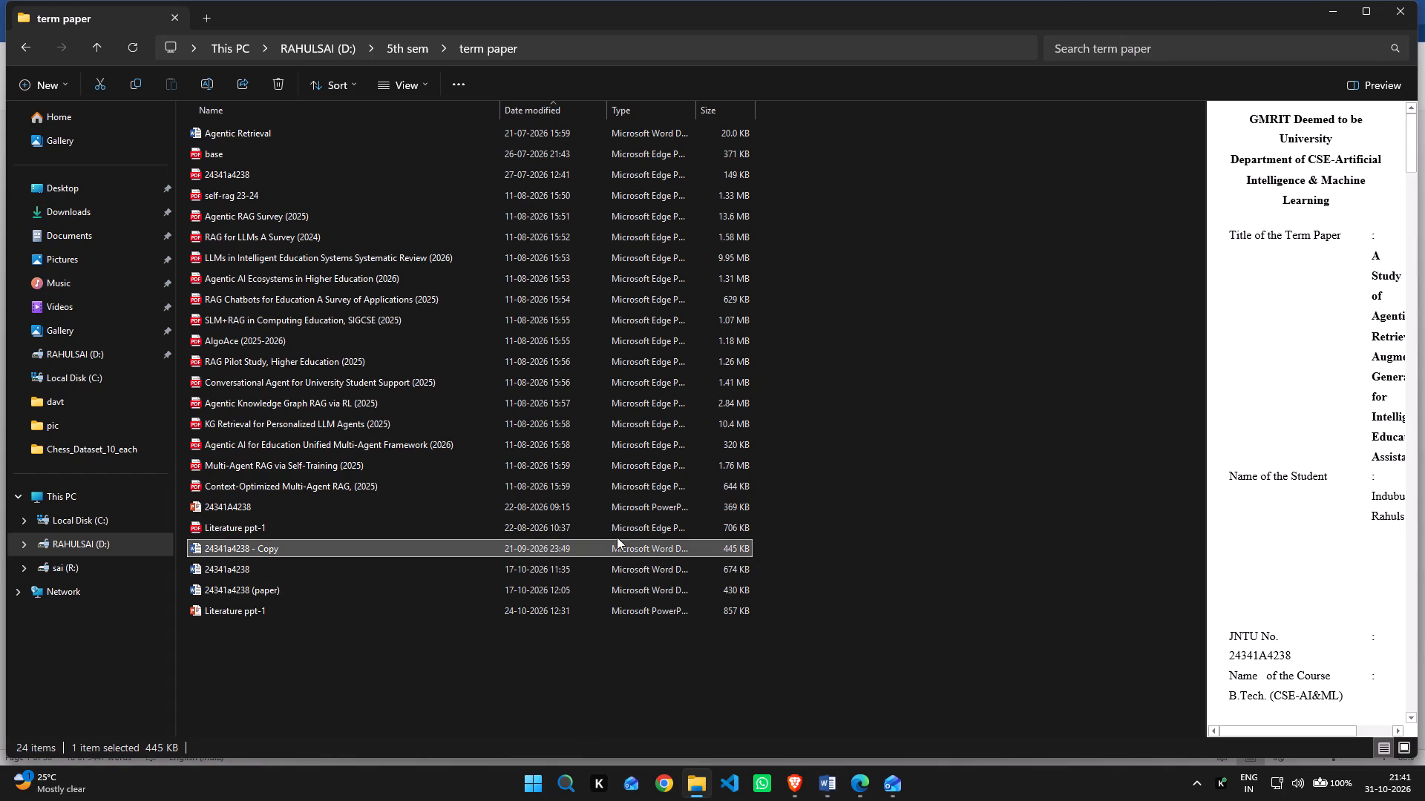
pyautogui.doubleClick(299, 548)
pyautogui.scroll(-14, 763, 346)
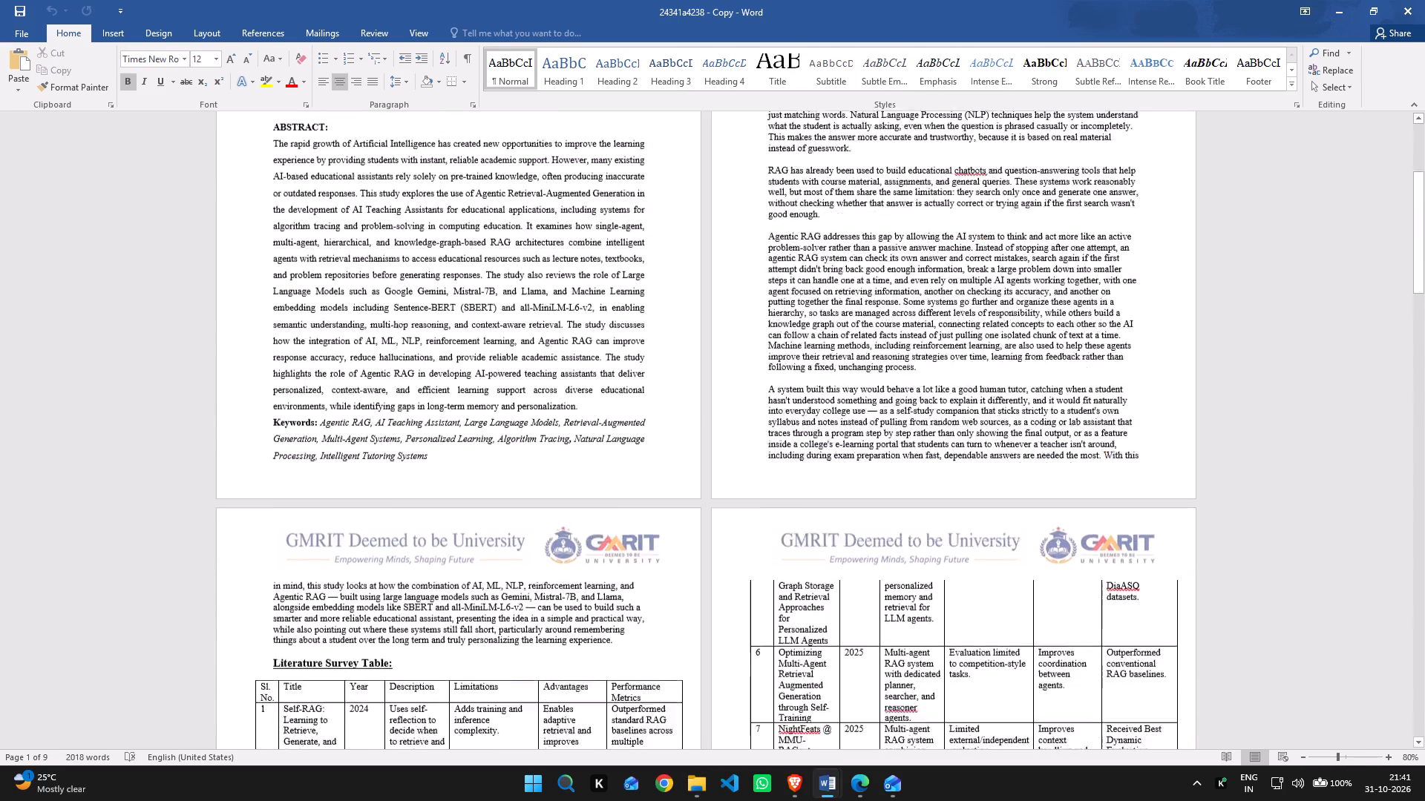
pyautogui.scroll(-20, 763, 349)
pyautogui.scroll(-20, 763, 349)
pyautogui.scroll(-9, 763, 349)
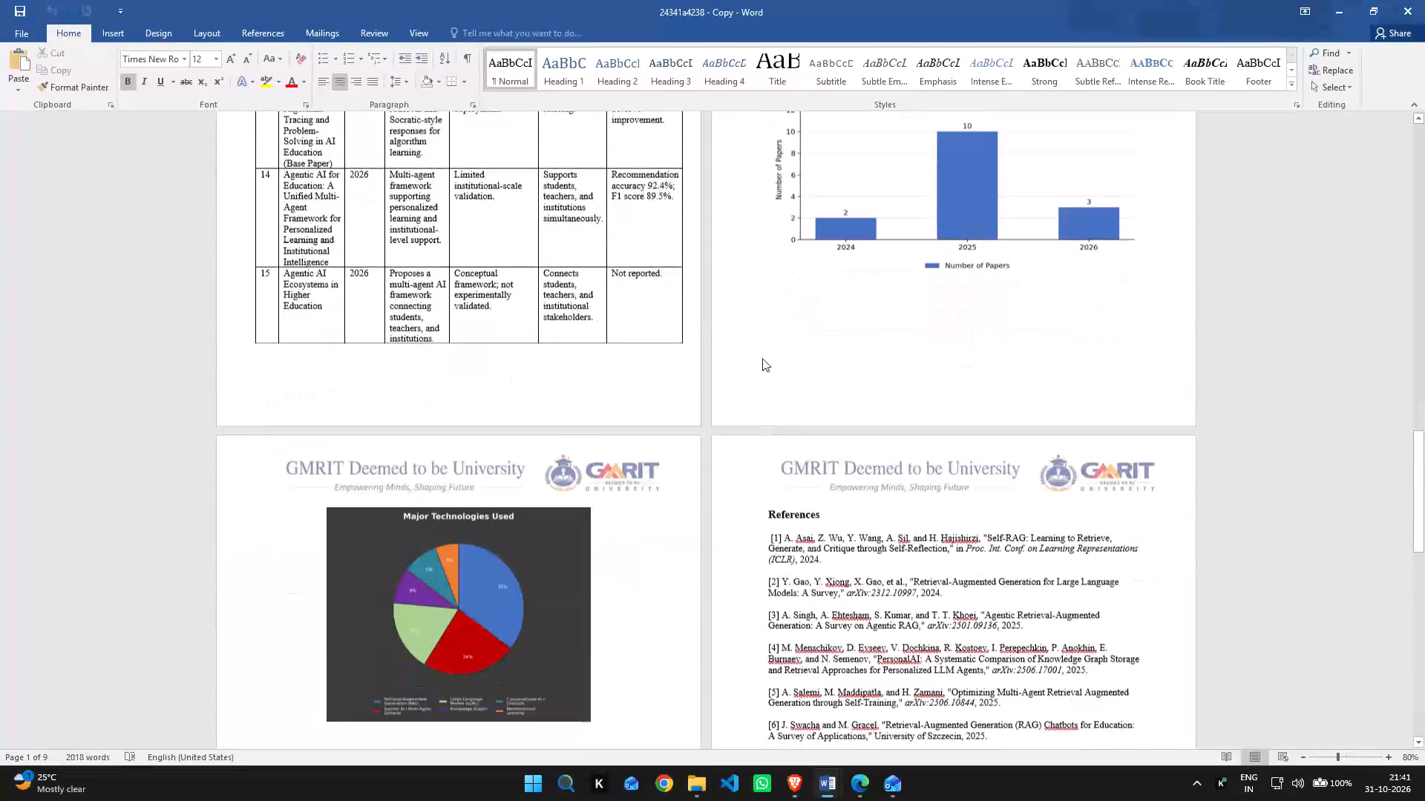
pyautogui.scroll(-18, 762, 358)
pyautogui.click(1424, 0)
# Open the Word file marked (paper) in the term paper folder, look through its introduction and literature review, and close it.
pyautogui.hotkey('alt', 'Tab')
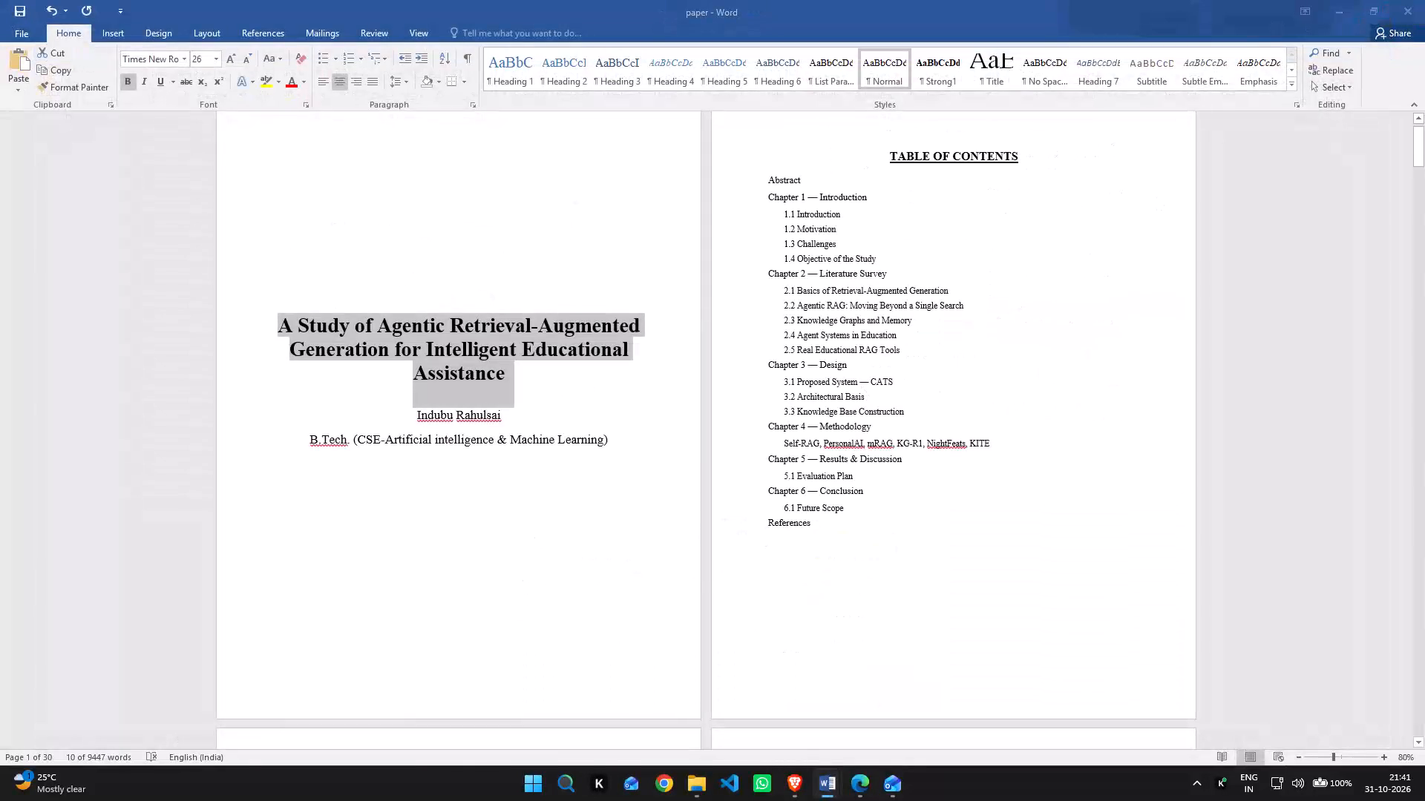
pyautogui.doubleClick(328, 593)
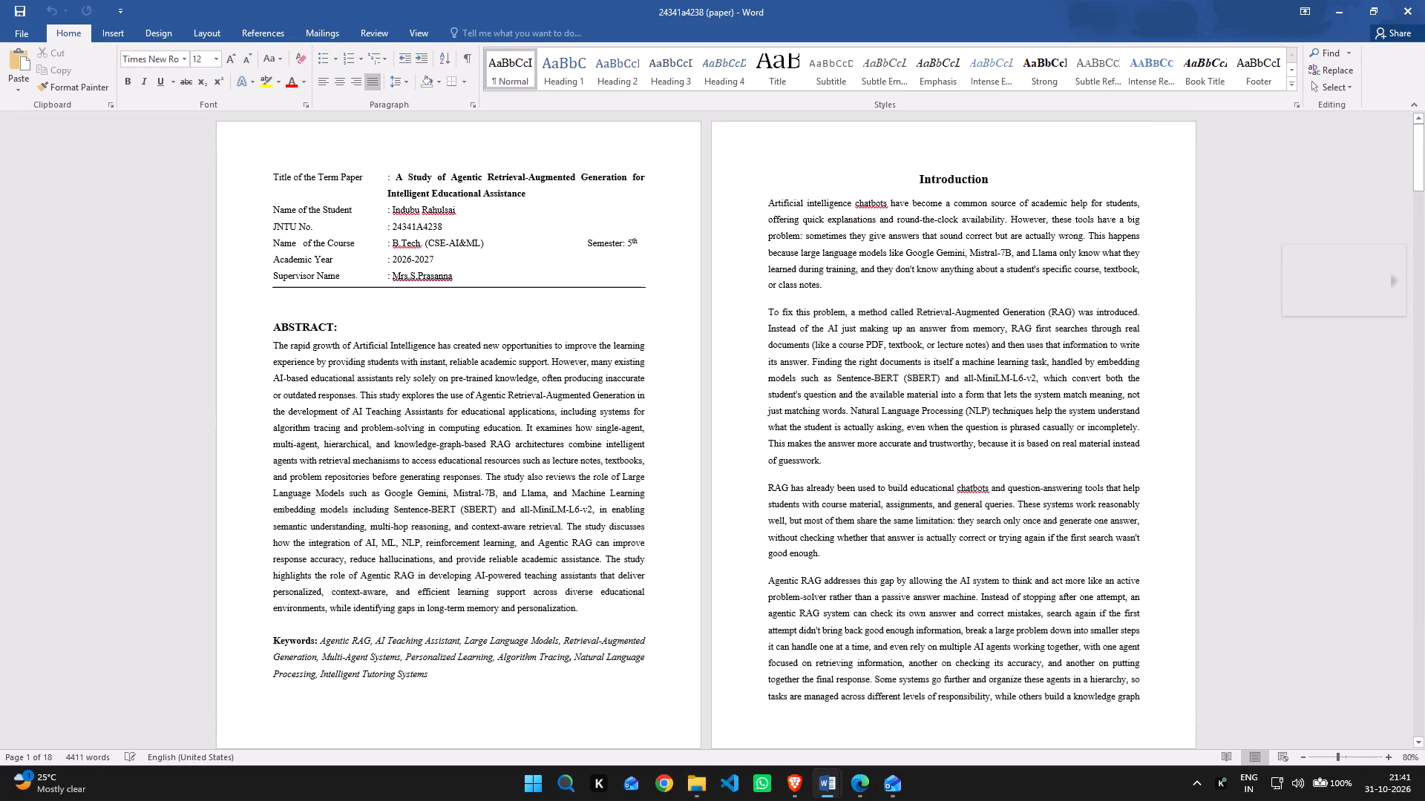
pyautogui.scroll(6, 792, 517)
pyautogui.scroll(-13, 792, 517)
pyautogui.scroll(-16, 792, 517)
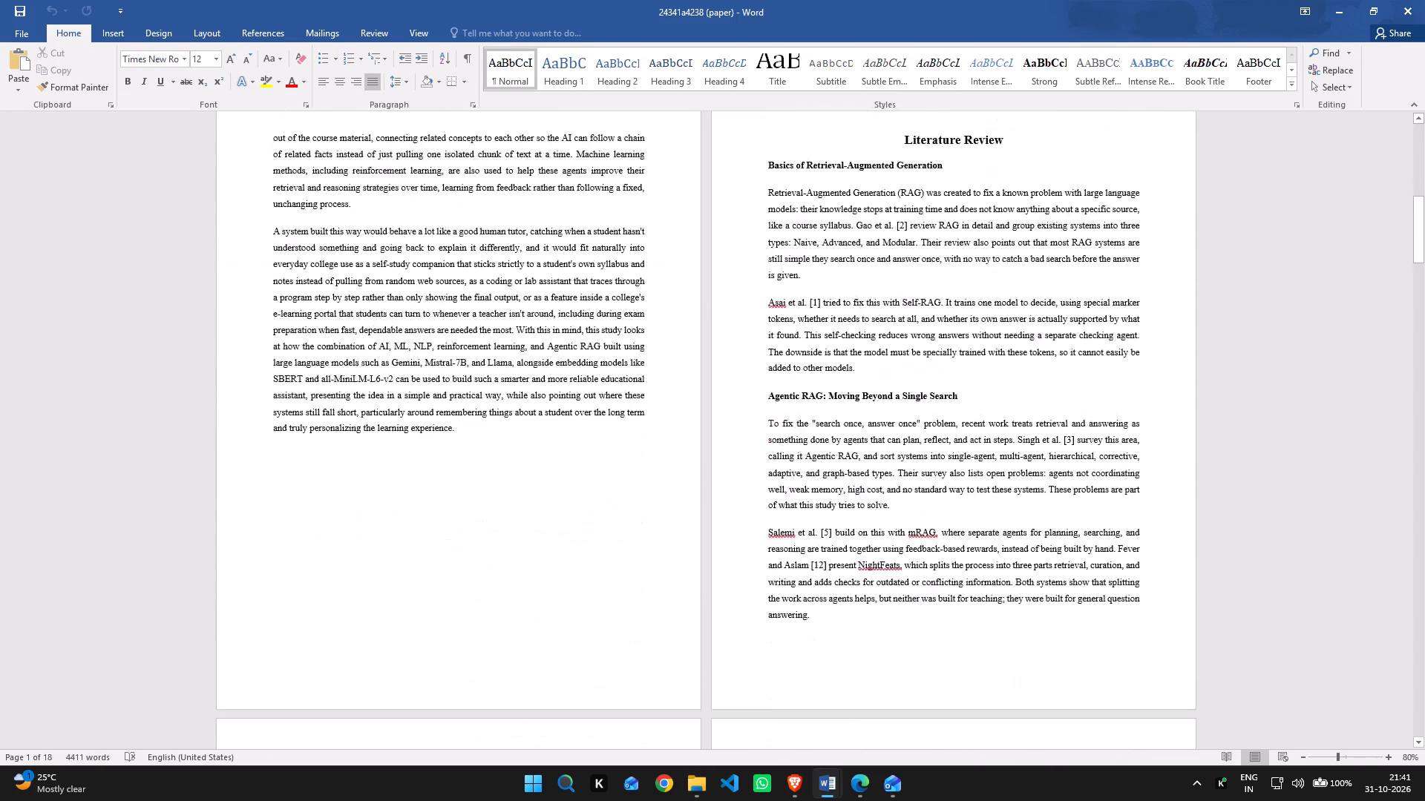
pyautogui.scroll(-17, 792, 517)
pyautogui.click(1424, 0)
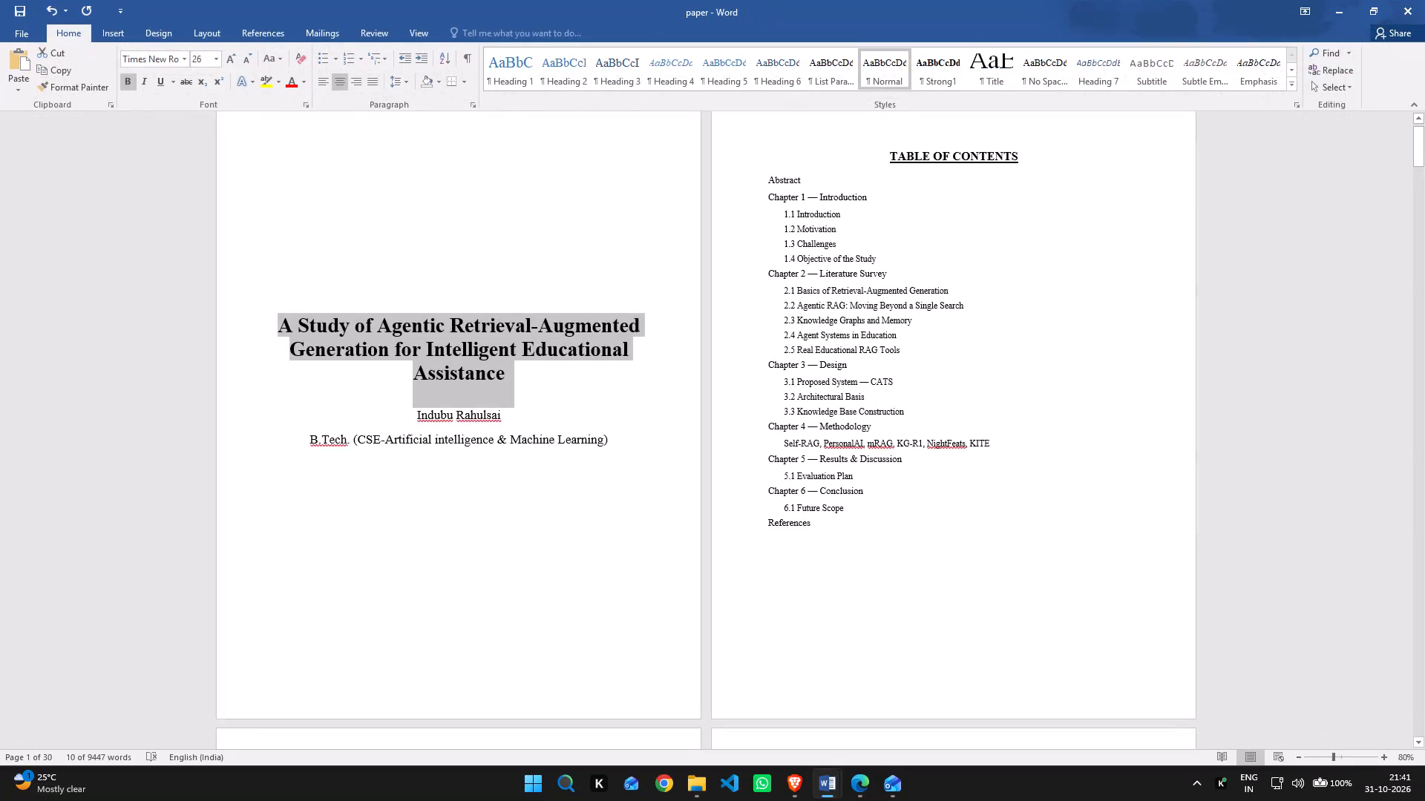
# Open the full term paper report from the desktop and copy its entire Acknowledgement section, from the heading to the signature lines.
pyautogui.press('super+d')
pyautogui.doubleClick(23, 524)
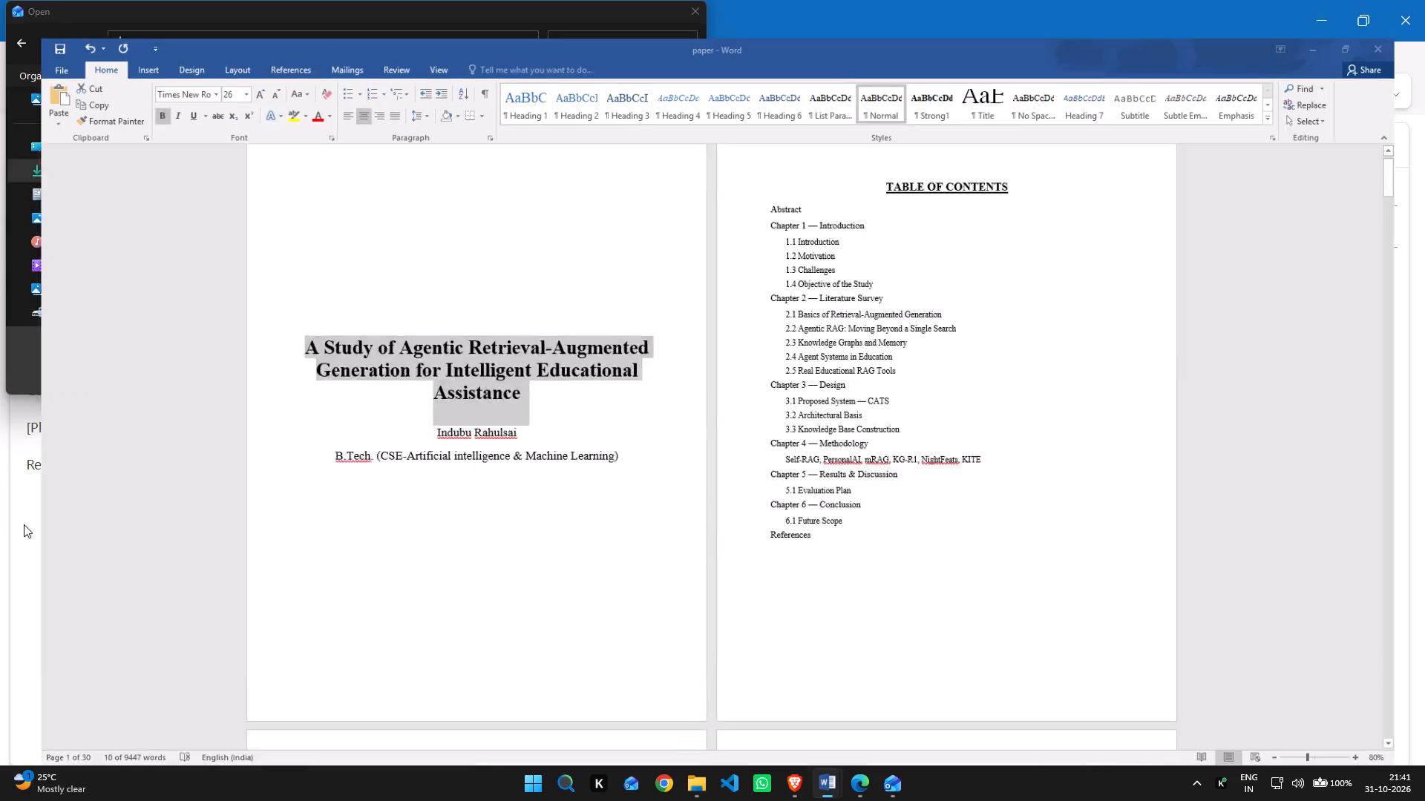
pyautogui.scroll(-18, 835, 378)
pyautogui.scroll(-2, 699, 428)
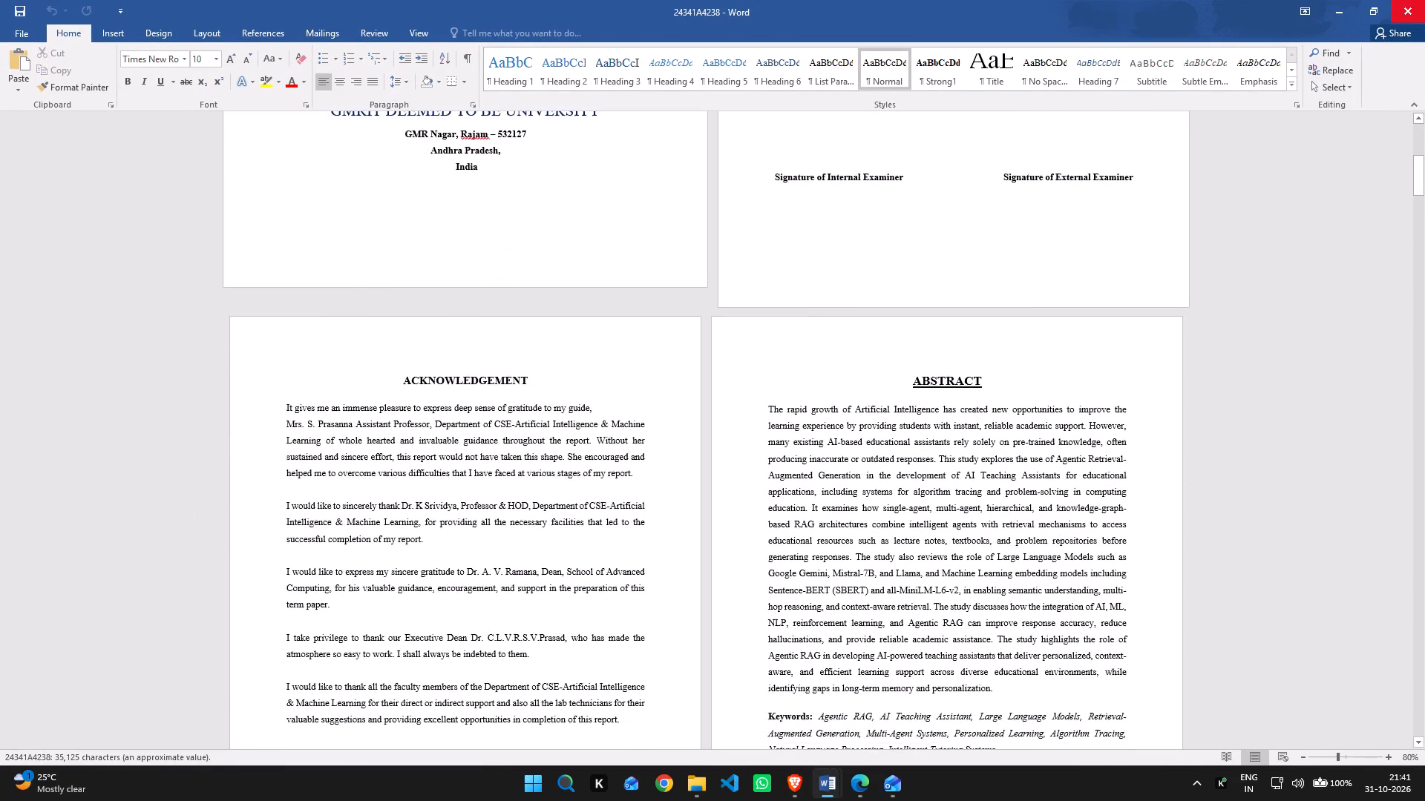
pyautogui.scroll(-2, 660, 432)
pyautogui.moveTo(403, 266); pyautogui.dragTo(609, 504)
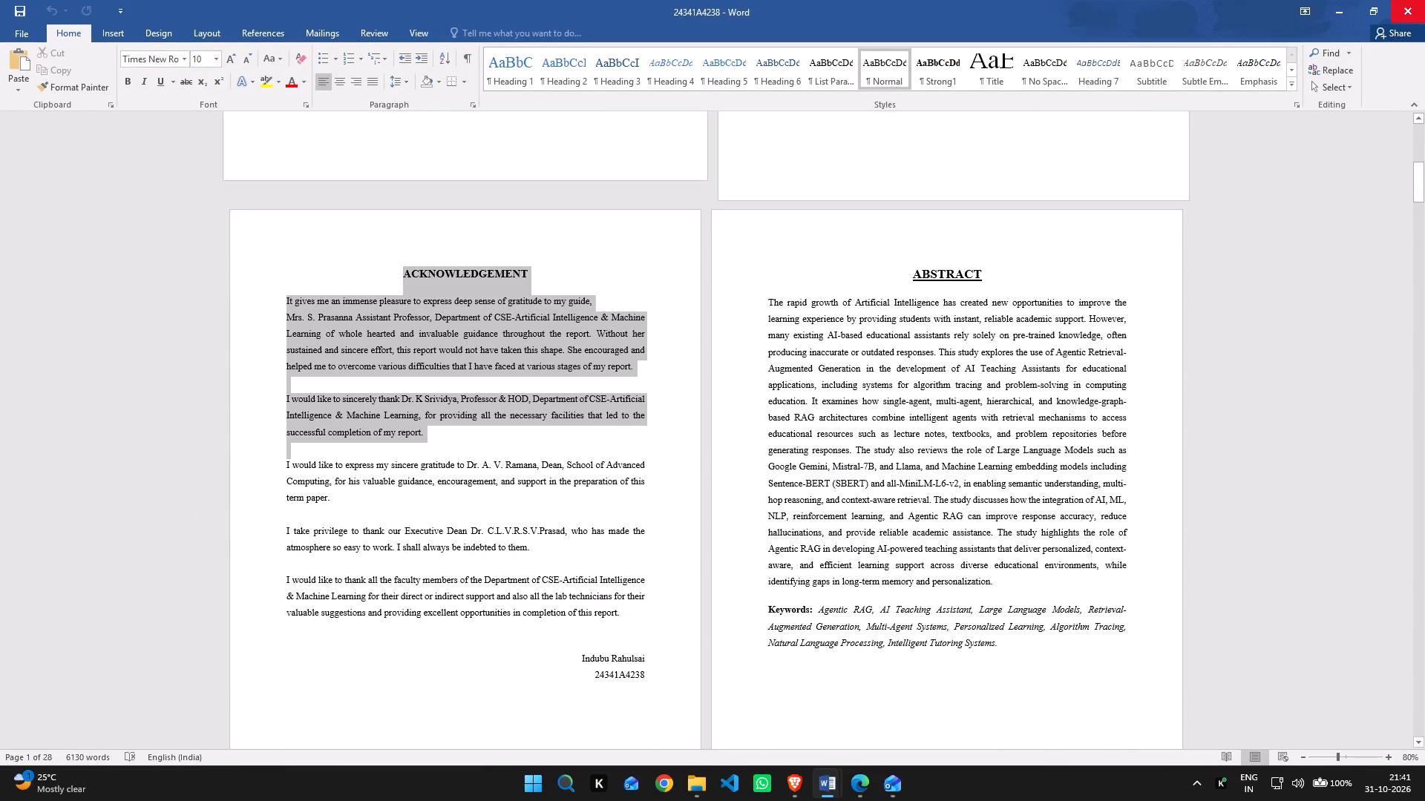
pyautogui.moveTo(609, 504); pyautogui.dragTo(663, 681)
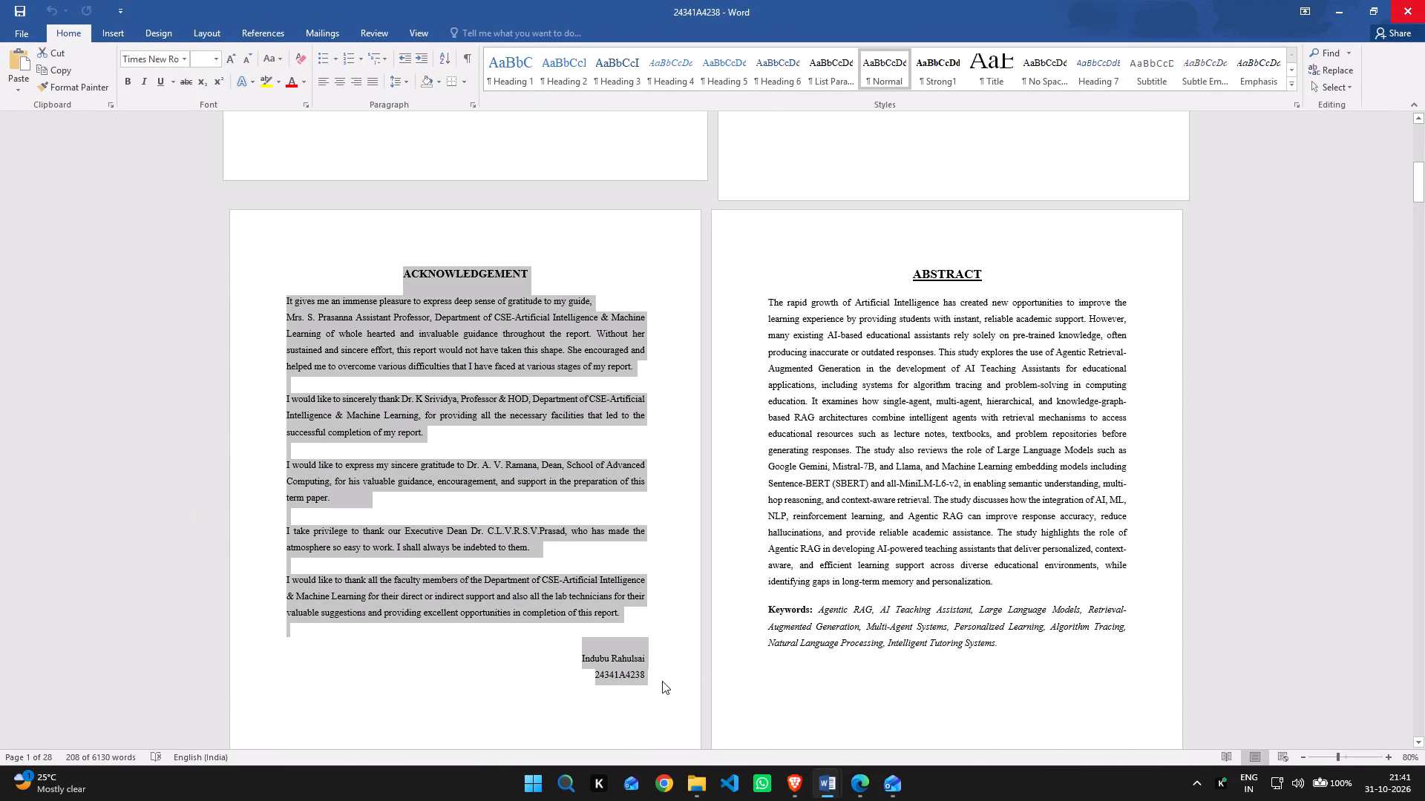
pyautogui.hotkey('ctrl', 'c')
pyautogui.hotkey('ctrl', 'c')
pyautogui.hotkey('ctrl', 'c')
pyautogui.hotkey('ctrl', 'c')
# In the paper document, insert a page break after the faculty-facing tools paragraph and paste the Acknowledgement on the new page before References.
pyautogui.hotkey('alt', 'Tab')
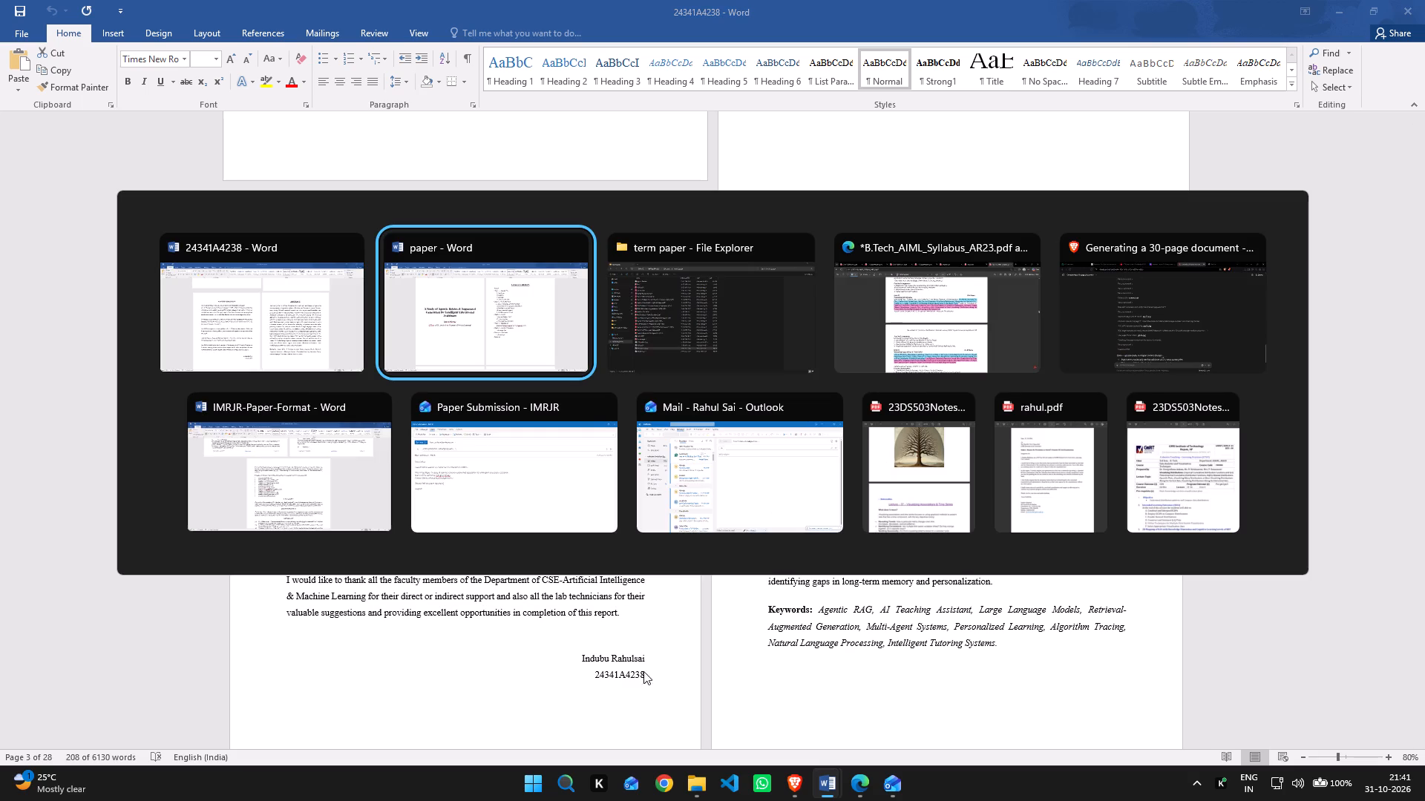
pyautogui.keyDown('alt'); pyautogui.click(494, 337); pyautogui.keyUp('alt')
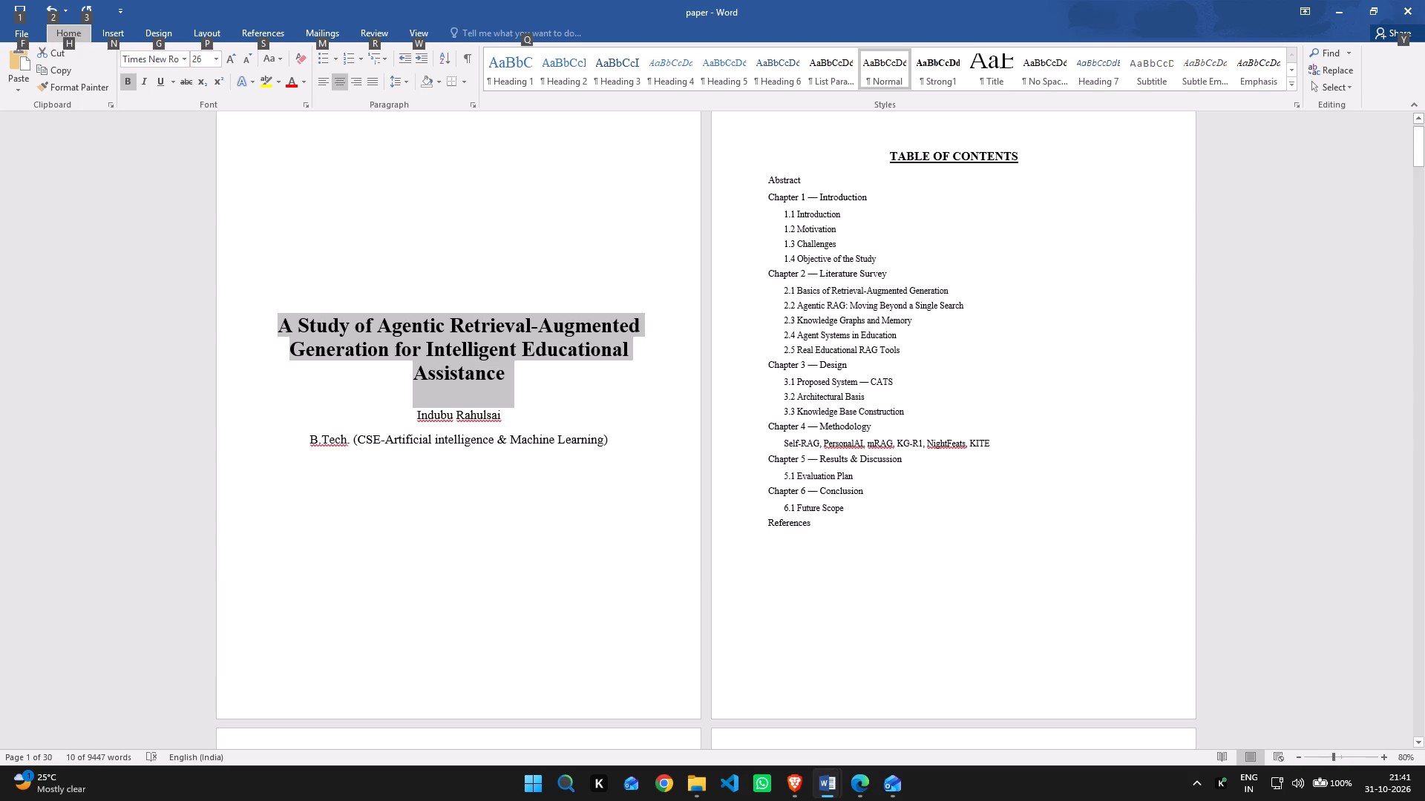
pyautogui.click(840, 544)
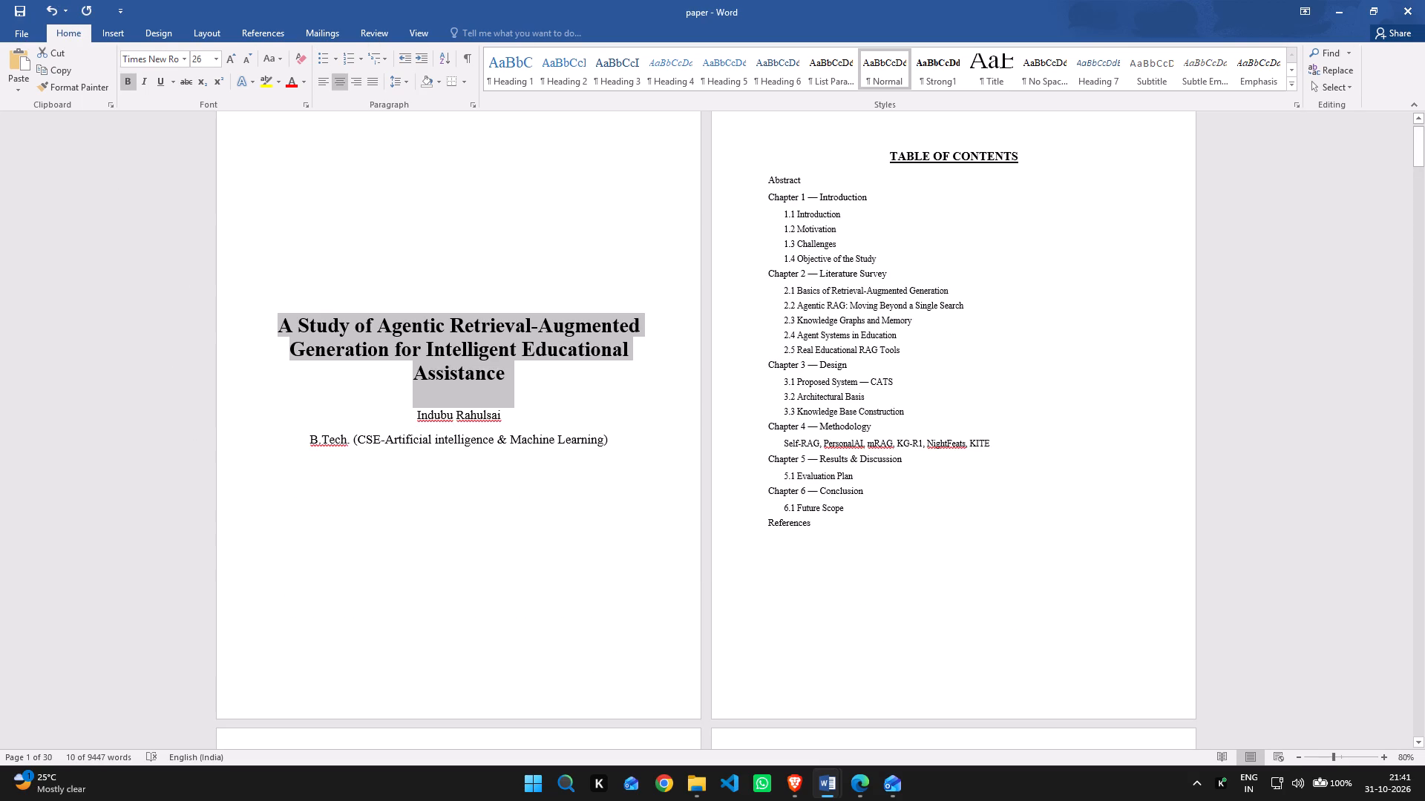
pyautogui.moveTo(1424, 156); pyautogui.dragTo(1424, 800)
pyautogui.click(615, 672)
pyautogui.click(596, 683)
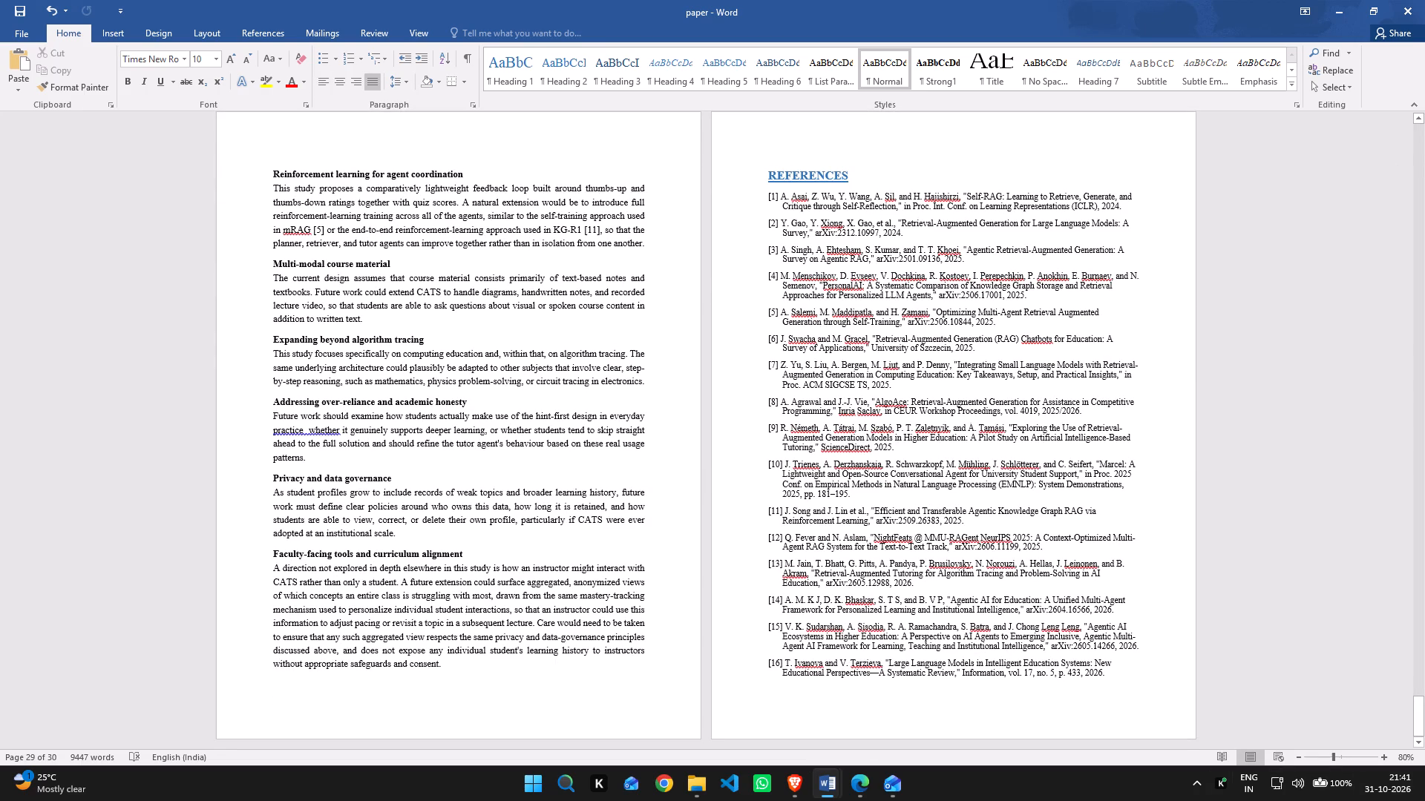
pyautogui.click(493, 665)
pyautogui.hotkey('ctrl', 'Return')
pyautogui.click(920, 504)
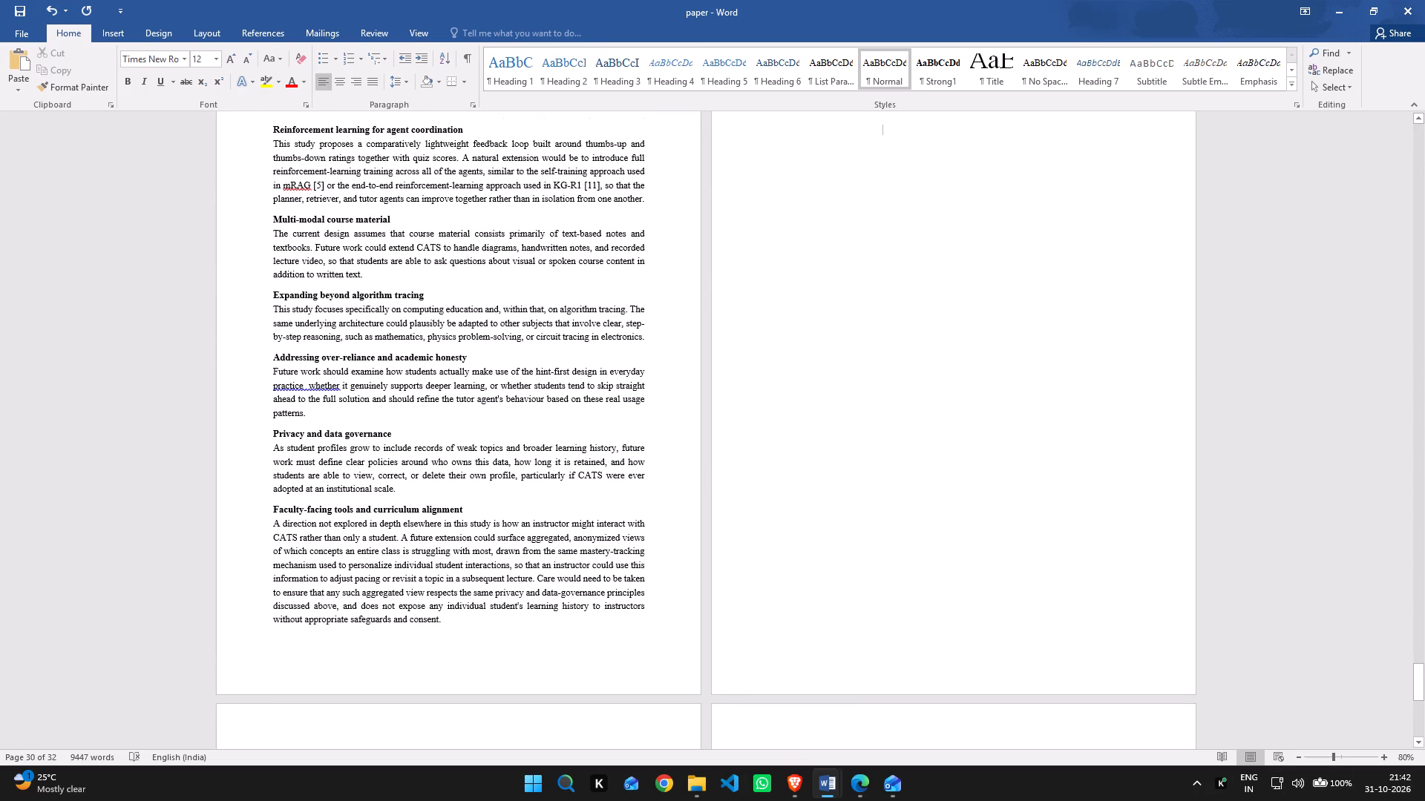
pyautogui.hotkey('ctrl', 'v')
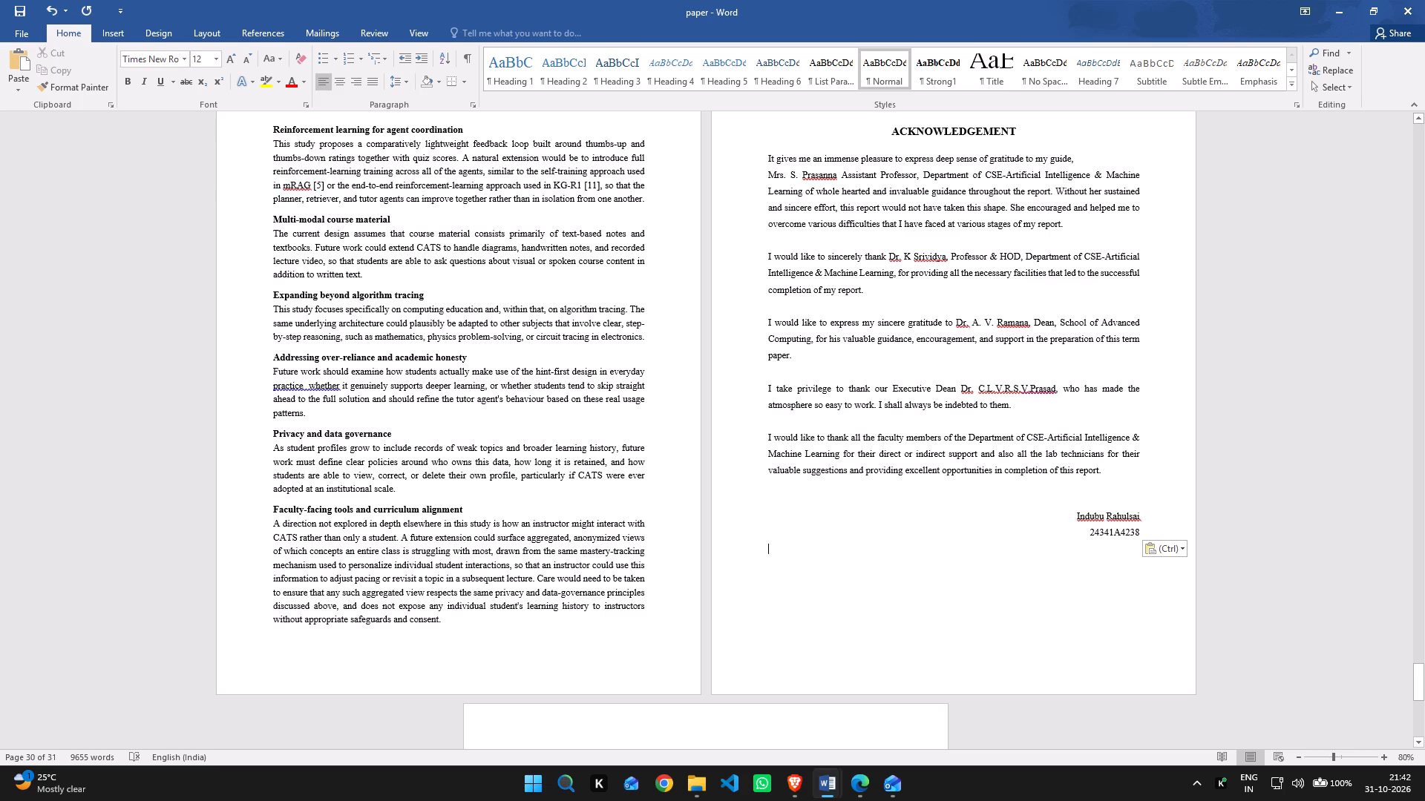
# Delete the student number below the author's name at the end of the Acknowledgement.
pyautogui.scroll(-1, 901, 558)
pyautogui.doubleClick(1106, 516)
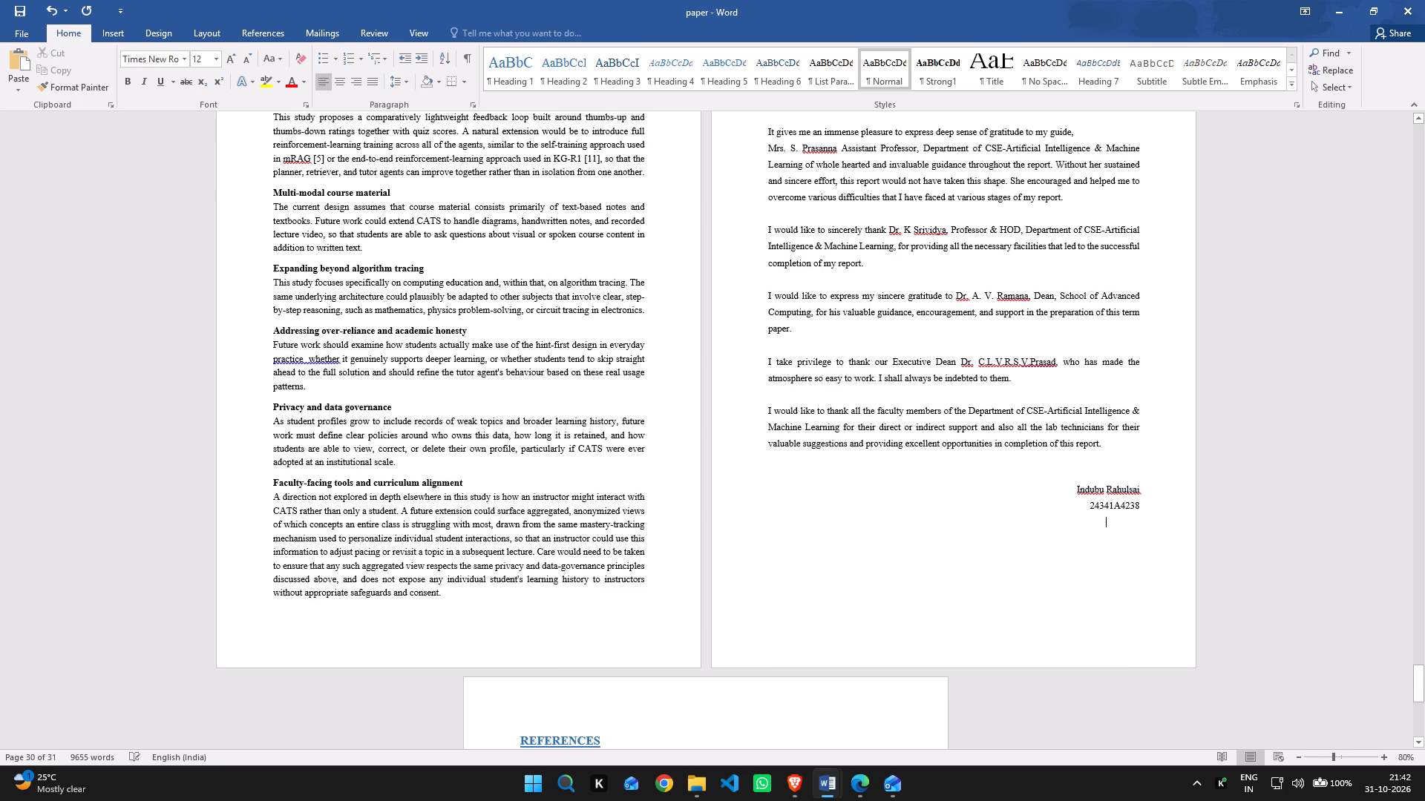
pyautogui.doubleClick(1107, 507)
pyautogui.press('BackSpace')
# Apply justified alignment to the Acknowledgement's body paragraphs, leaving out the heading and the author's name.
pyautogui.scroll(-7, 1020, 555)
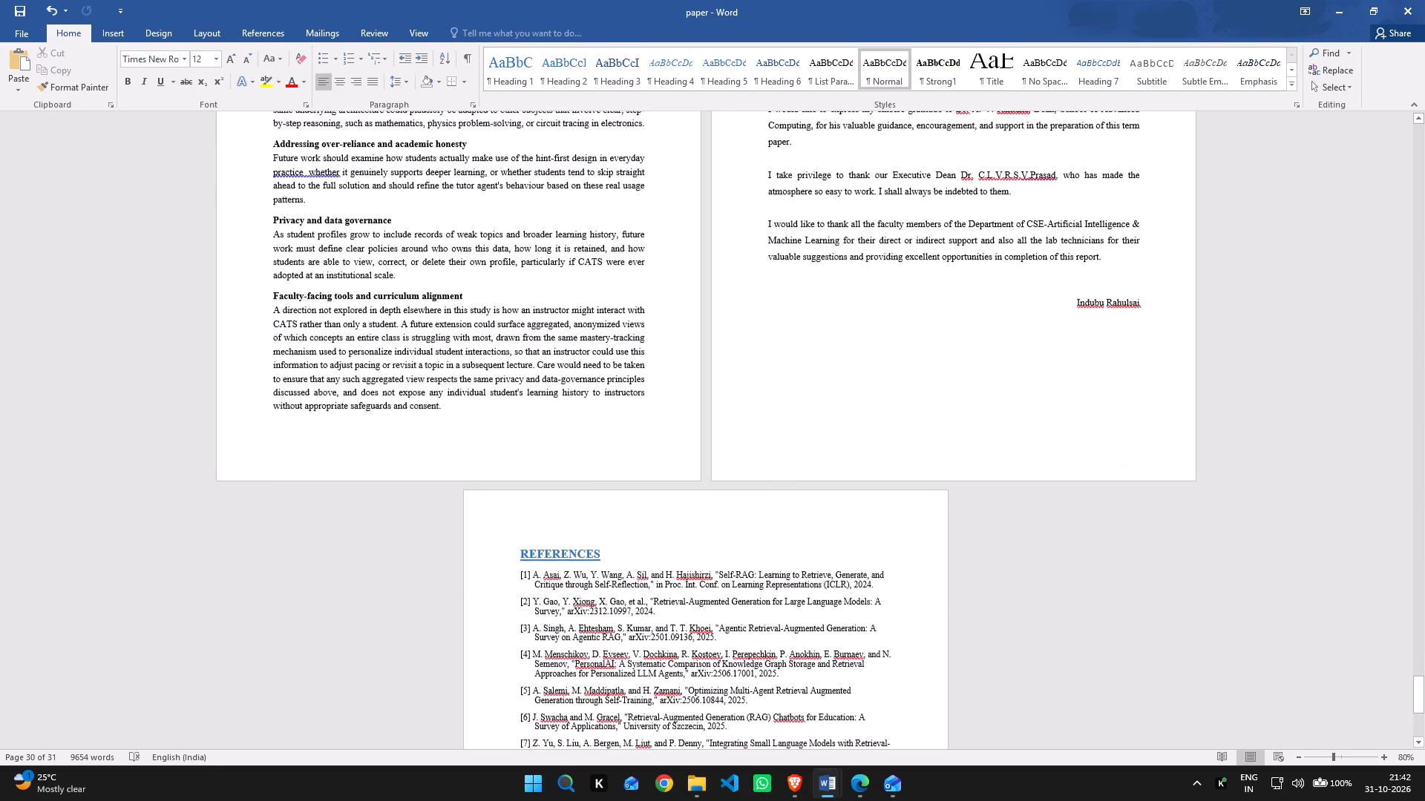
pyautogui.scroll(12, 1019, 555)
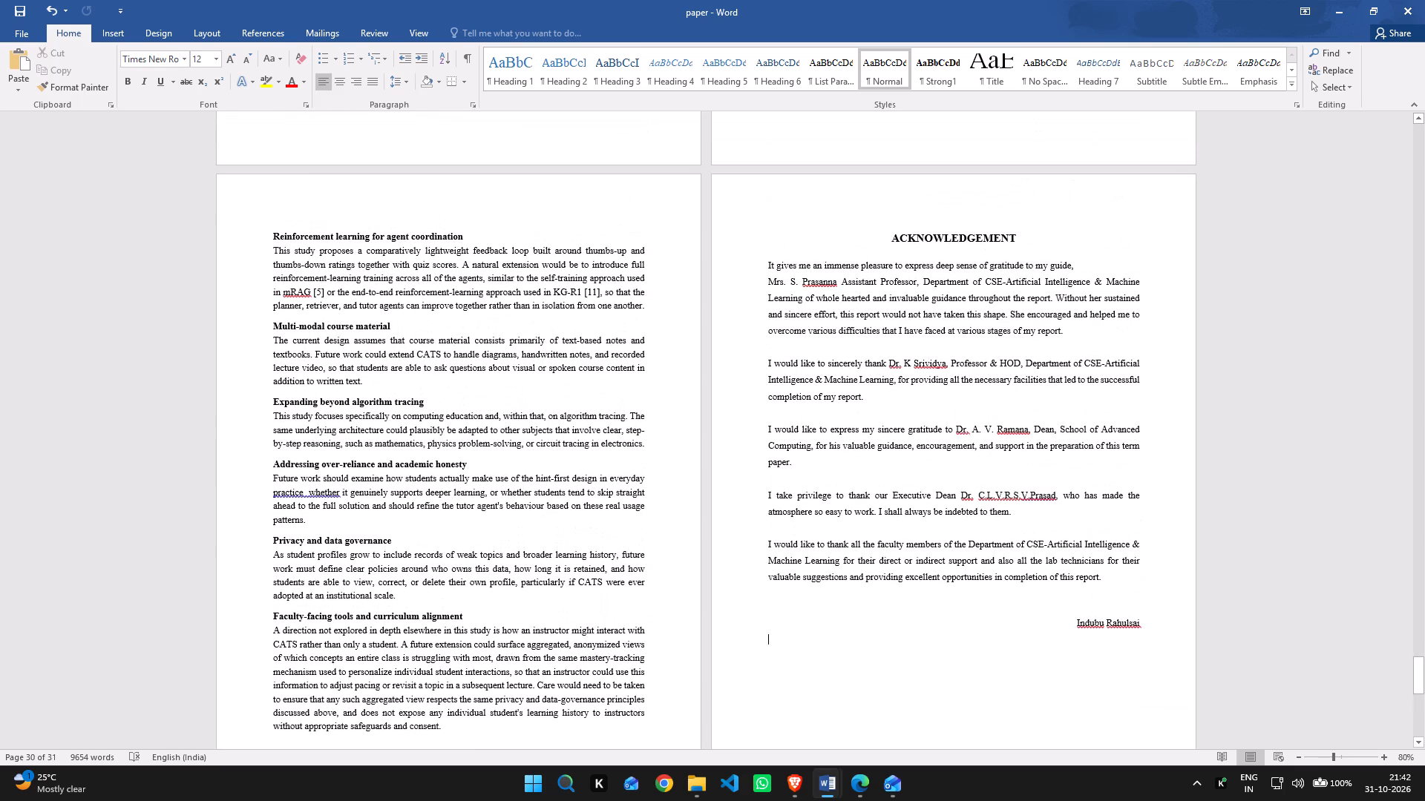
pyautogui.moveTo(1118, 580); pyautogui.dragTo(770, 266)
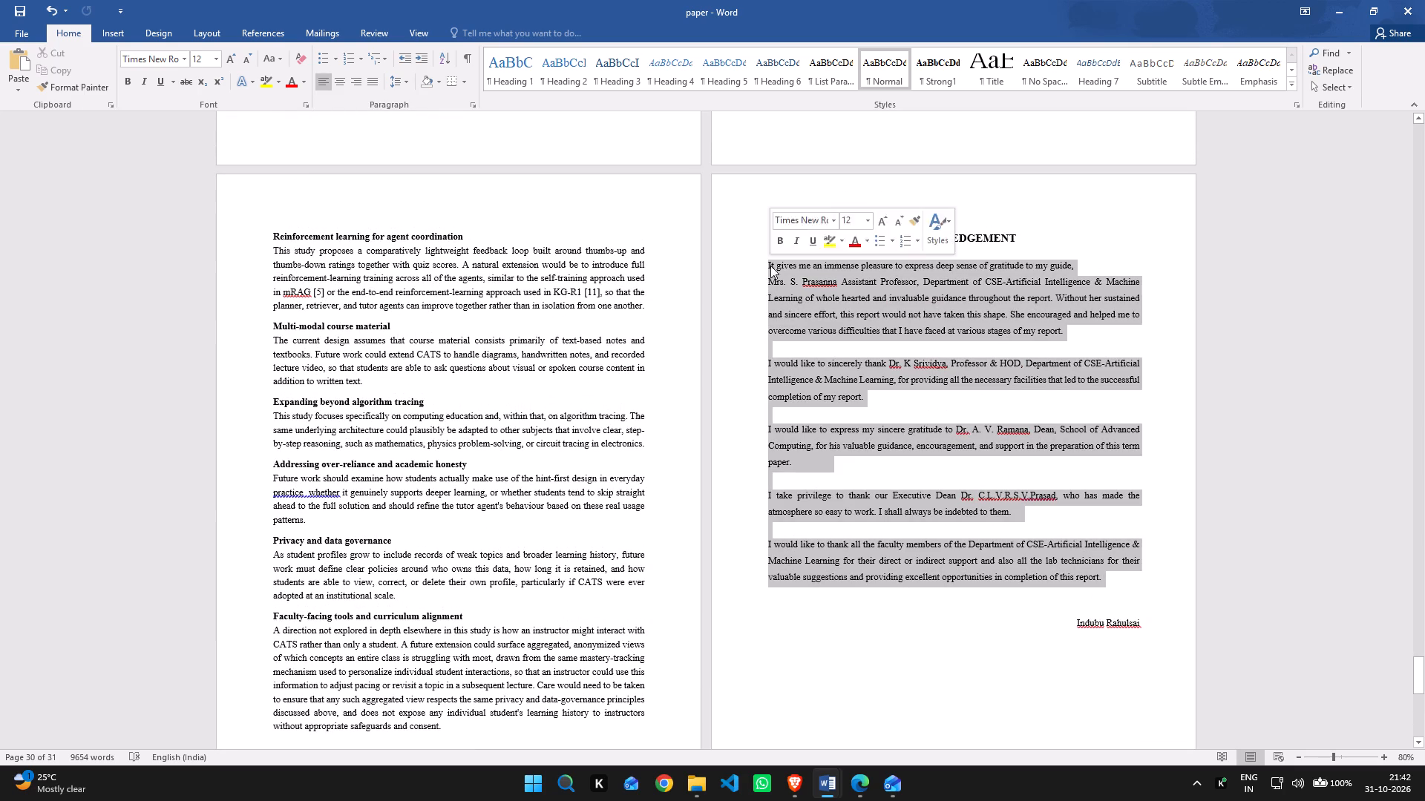
pyautogui.click(369, 79)
pyautogui.click(369, 79)
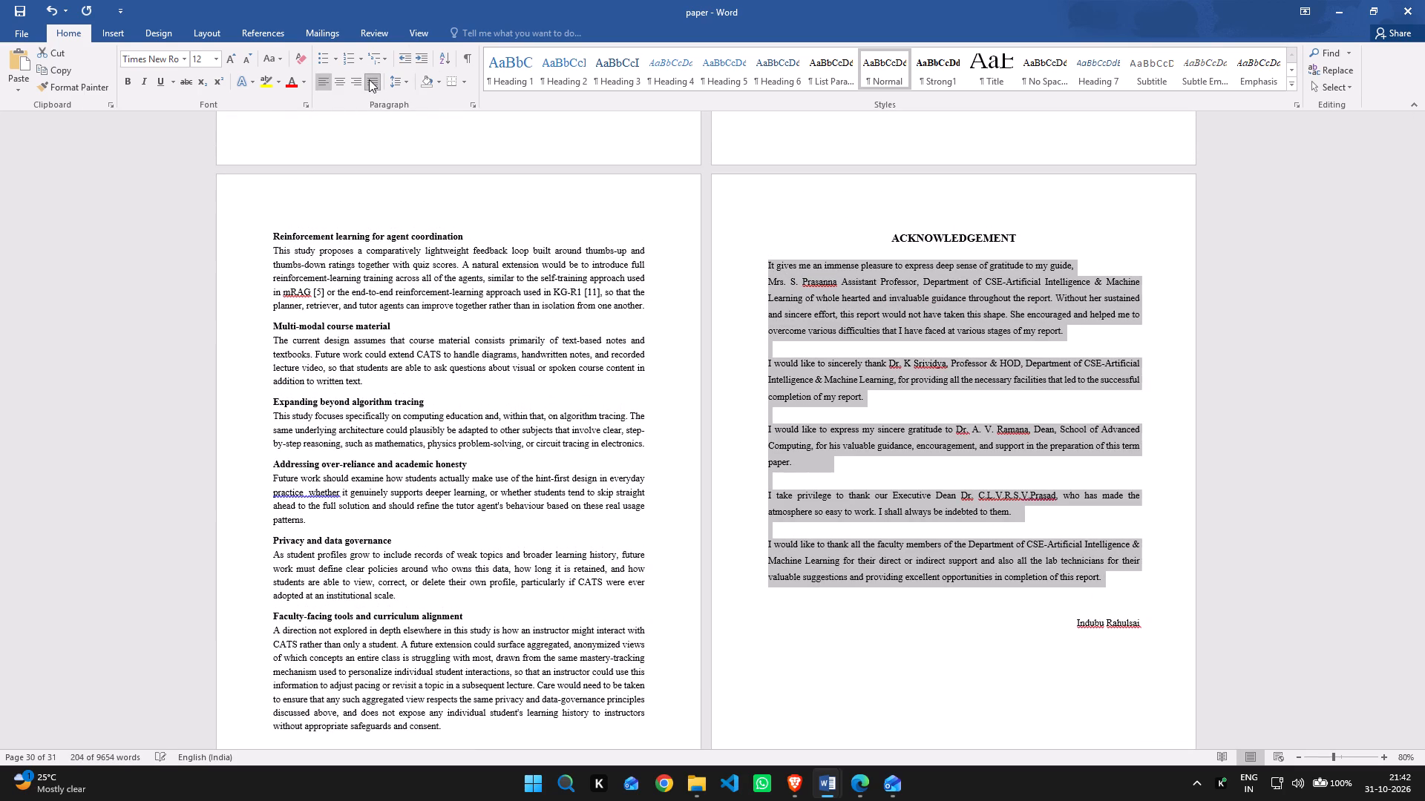
pyautogui.click(1094, 255)
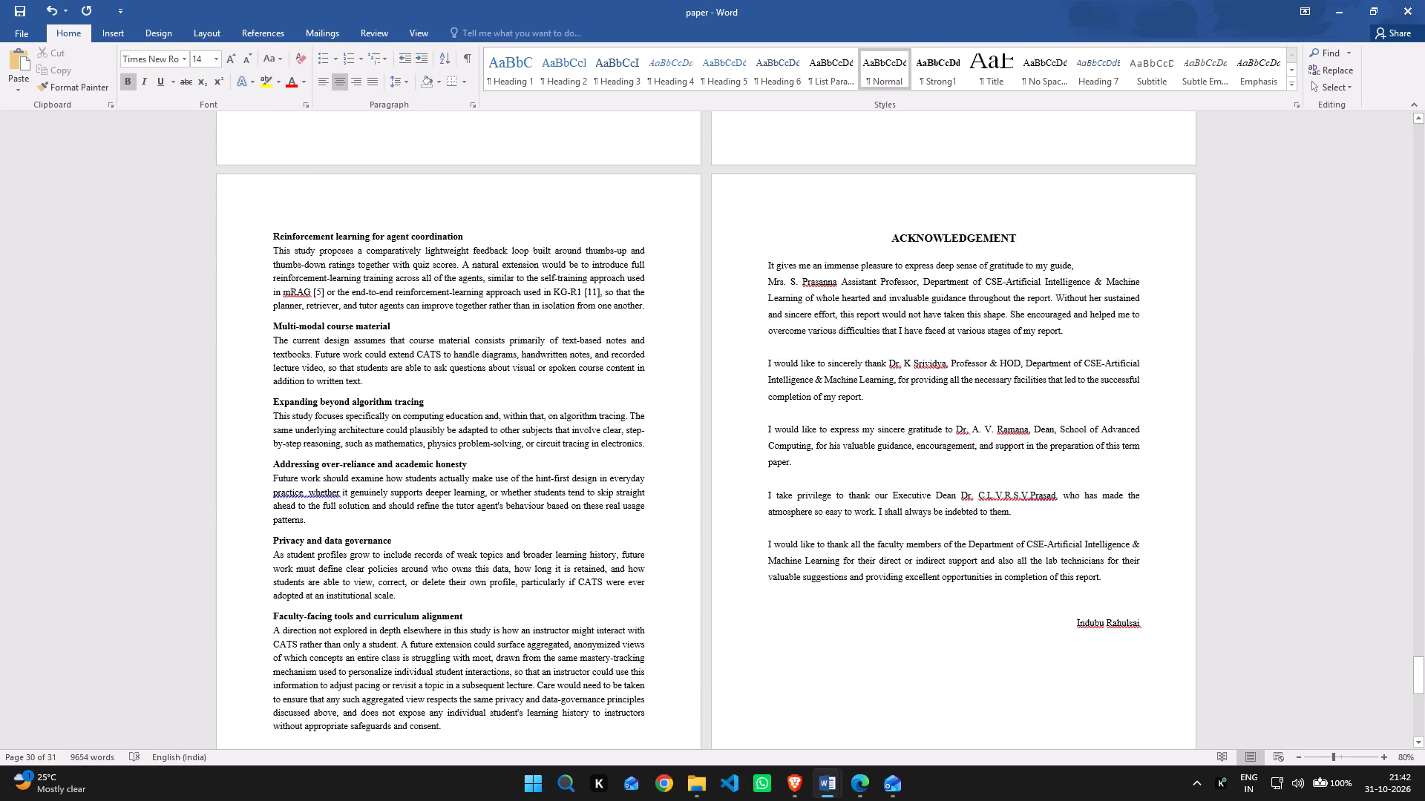
# Save the paper document.
pyautogui.scroll(4, 935, 477)
pyautogui.scroll(2, 1173, 400)
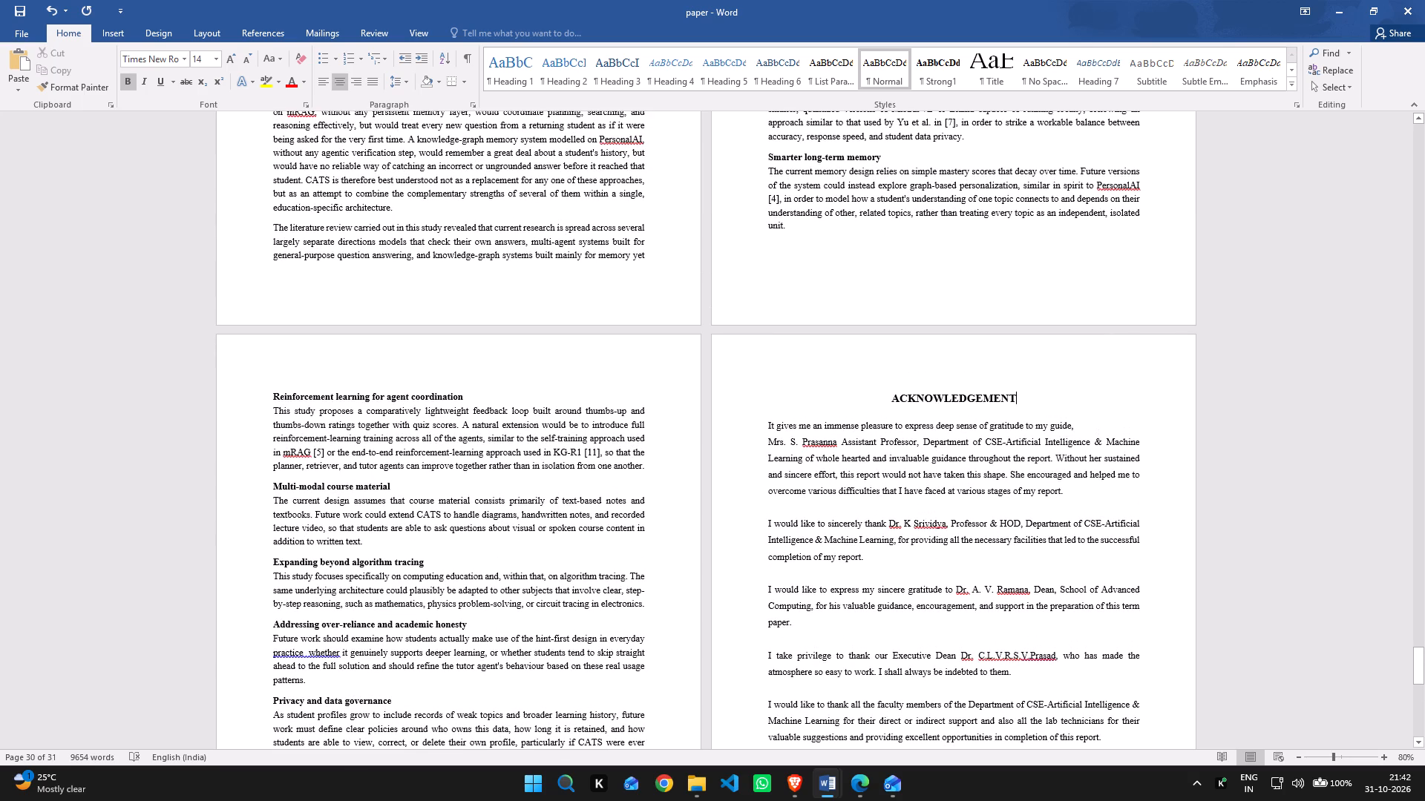
pyautogui.hotkey('ctrl', 's')
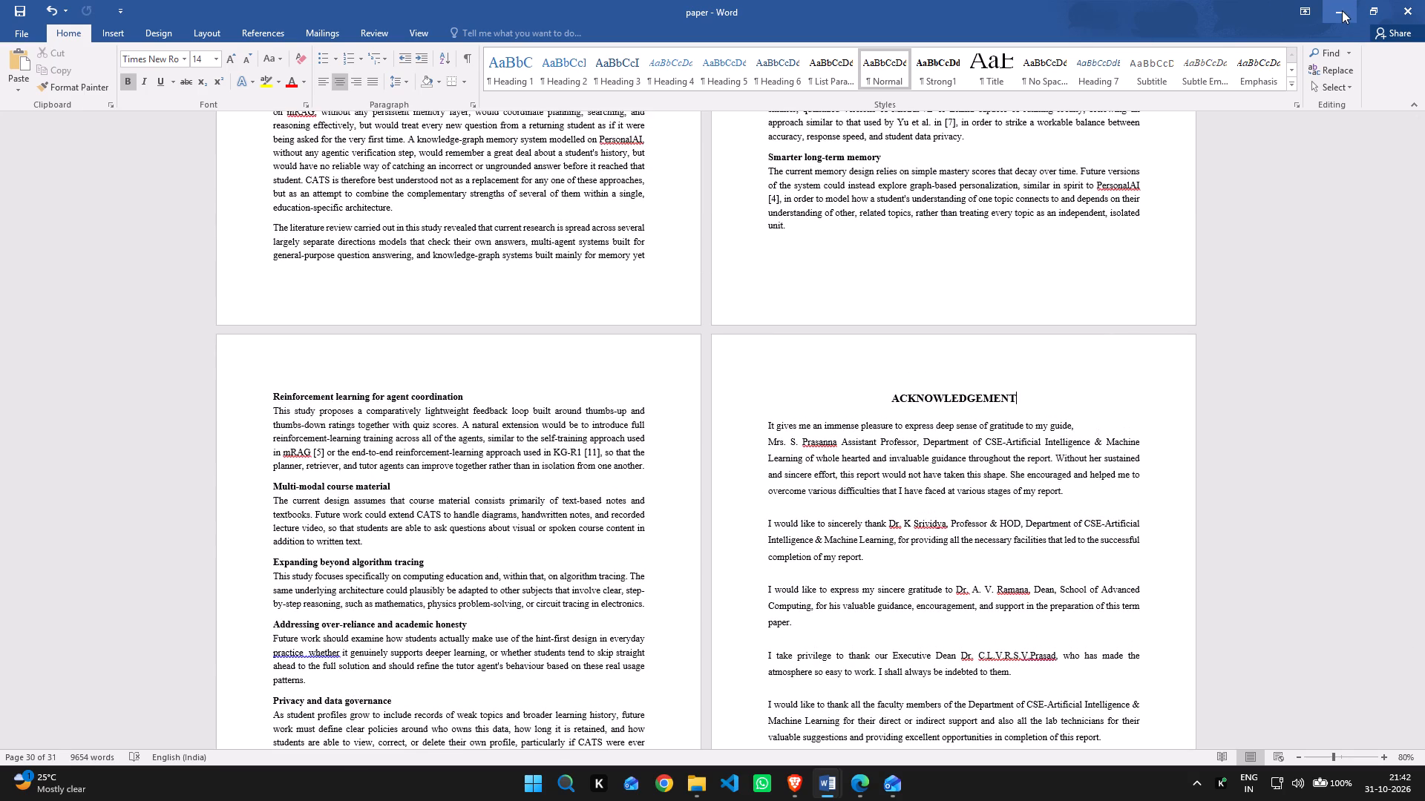
# Minimise the paper document and review the term paper report's pages from the Acknowledgement through the Contents and Chapter 1.
pyautogui.click(1342, 10)
pyautogui.click(626, 571)
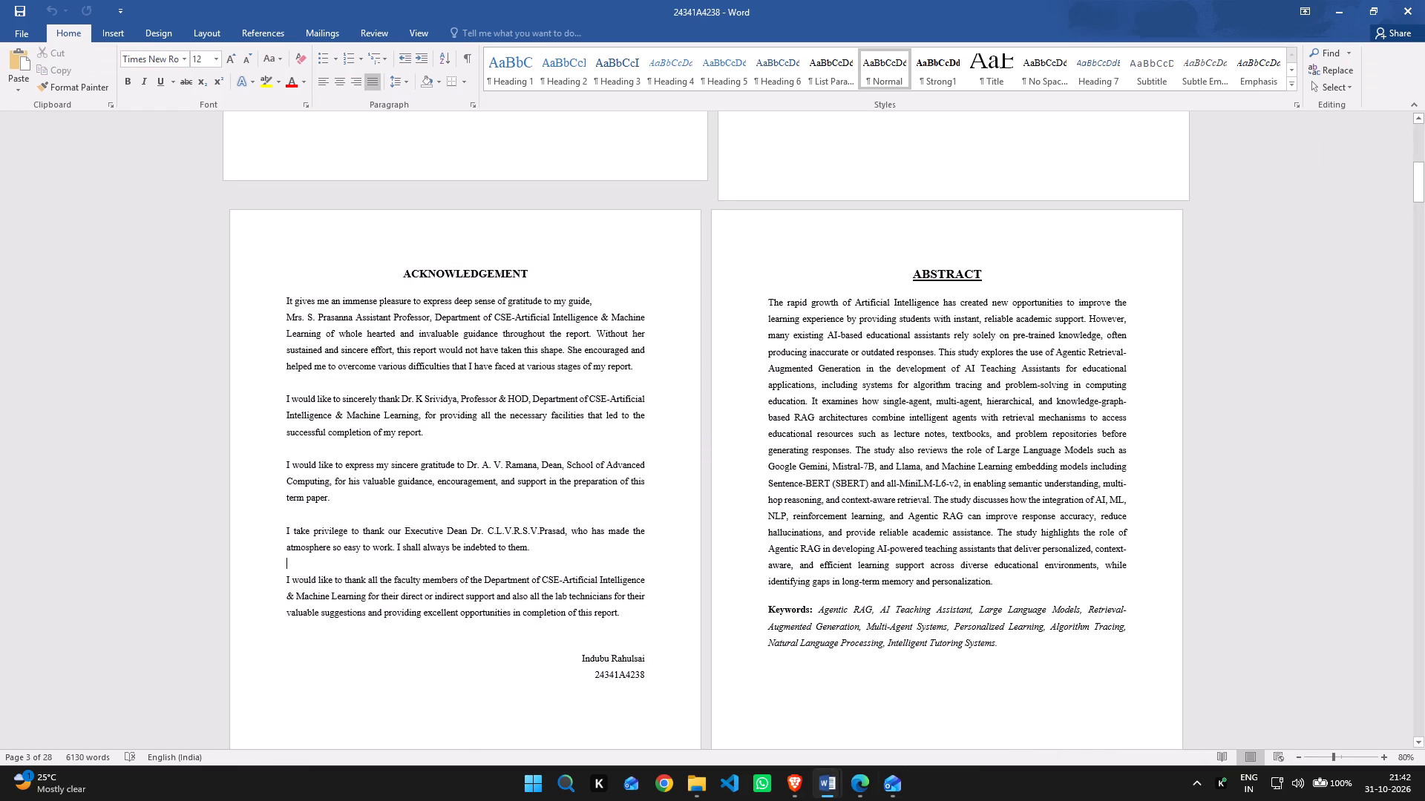
pyautogui.click(673, 561)
pyautogui.scroll(-2, 696, 612)
pyautogui.scroll(-11, 946, 532)
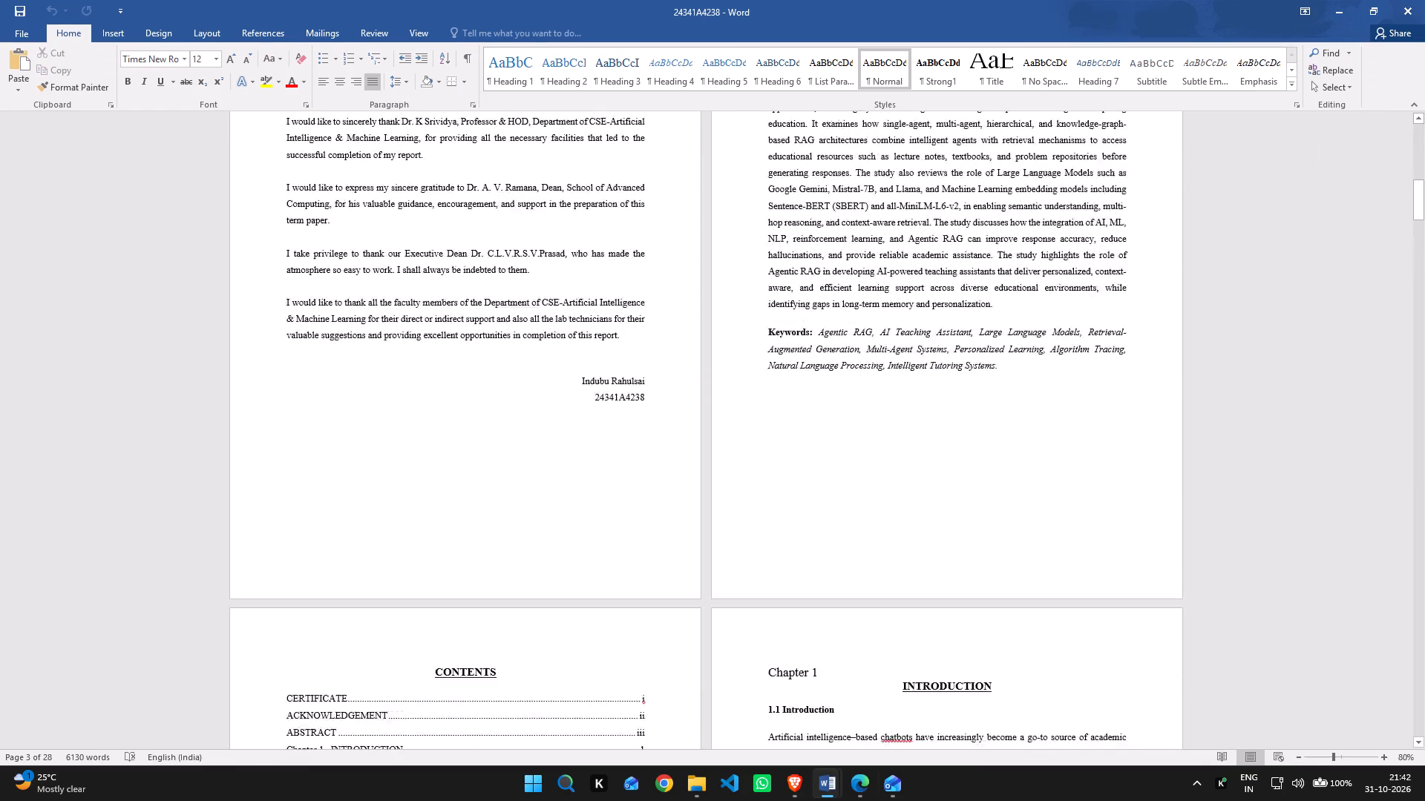
pyautogui.scroll(-14, 950, 532)
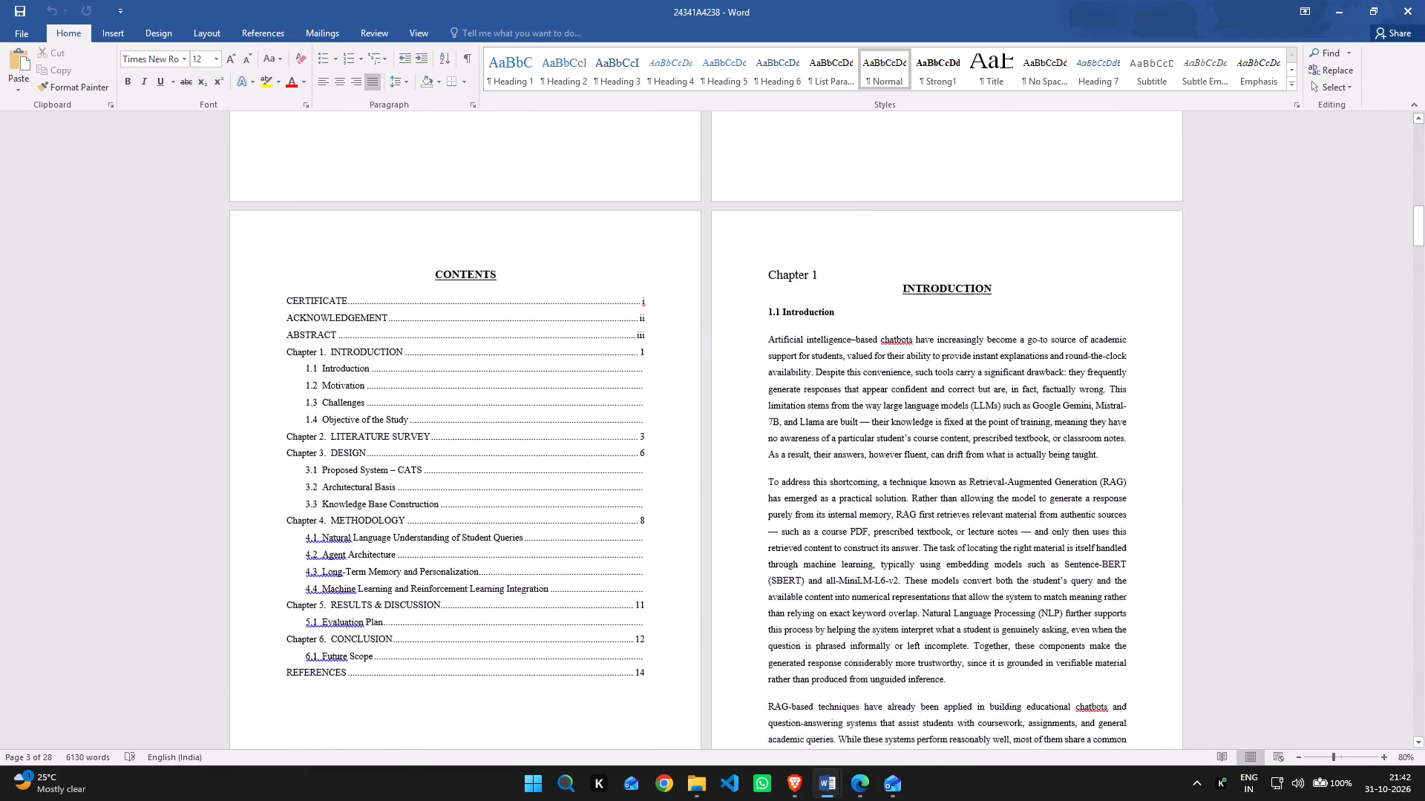
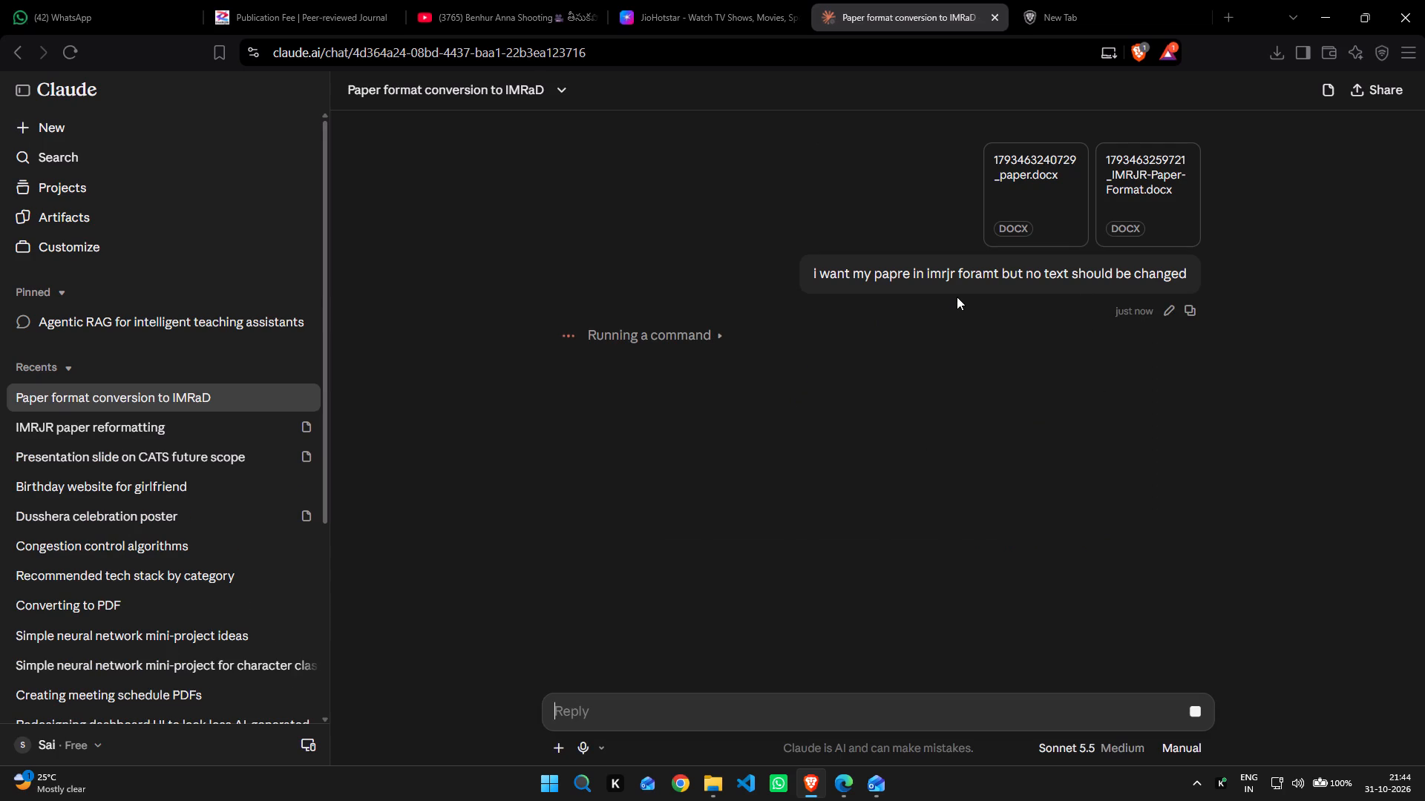
# Switch to JioHotstar, reload it, choose the viewing profile, and play Bigg Boss S20 E56 from Continue Watching.
pyautogui.click(730, 0)
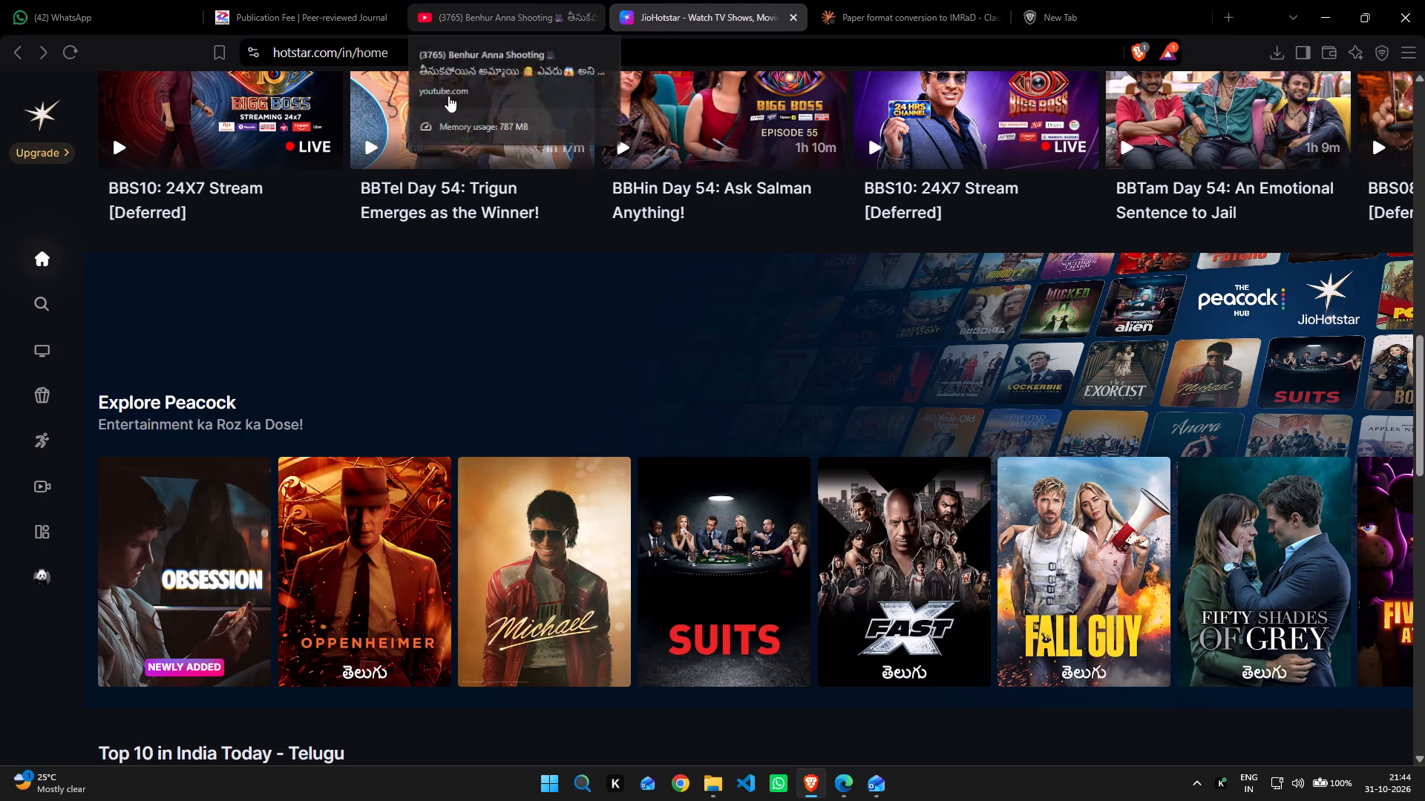
pyautogui.click(73, 52)
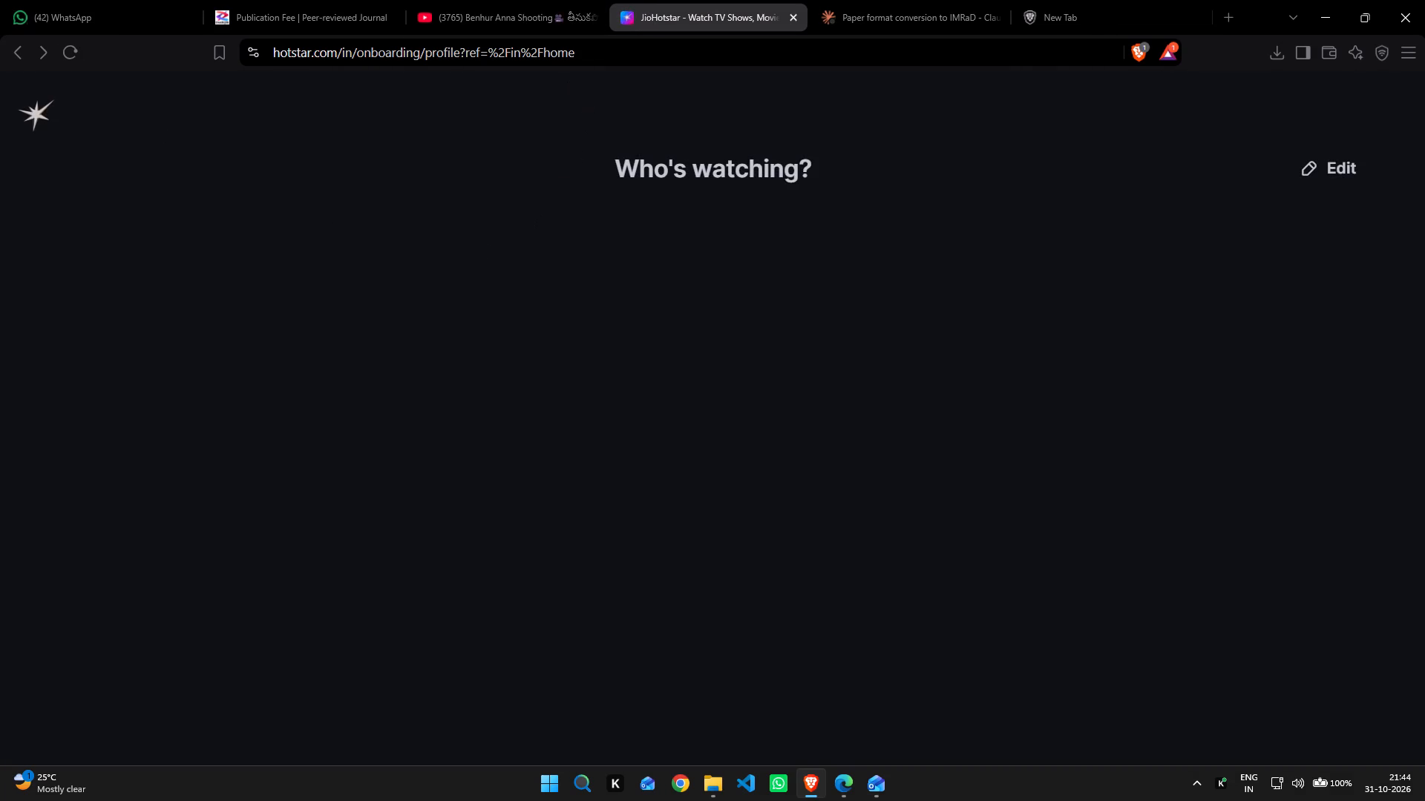
pyautogui.click(678, 484)
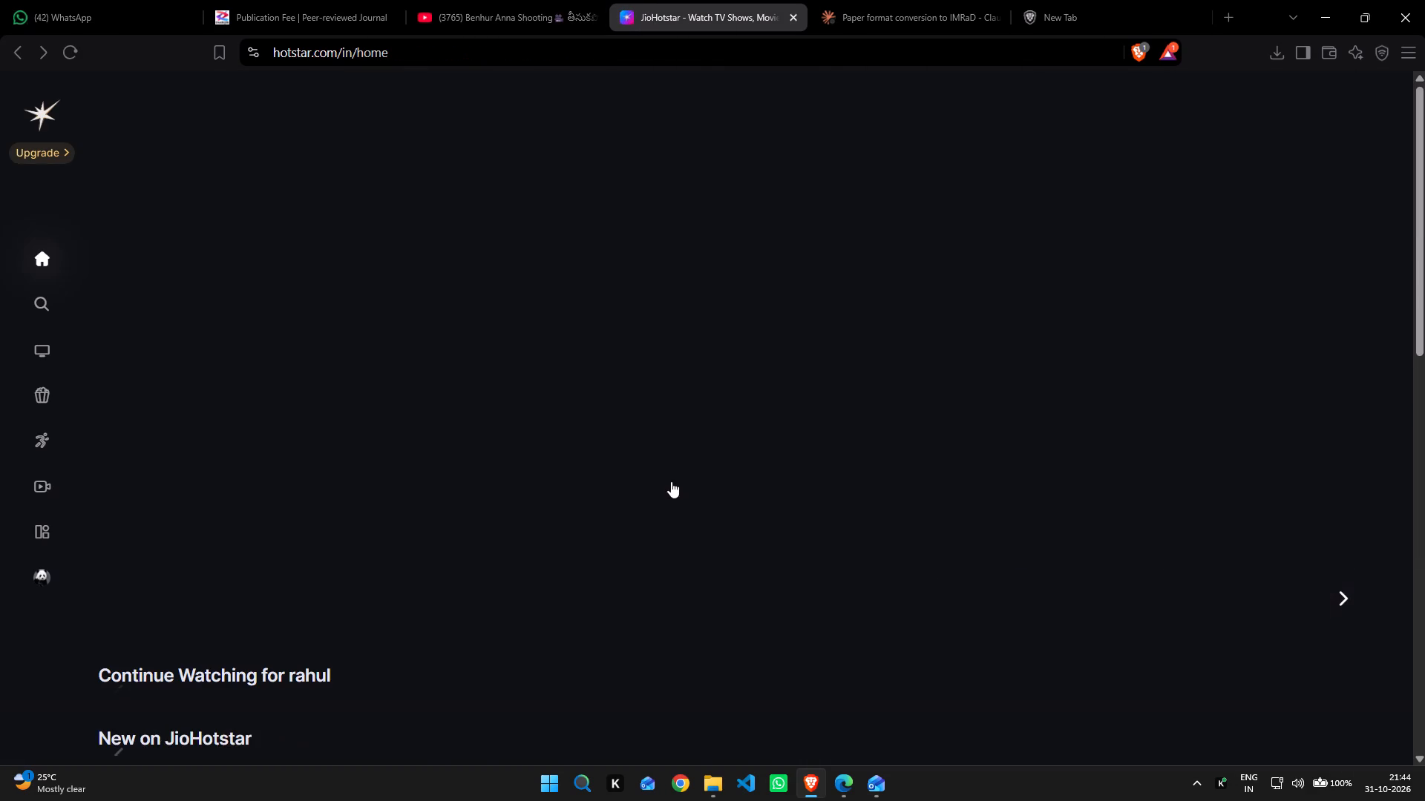
pyautogui.scroll(-4, 522, 478)
pyautogui.click(279, 417)
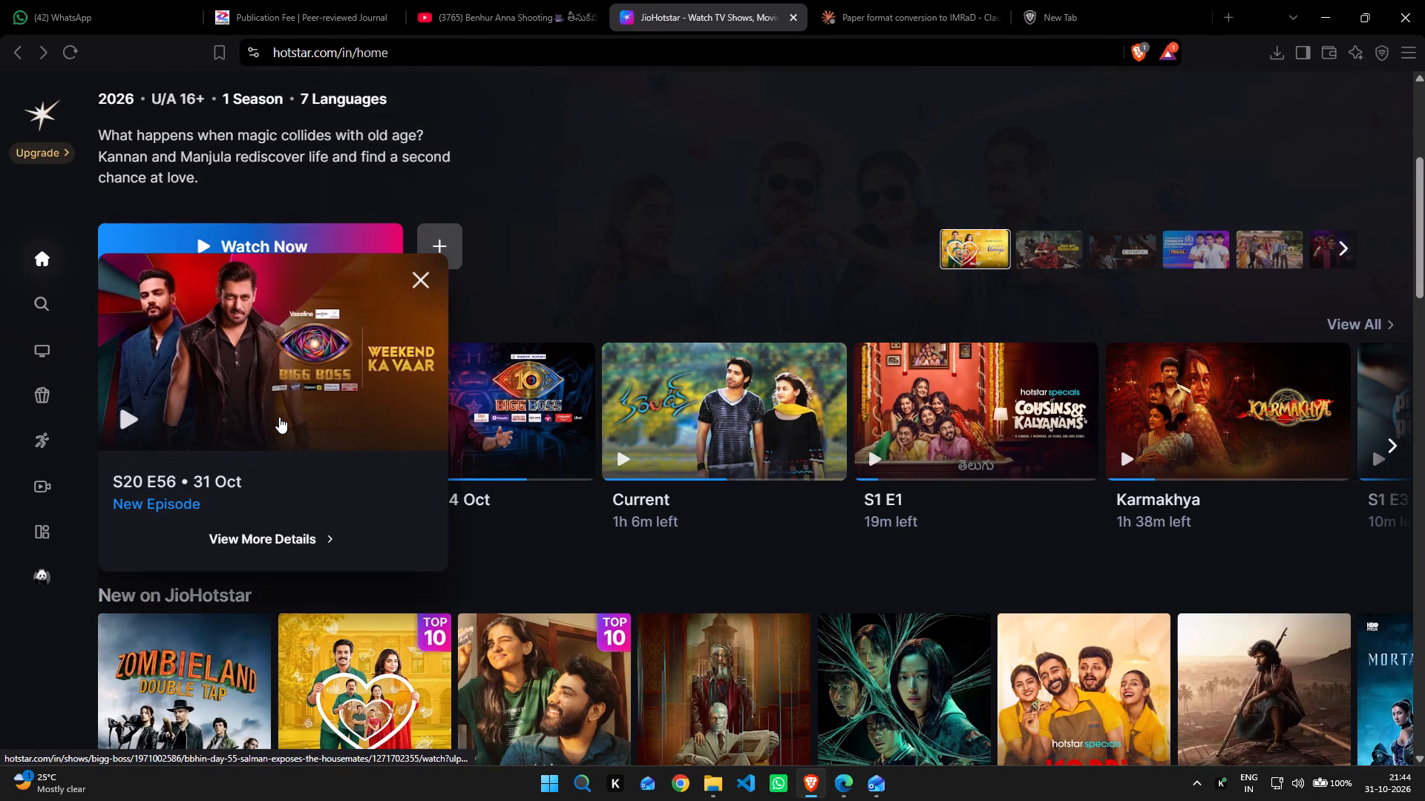
pyautogui.scroll(-4, 327, 436)
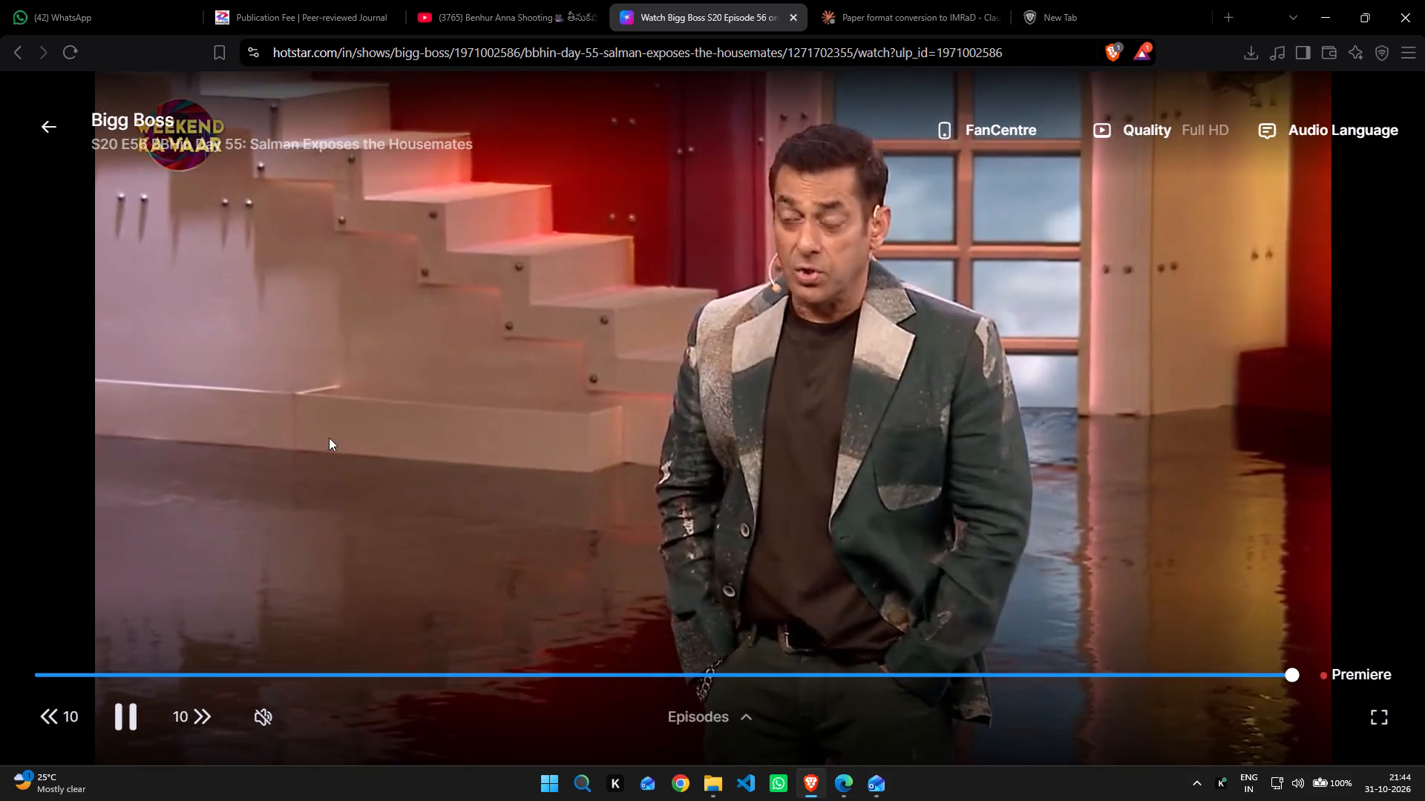
# Unmute the Bigg Boss episode and lower its volume to about a third.
pyautogui.click(278, 721)
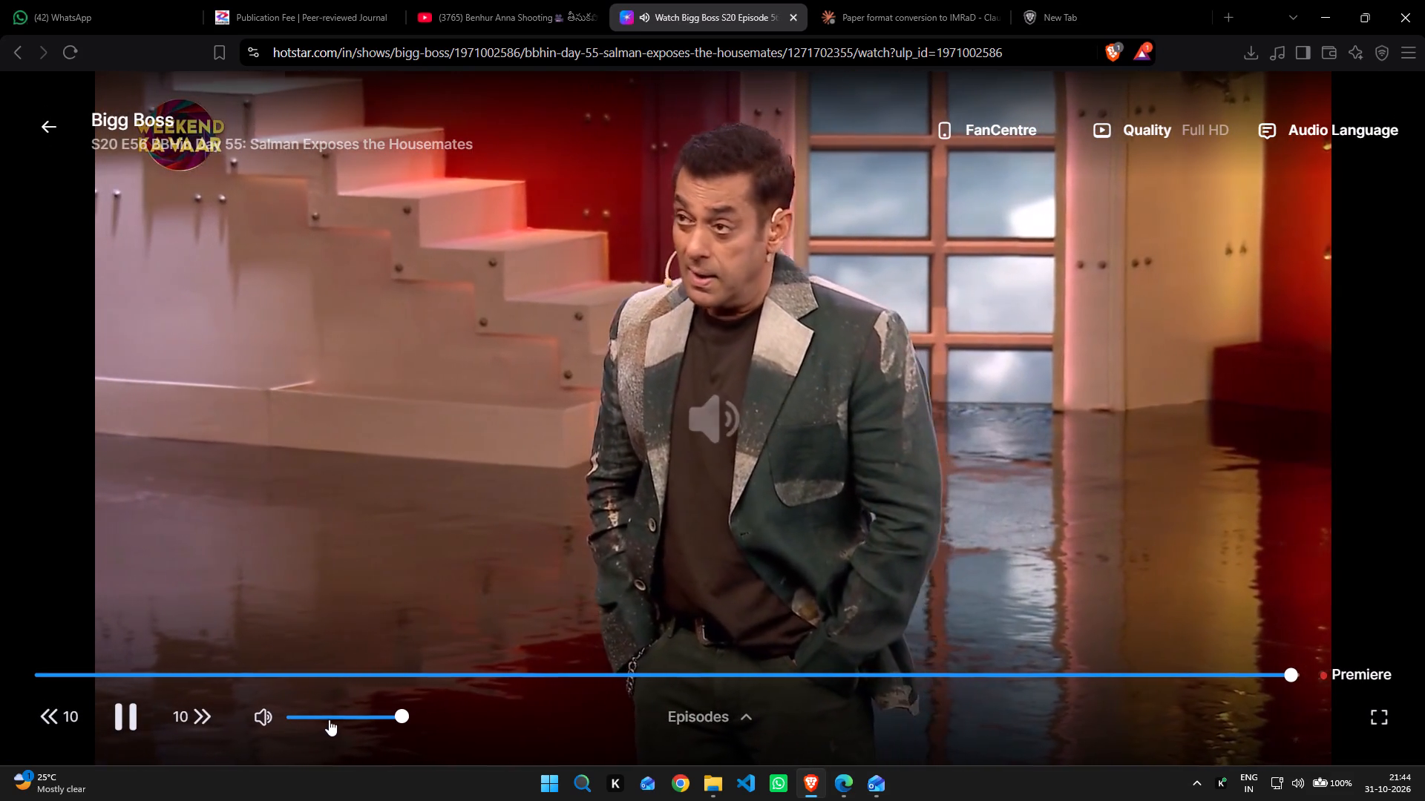
pyautogui.moveTo(402, 722); pyautogui.dragTo(330, 726)
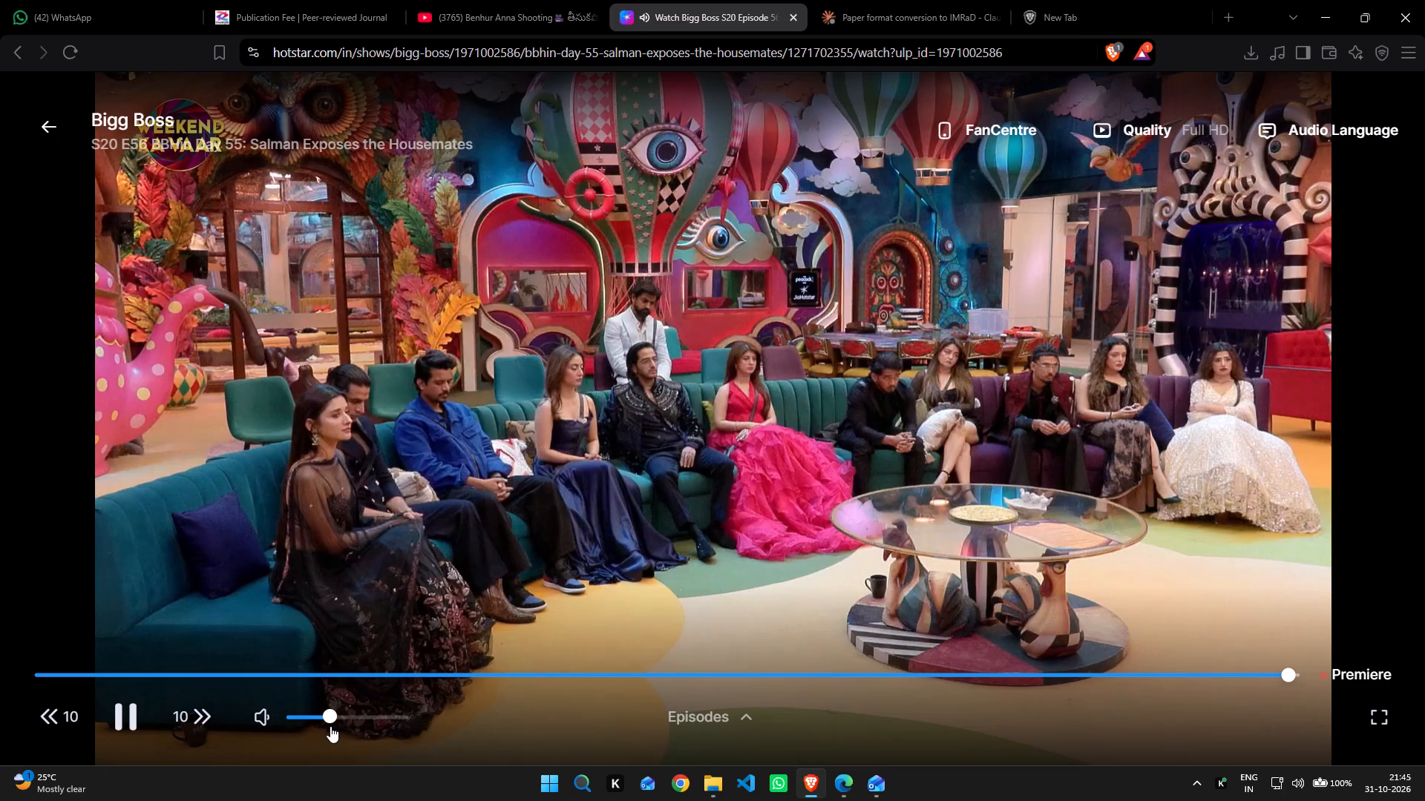
# Lower the Bigg Boss episode's player volume slightly further.
pyautogui.moveTo(330, 726); pyautogui.dragTo(324, 726)
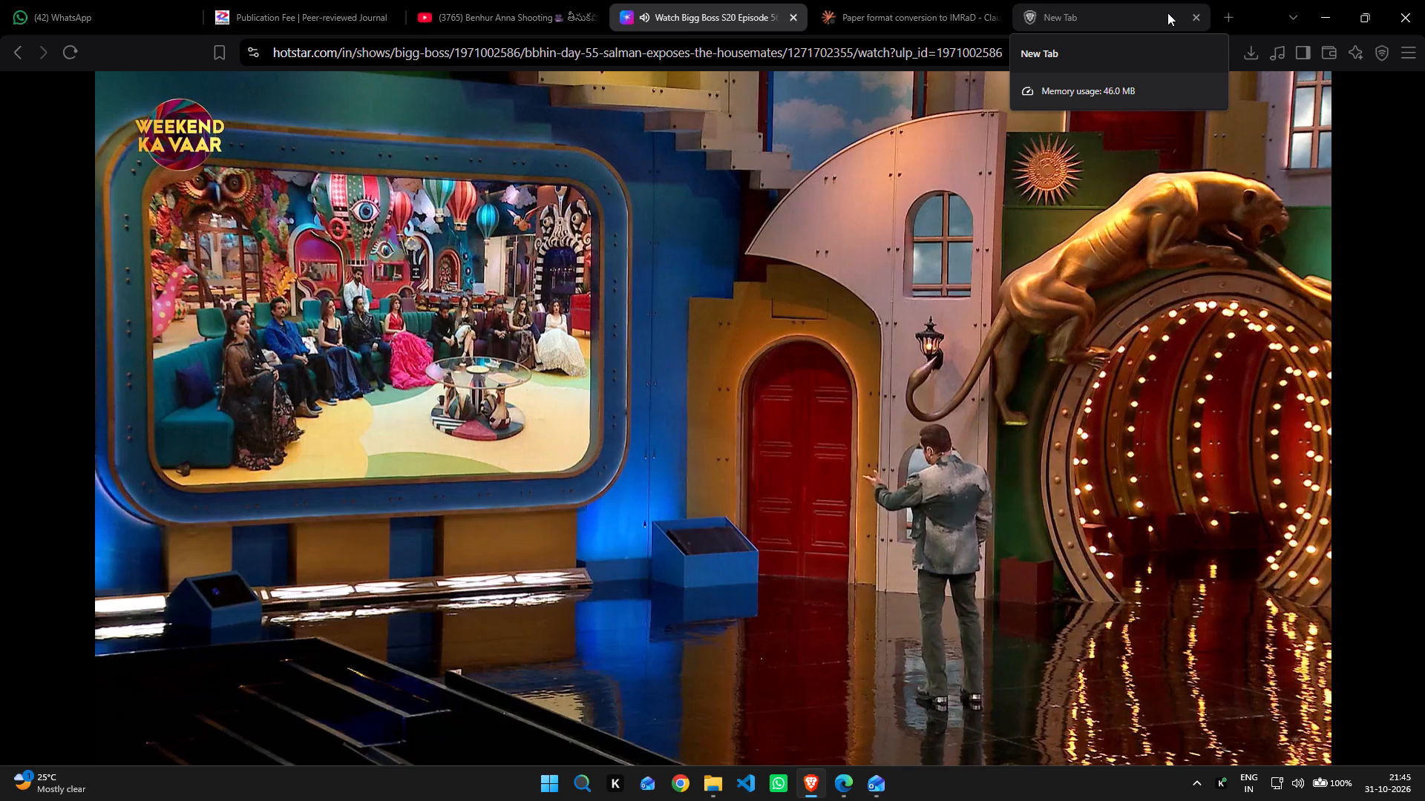
# Adjust the Windows system volume while the Bigg Boss episode keeps playing.
pyautogui.click(1301, 785)
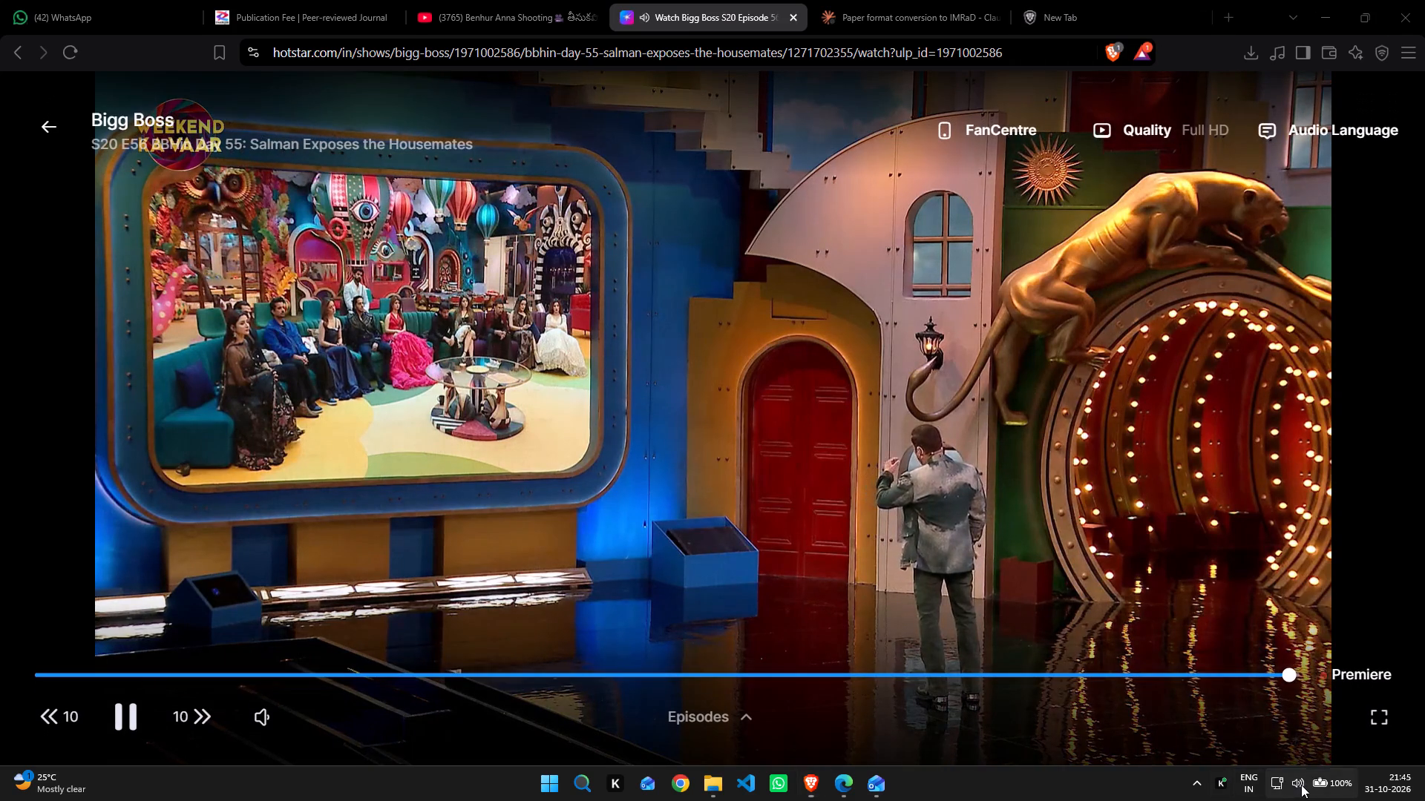
pyautogui.click(1206, 568)
pyautogui.click(1084, 800)
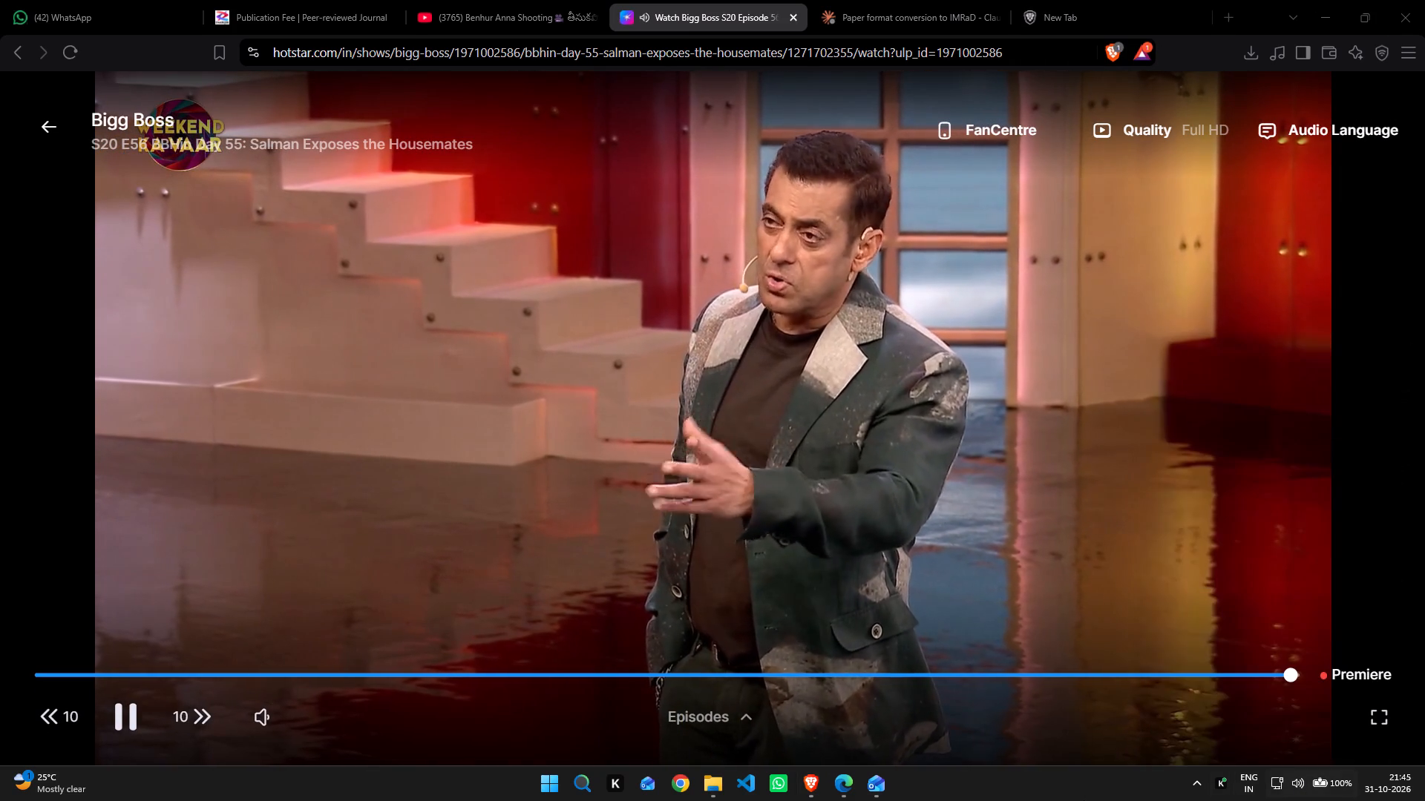
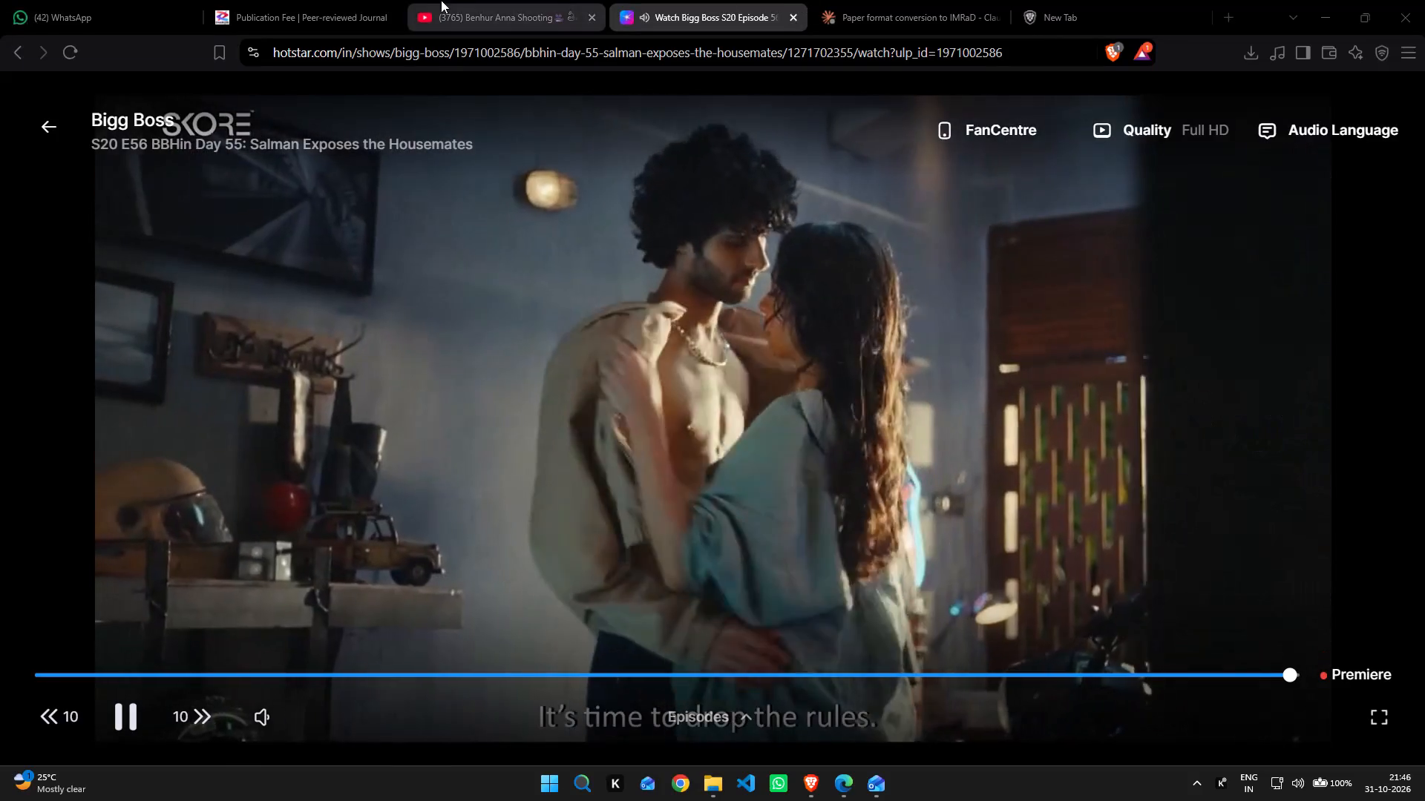
pyautogui.click(238, 0)
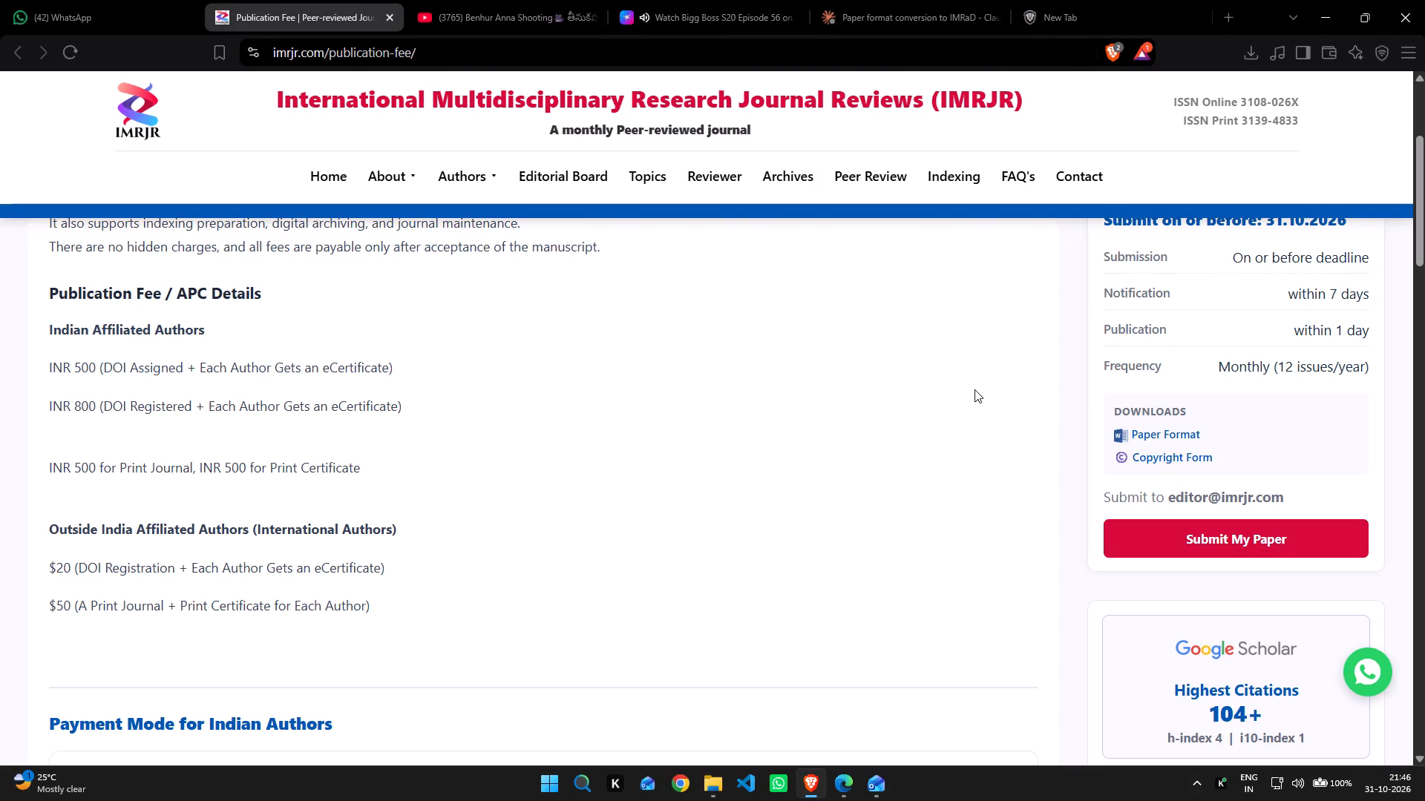
pyautogui.scroll(10, 974, 389)
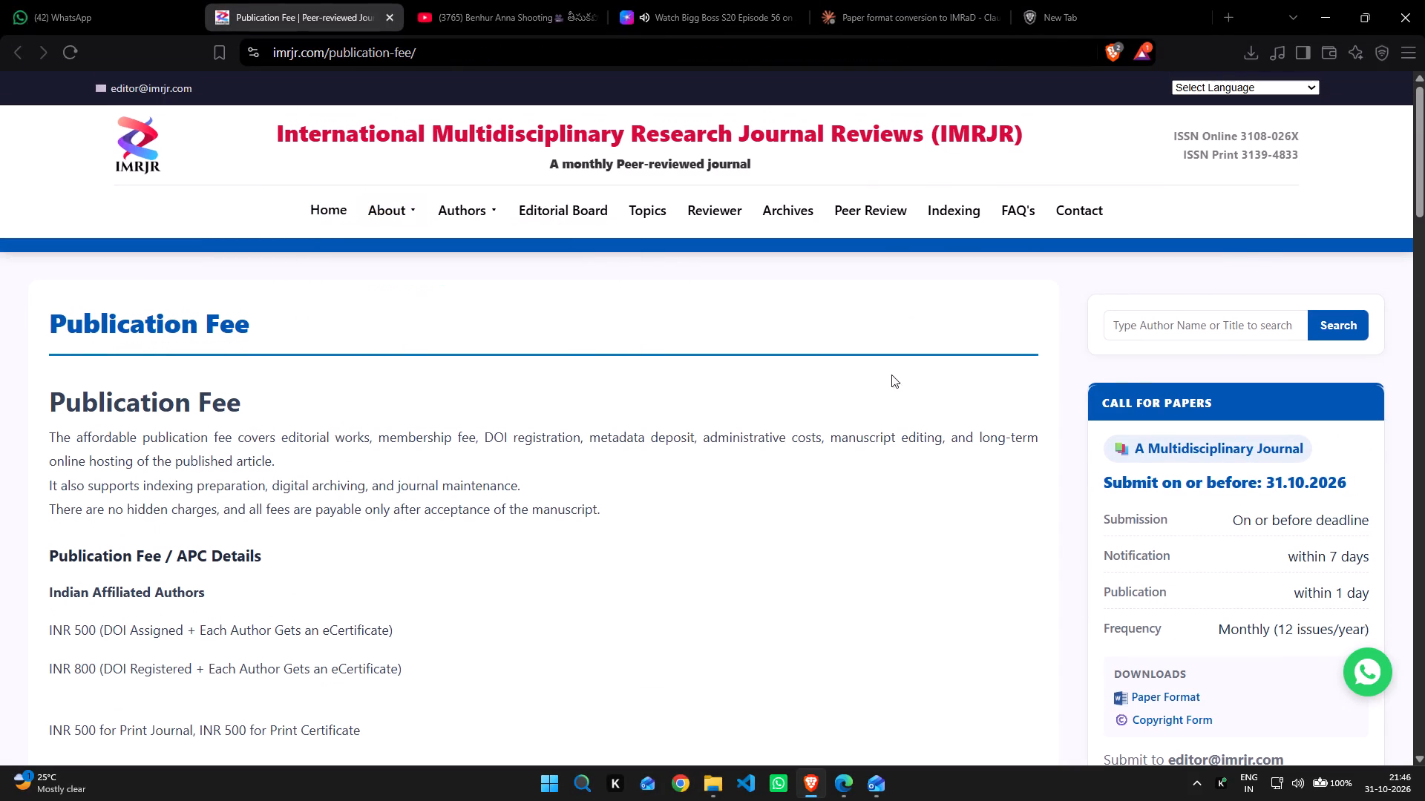
pyautogui.scroll(-1, 718, 396)
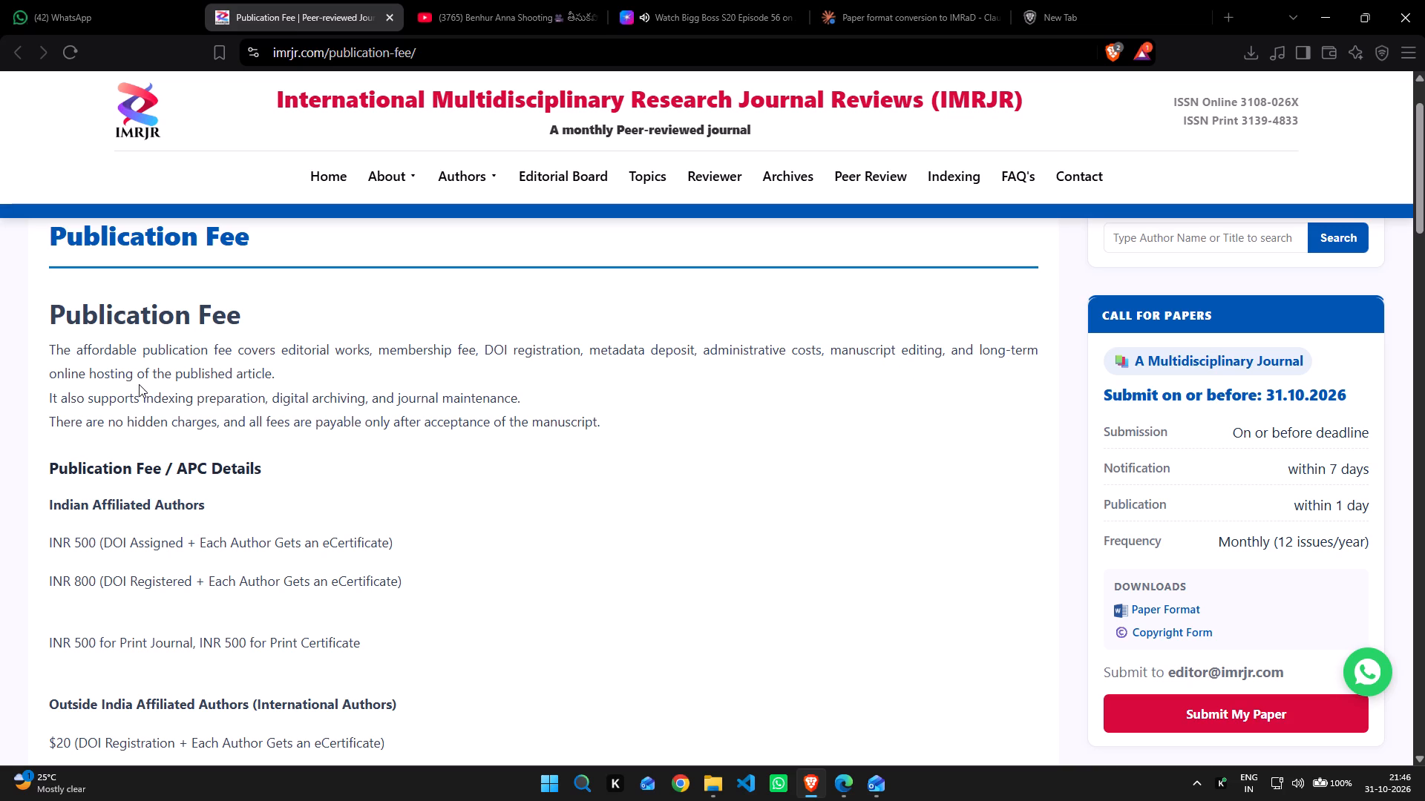
pyautogui.moveTo(49, 403); pyautogui.dragTo(71, 403)
pyautogui.moveTo(71, 403); pyautogui.dragTo(327, 397)
pyautogui.moveTo(327, 397); pyautogui.dragTo(501, 406)
pyautogui.click(517, 407)
pyautogui.scroll(-4, 502, 543)
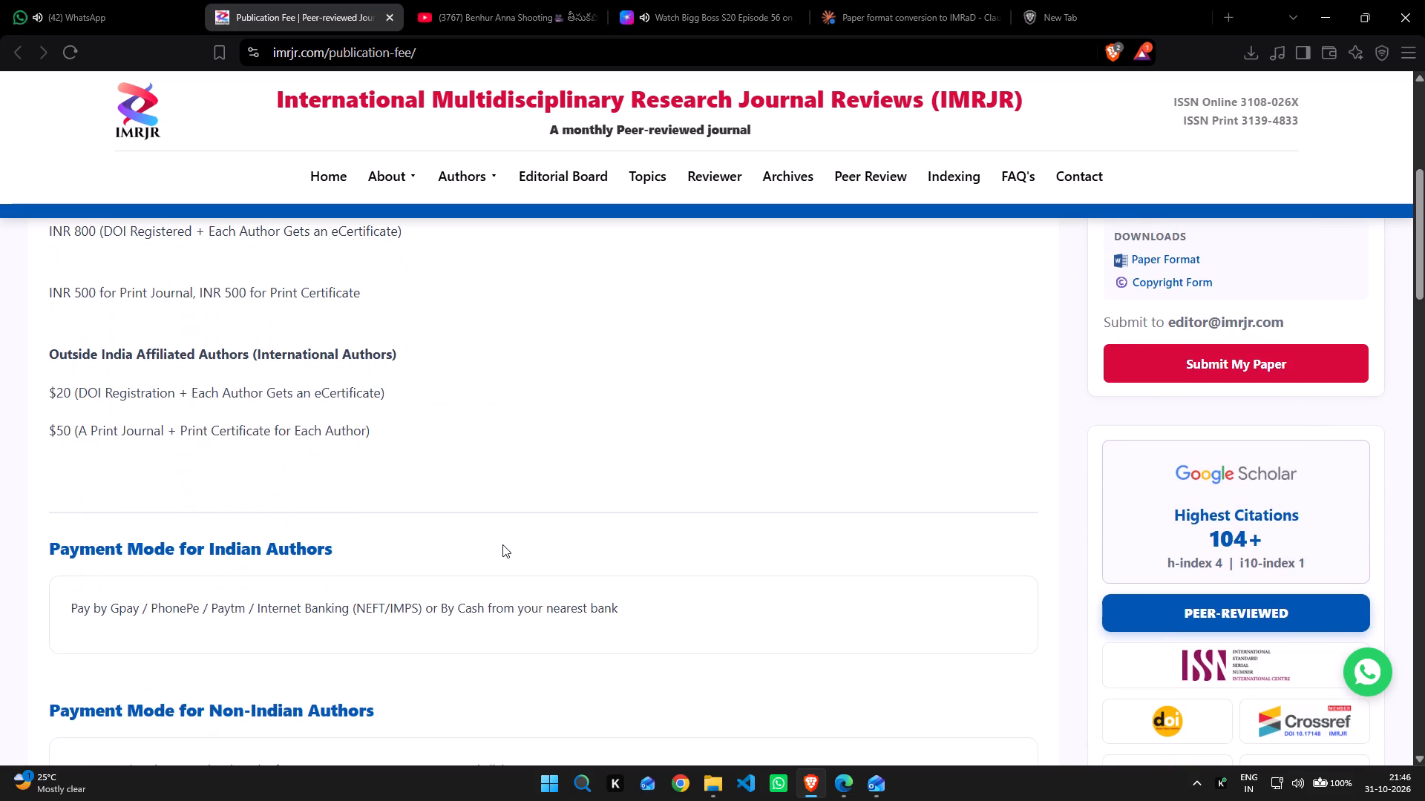
pyautogui.scroll(-5, 502, 544)
pyautogui.scroll(2, 502, 544)
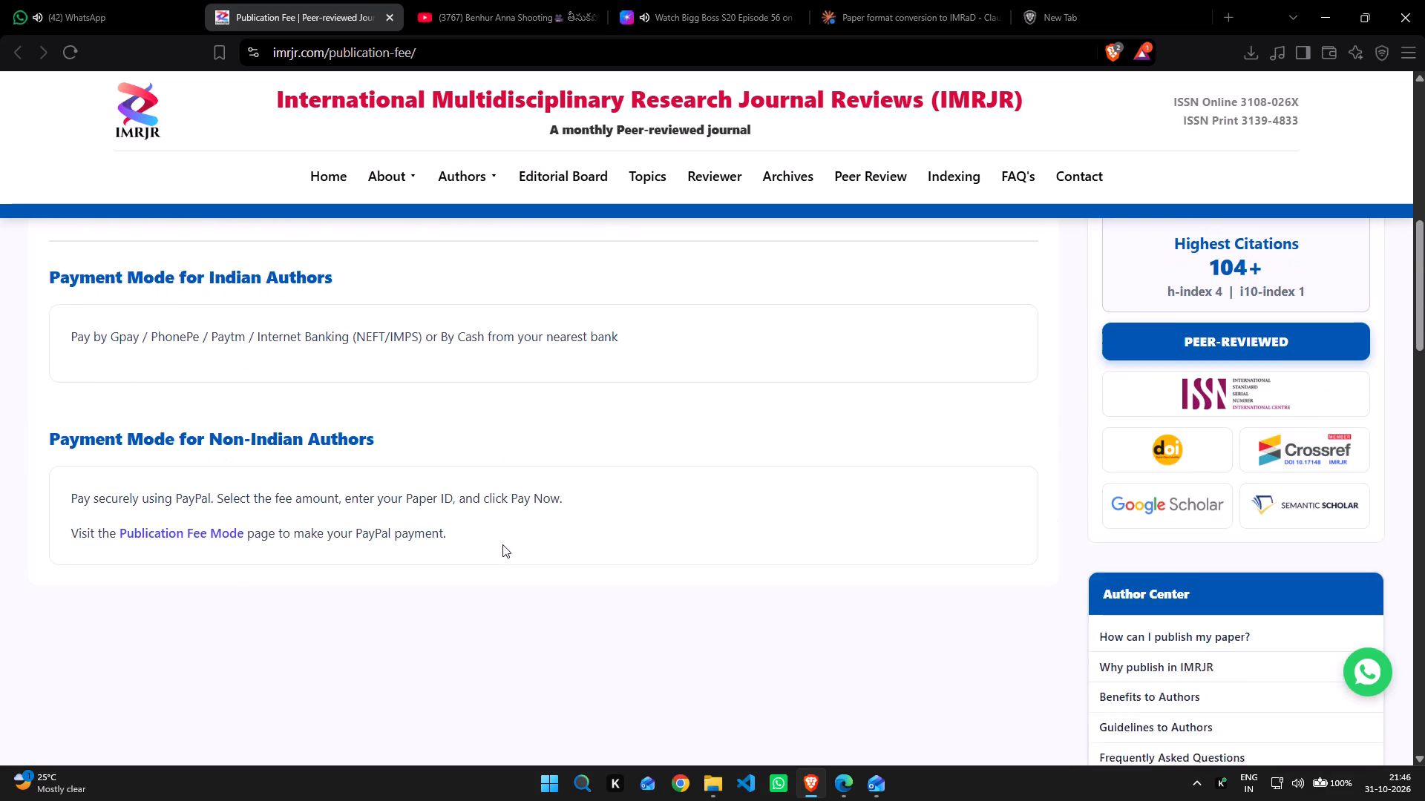
pyautogui.scroll(1, 502, 544)
pyautogui.scroll(-1, 681, 505)
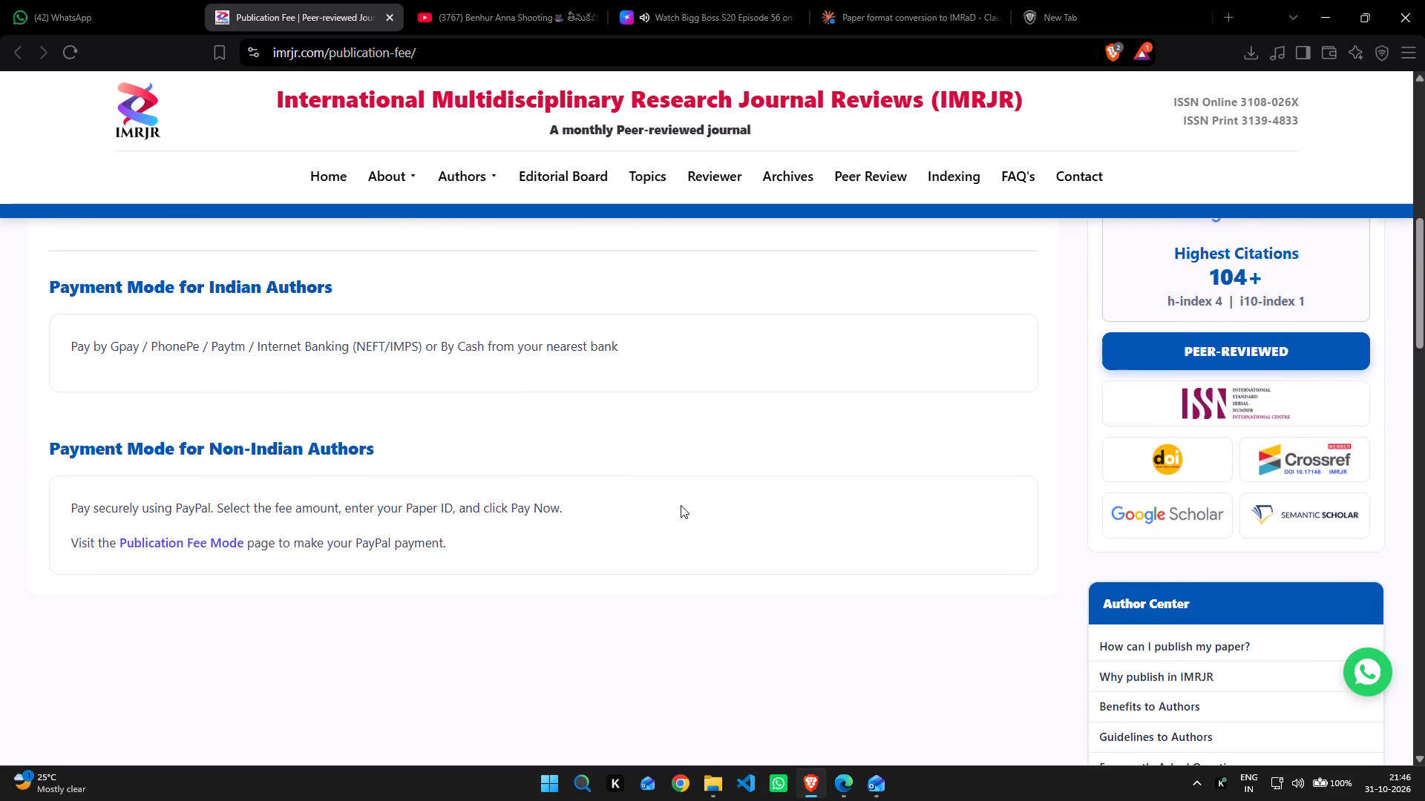
pyautogui.scroll(5, 681, 505)
pyautogui.scroll(2, 876, 499)
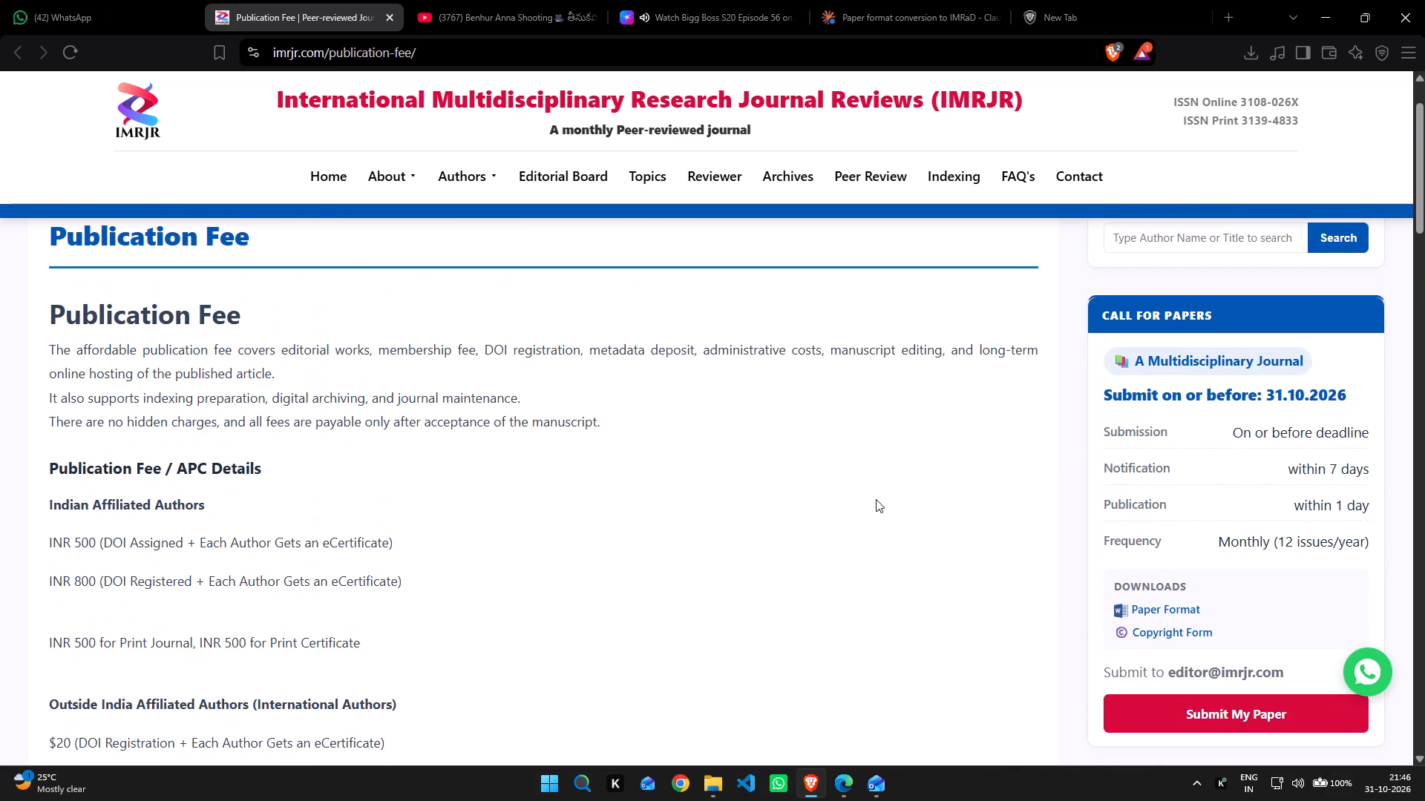
pyautogui.scroll(5, 876, 499)
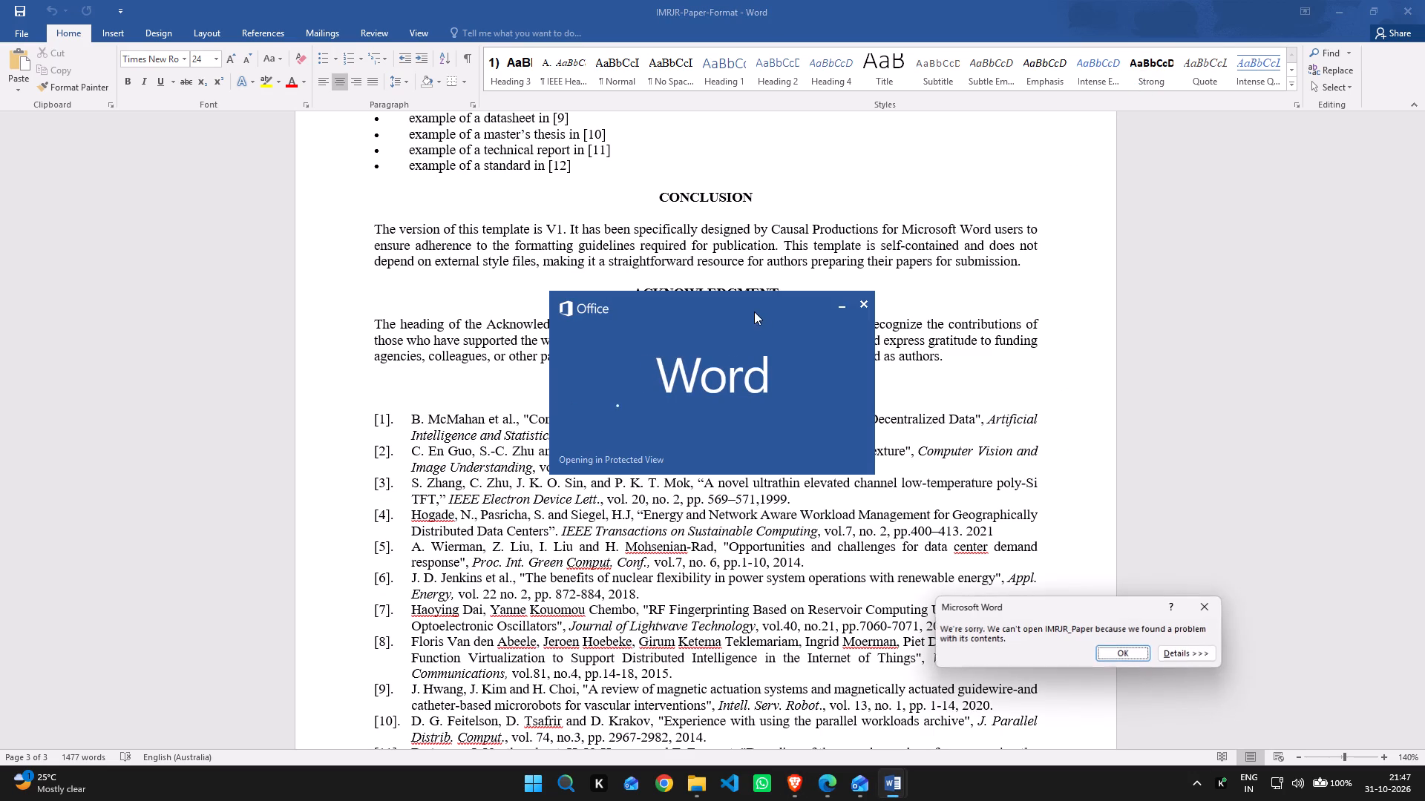
pyautogui.click(1118, 653)
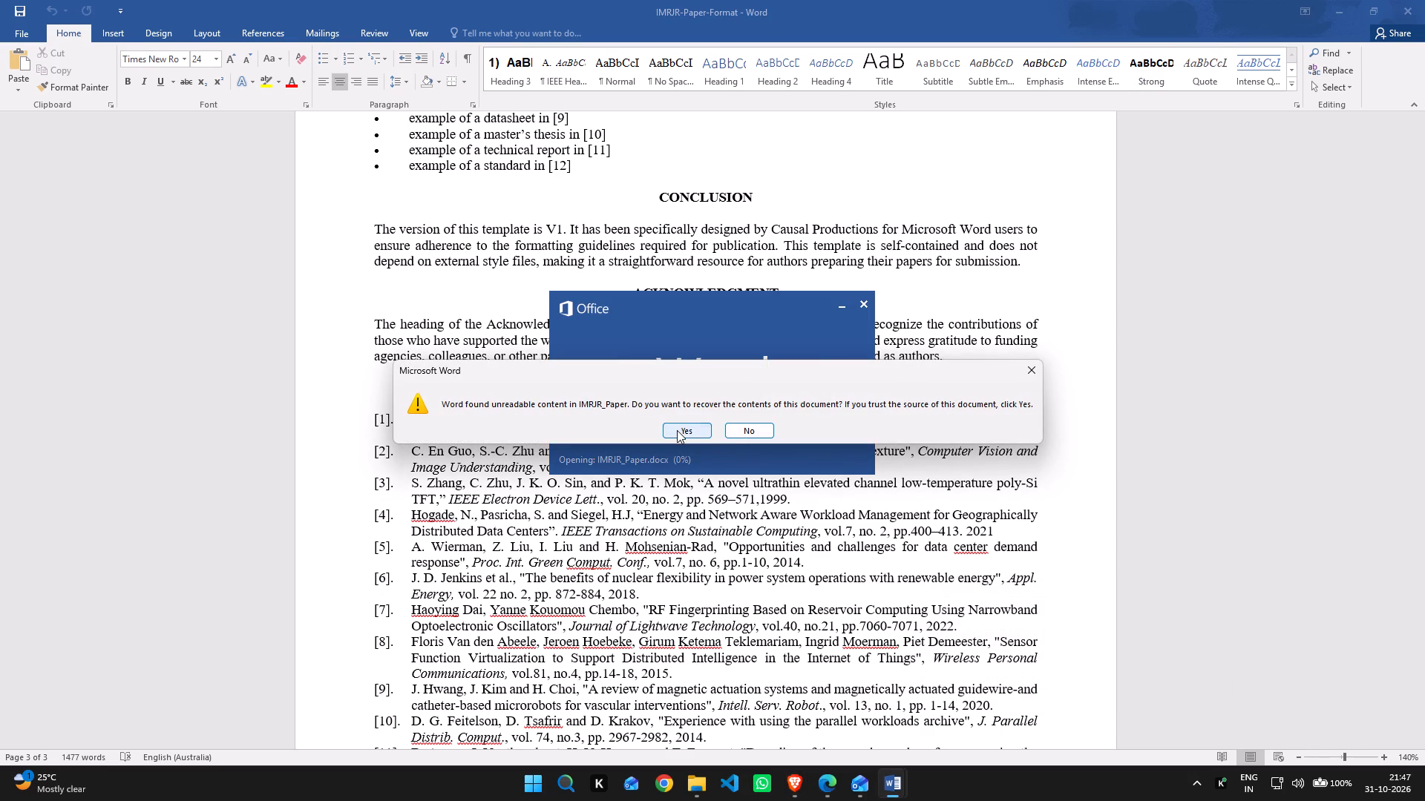
pyautogui.click(677, 430)
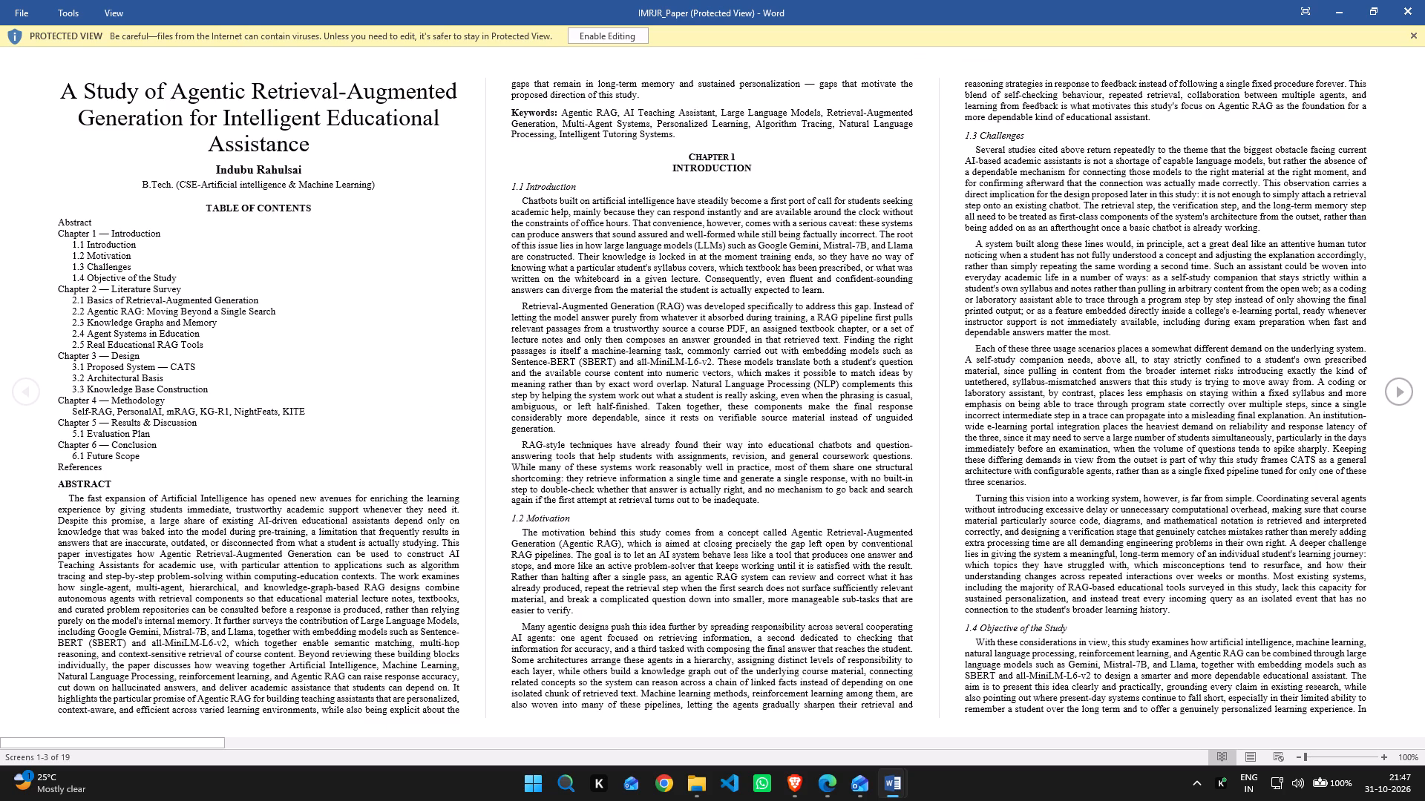
pyautogui.click(620, 33)
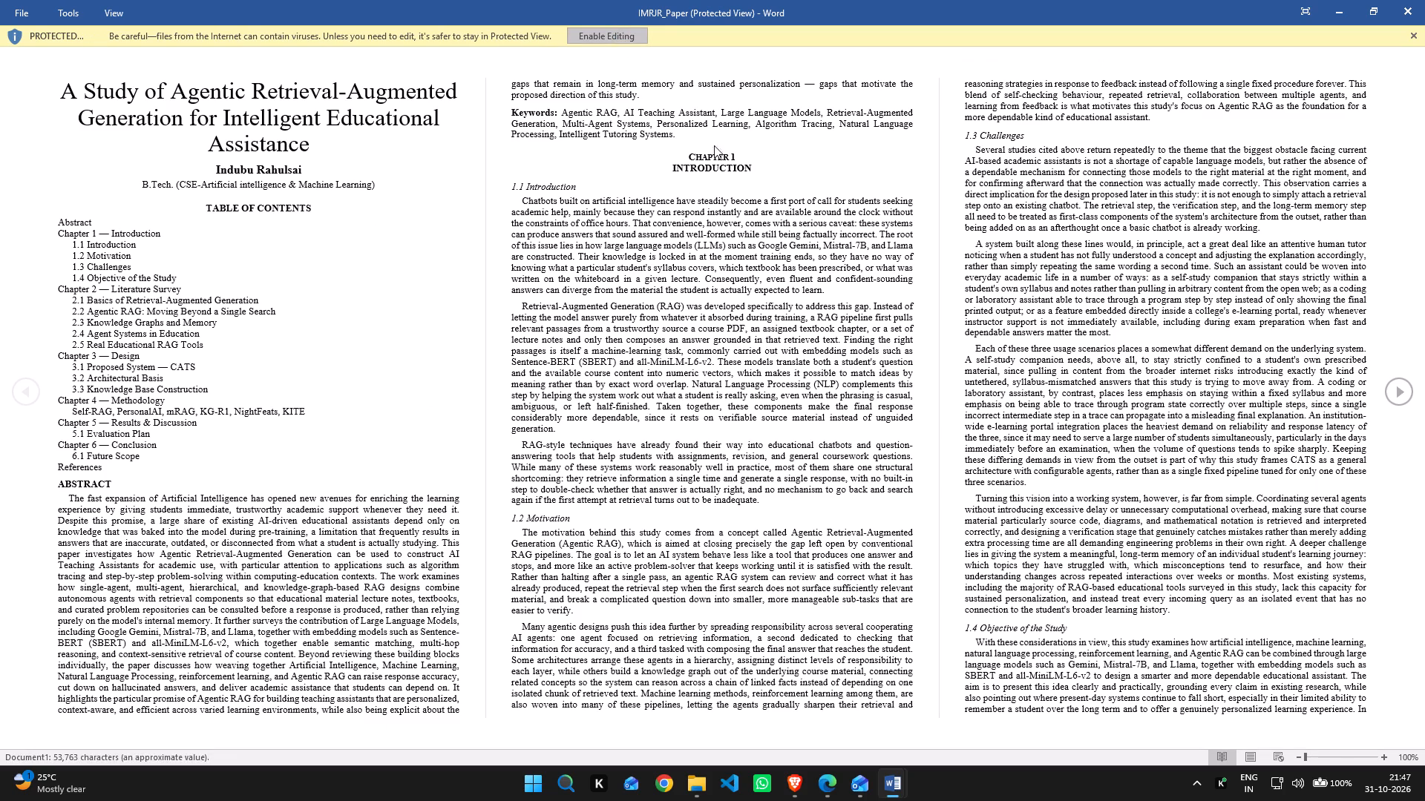
# Italicize the keyword list following the Keywords label below the abstract.
pyautogui.scroll(-3, 736, 328)
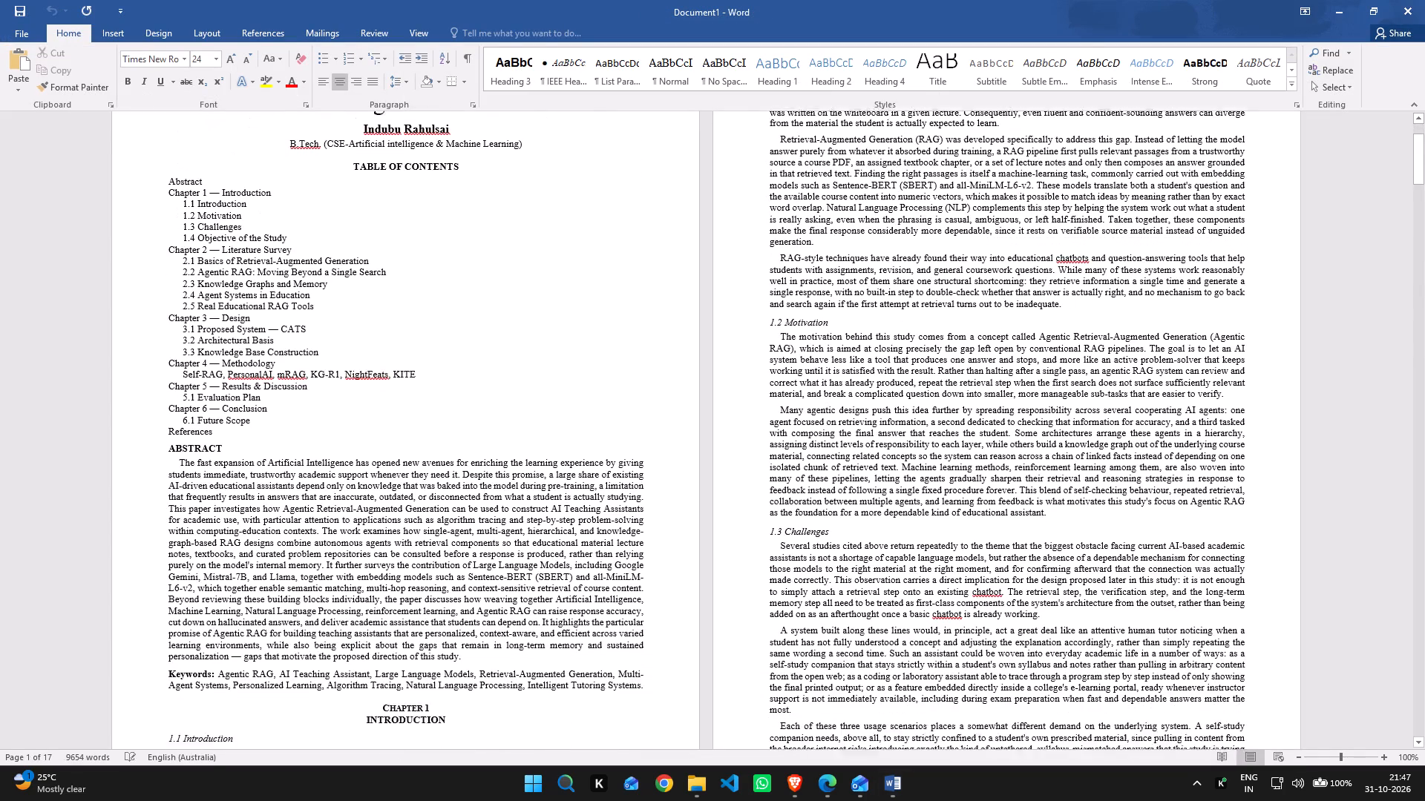
pyautogui.scroll(-2, 733, 330)
pyautogui.scroll(-2, 636, 338)
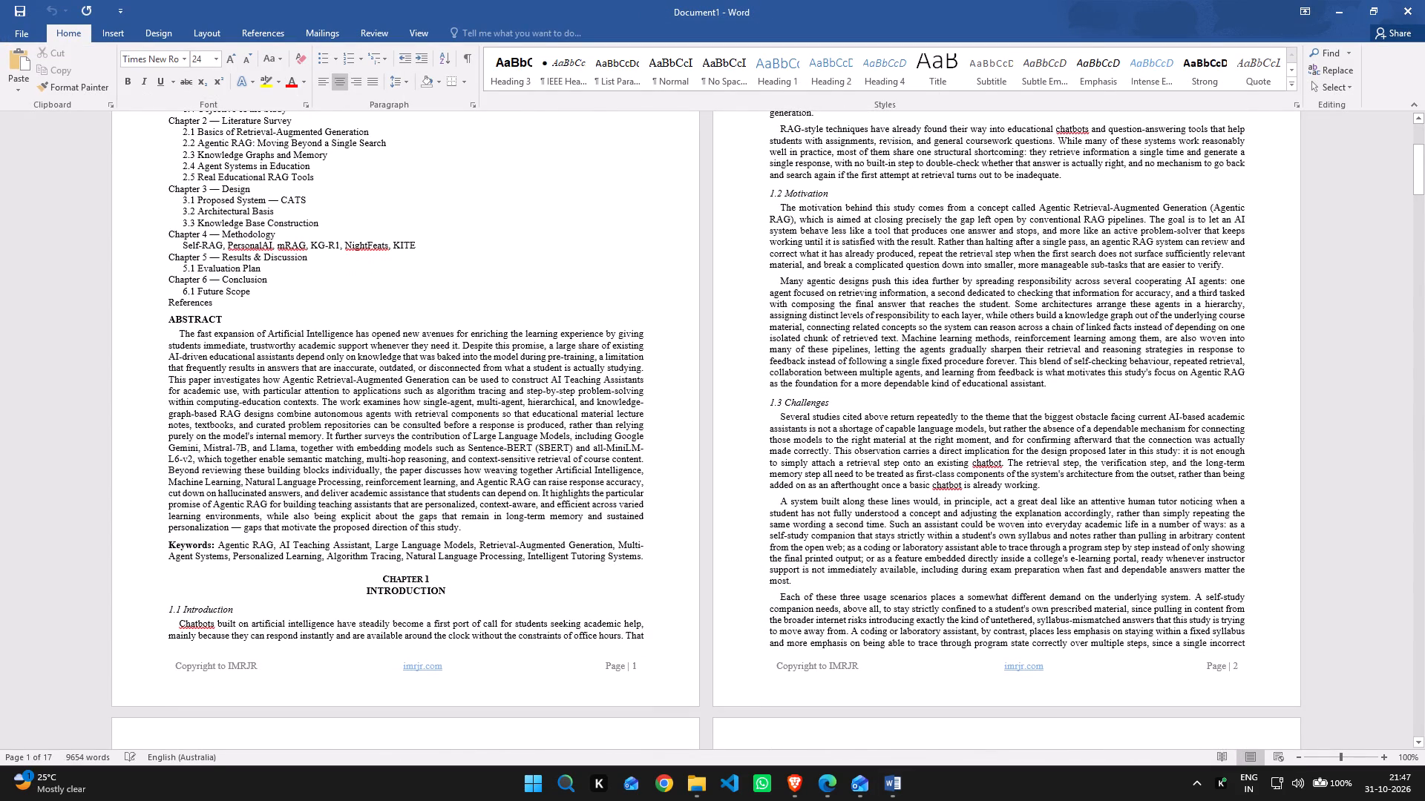
pyautogui.moveTo(645, 556); pyautogui.dragTo(246, 521)
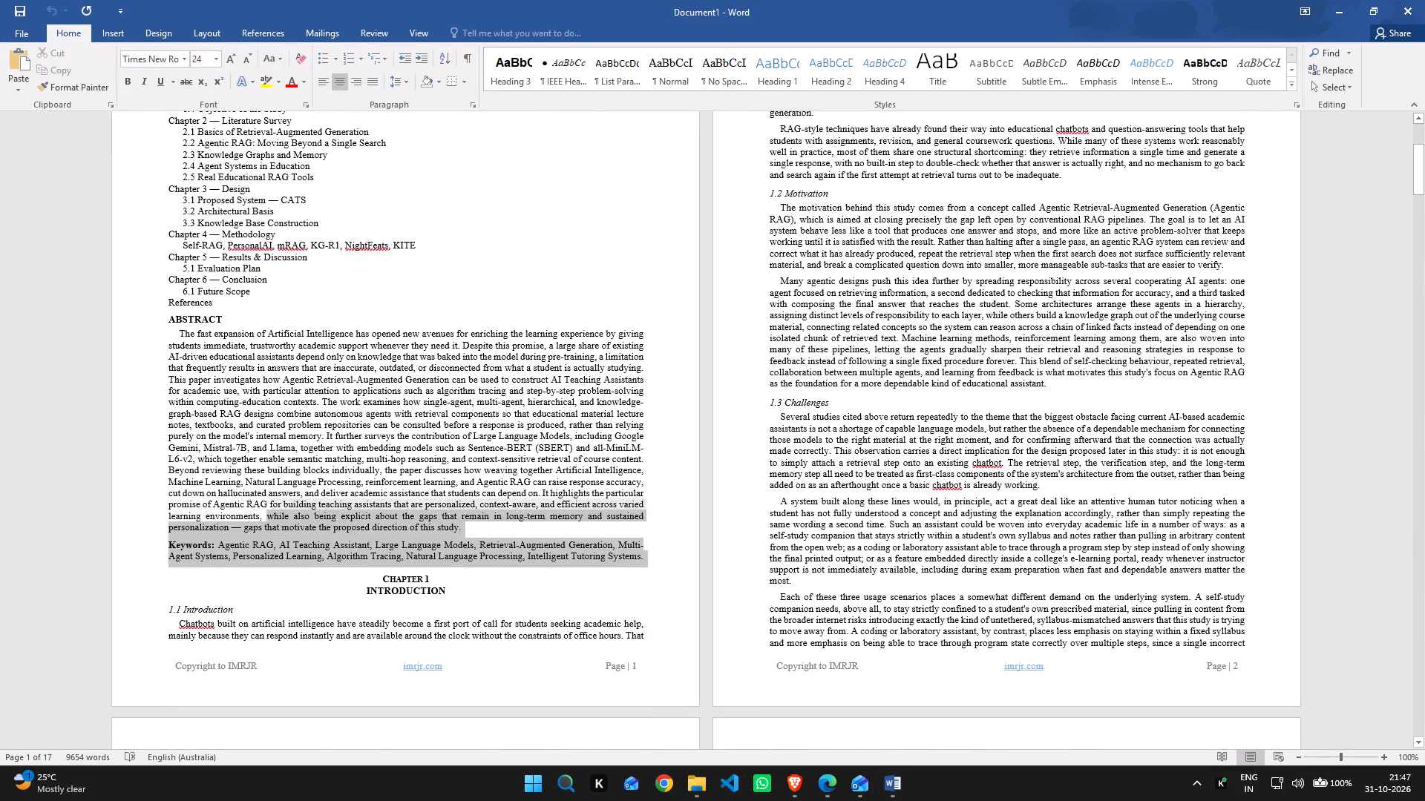
pyautogui.moveTo(246, 521); pyautogui.dragTo(216, 549)
pyautogui.click(243, 526)
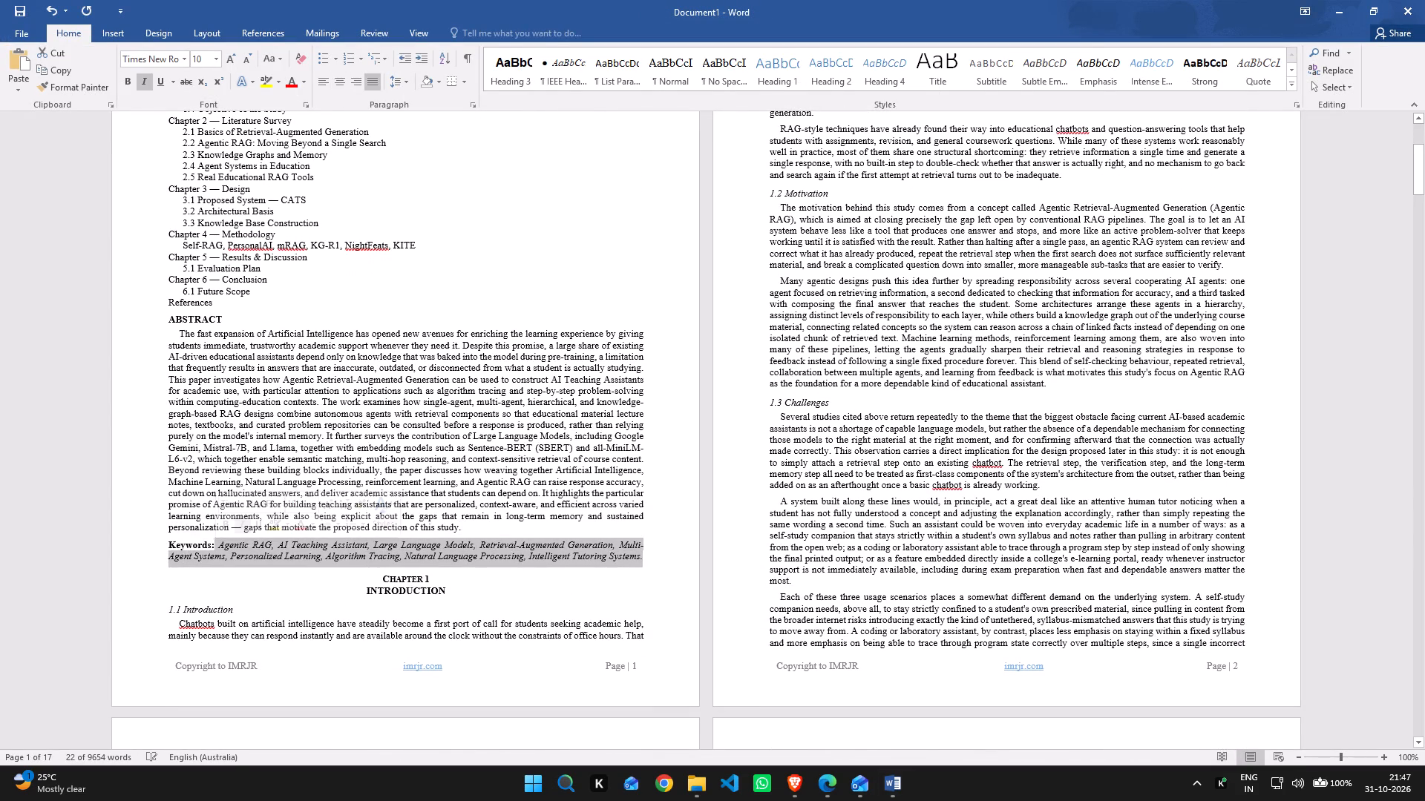
# Delete the entire table of contents between the author details and the abstract, including its entries and its heading.
pyautogui.click(304, 590)
pyautogui.scroll(6, 329, 569)
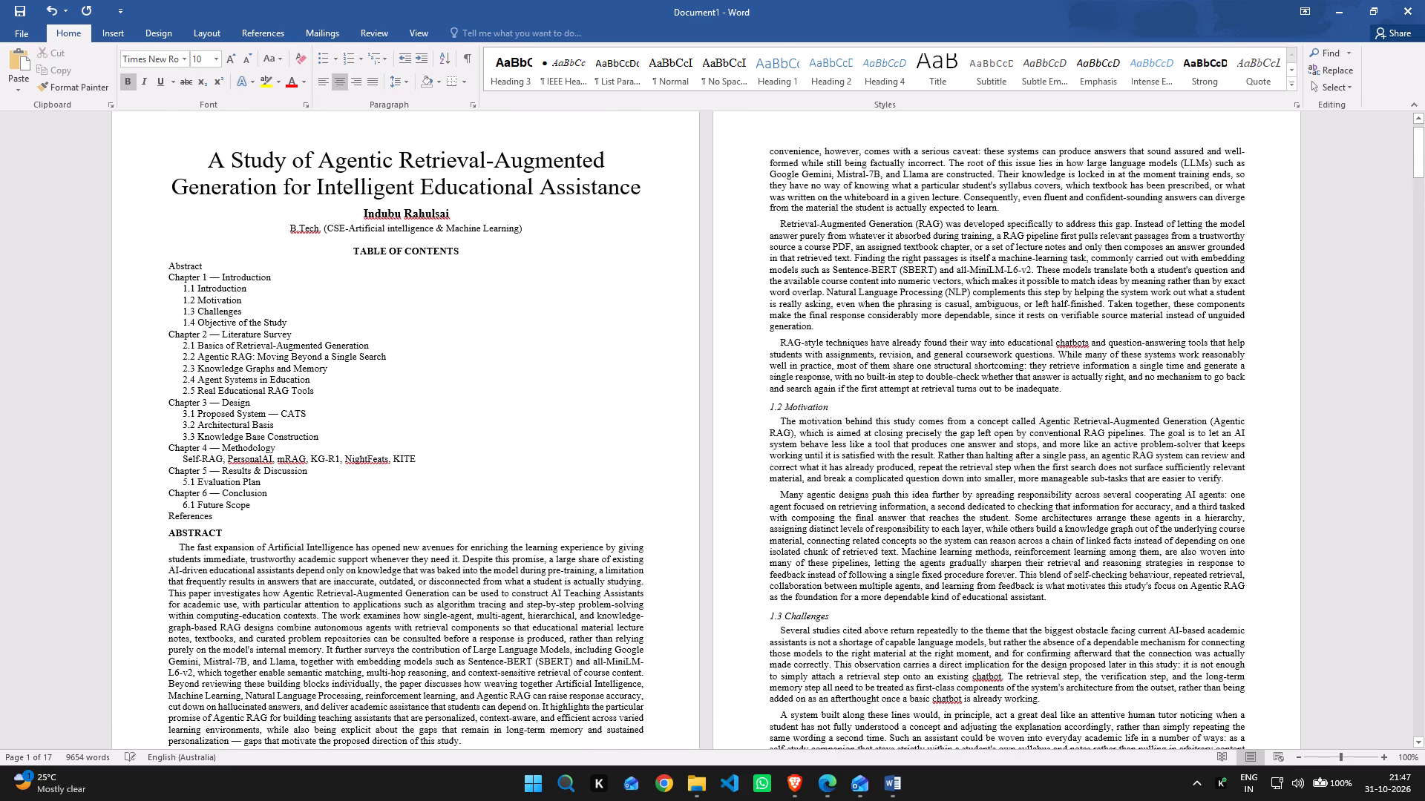
pyautogui.moveTo(232, 516); pyautogui.dragTo(146, 266)
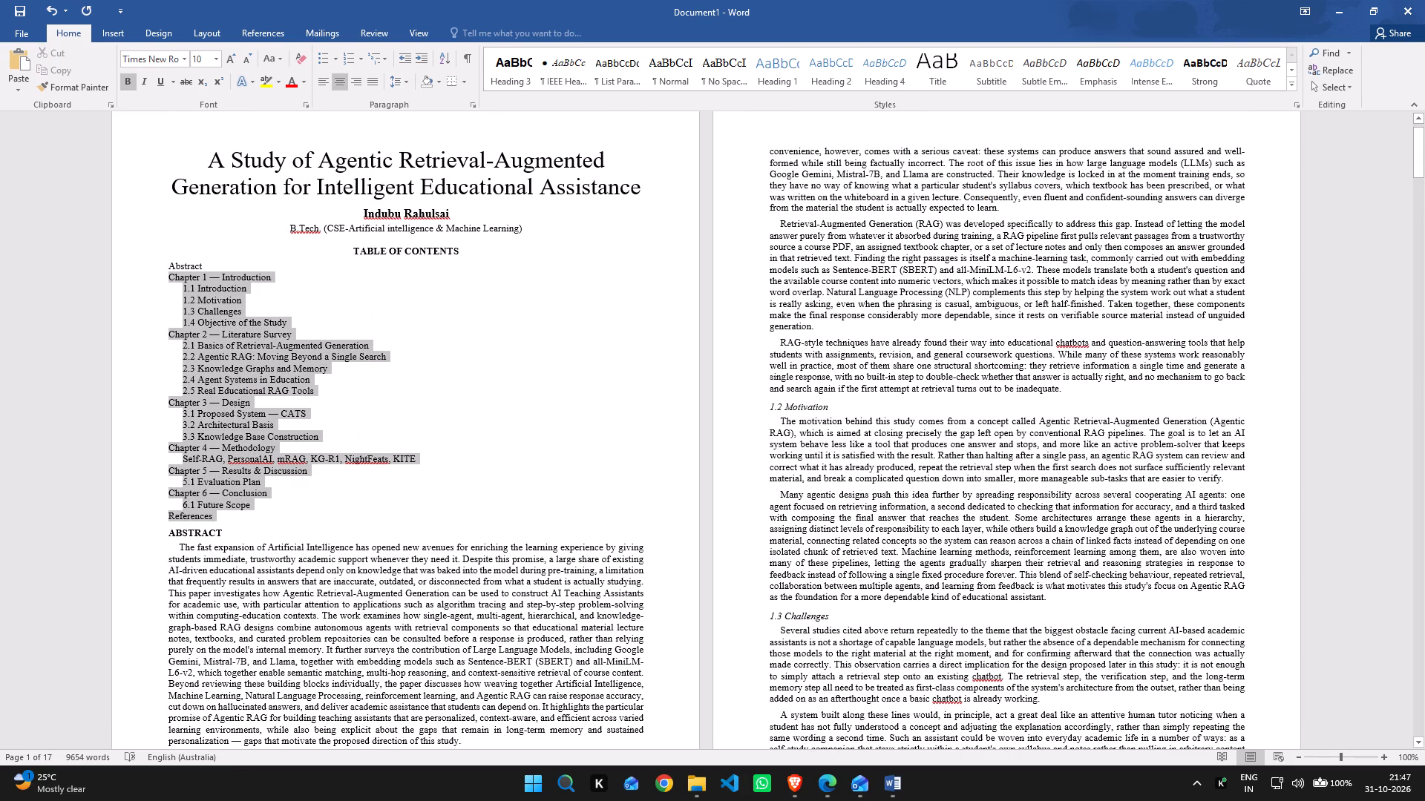
pyautogui.moveTo(146, 266); pyautogui.dragTo(145, 266)
pyautogui.press('BackSpace')
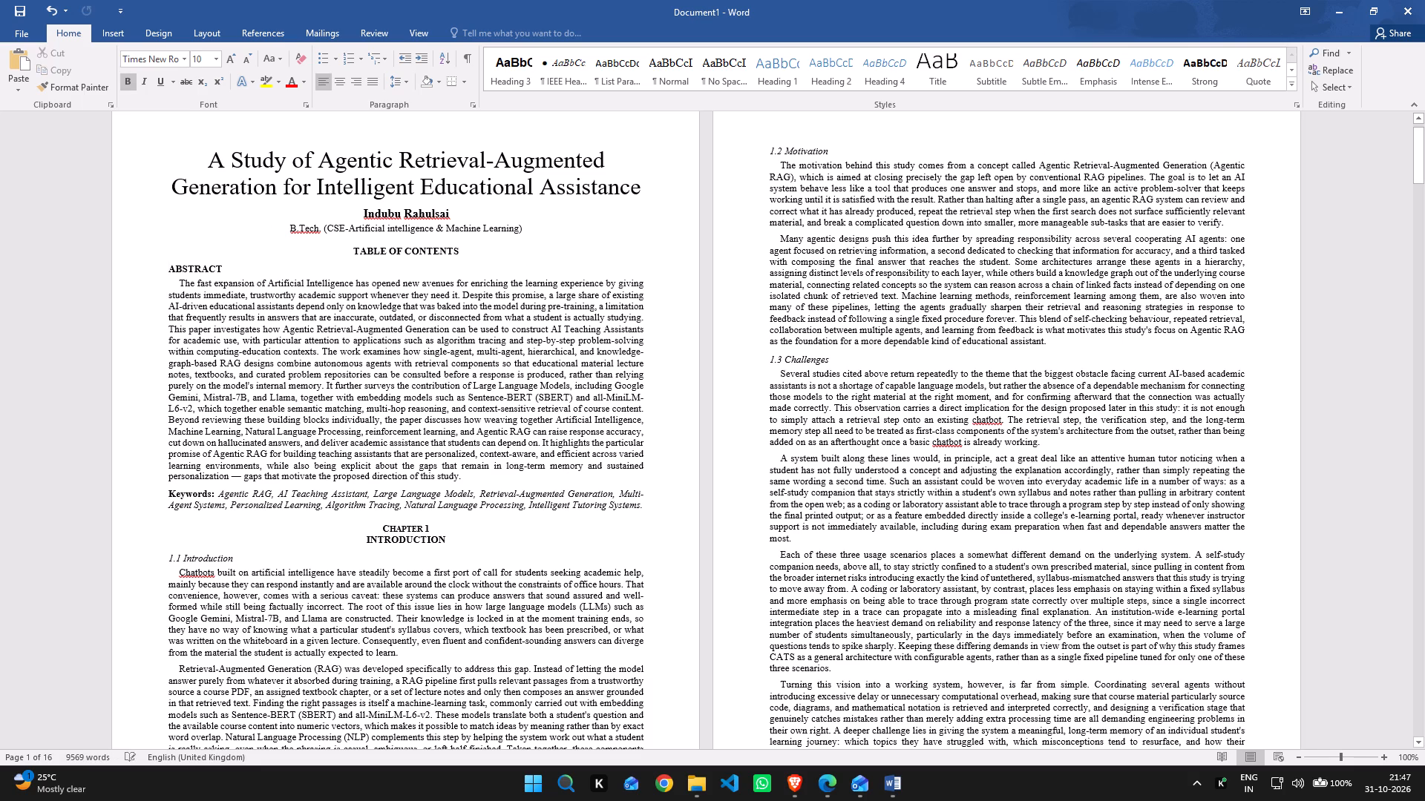
pyautogui.moveTo(474, 248); pyautogui.dragTo(337, 248)
pyautogui.press('BackSpace')
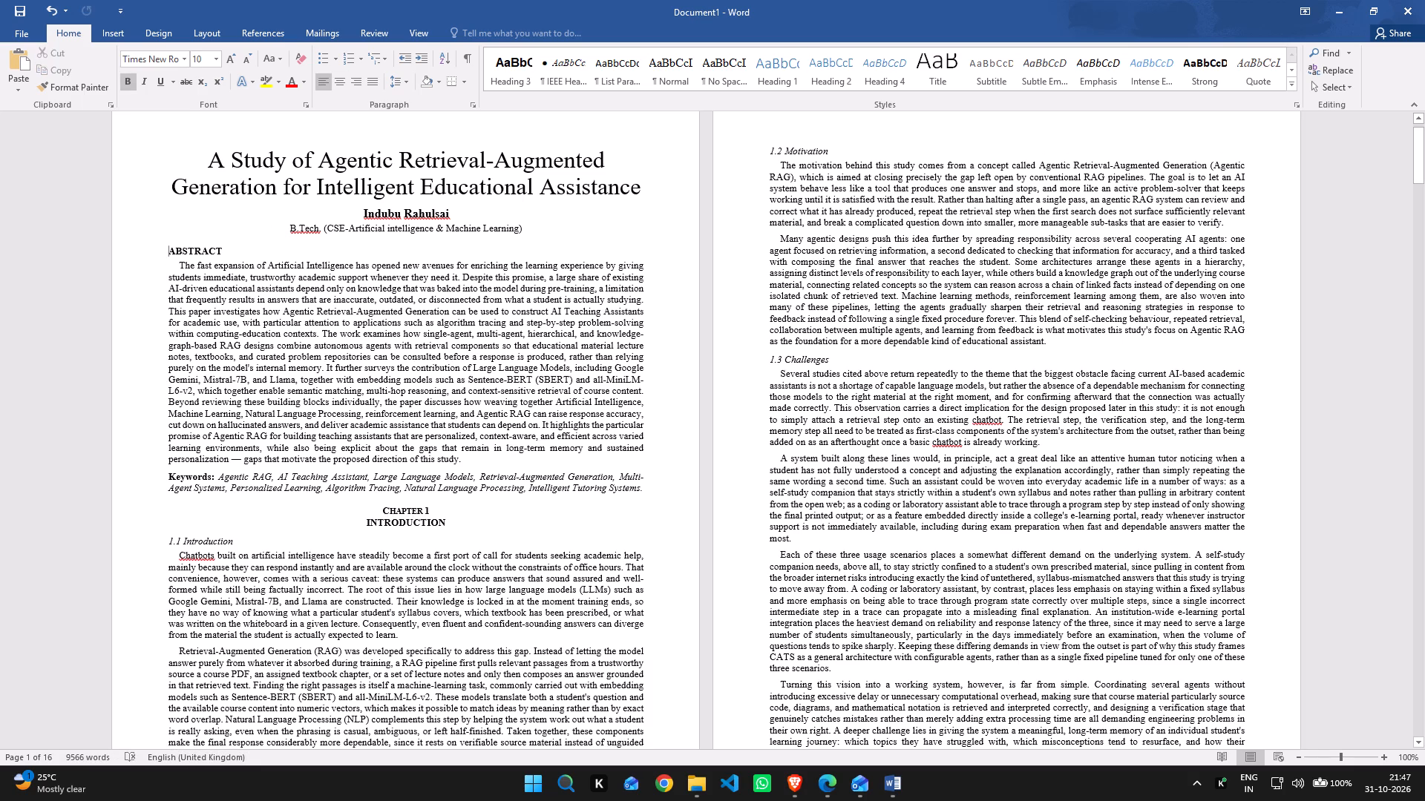
# Center the ABSTRACT heading above the abstract paragraph.
pyautogui.moveTo(226, 246); pyautogui.dragTo(157, 248)
pyautogui.scroll(-5, 453, 360)
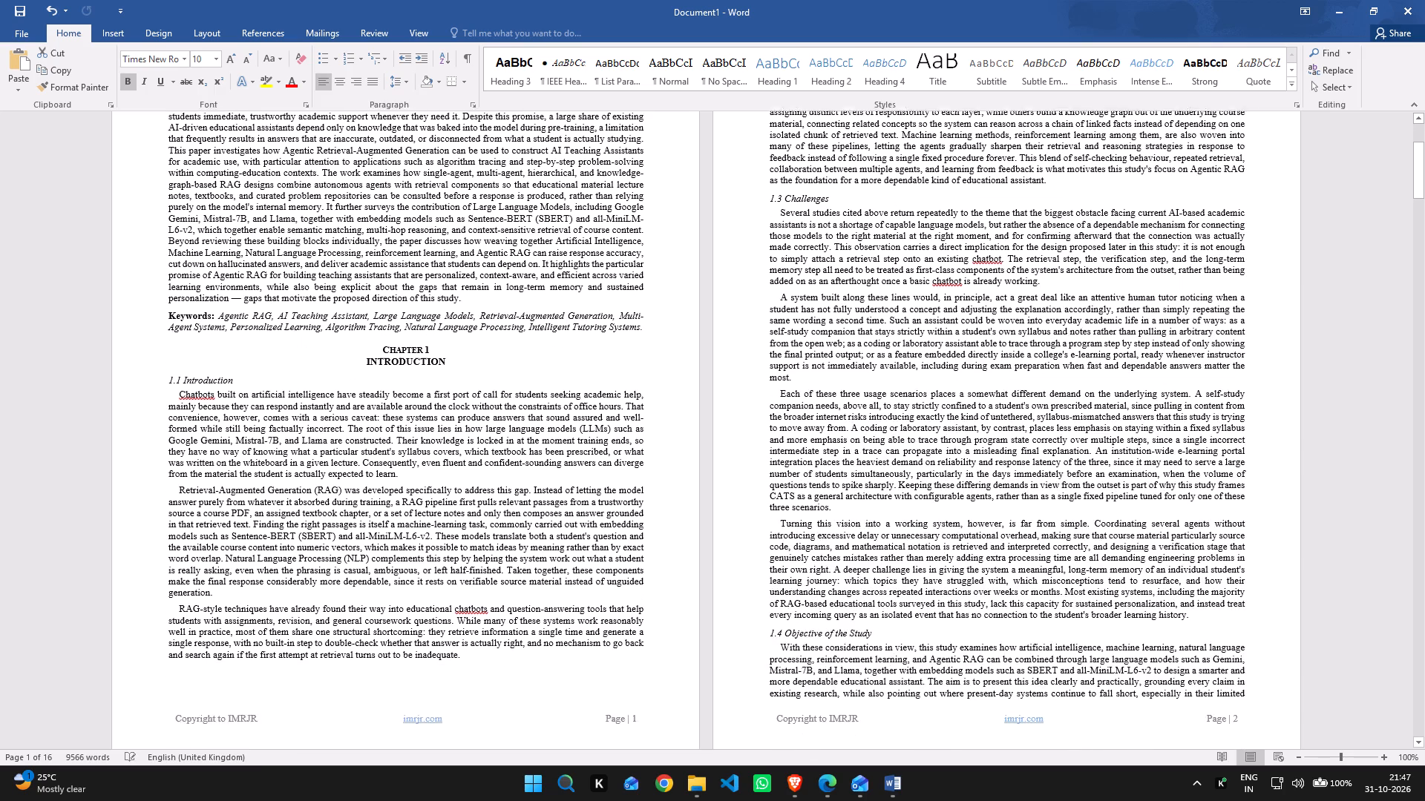
pyautogui.scroll(-10, 455, 362)
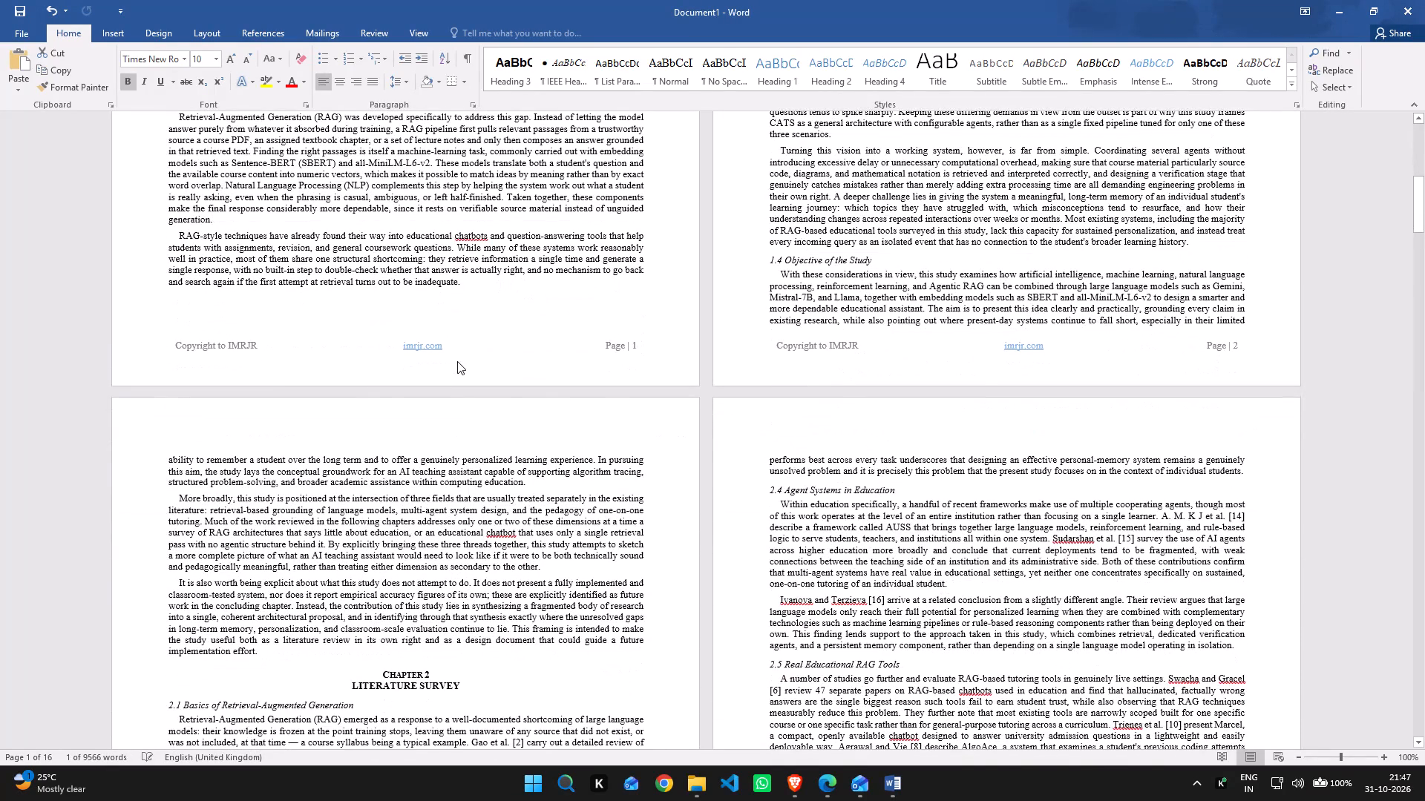
pyautogui.scroll(10, 457, 360)
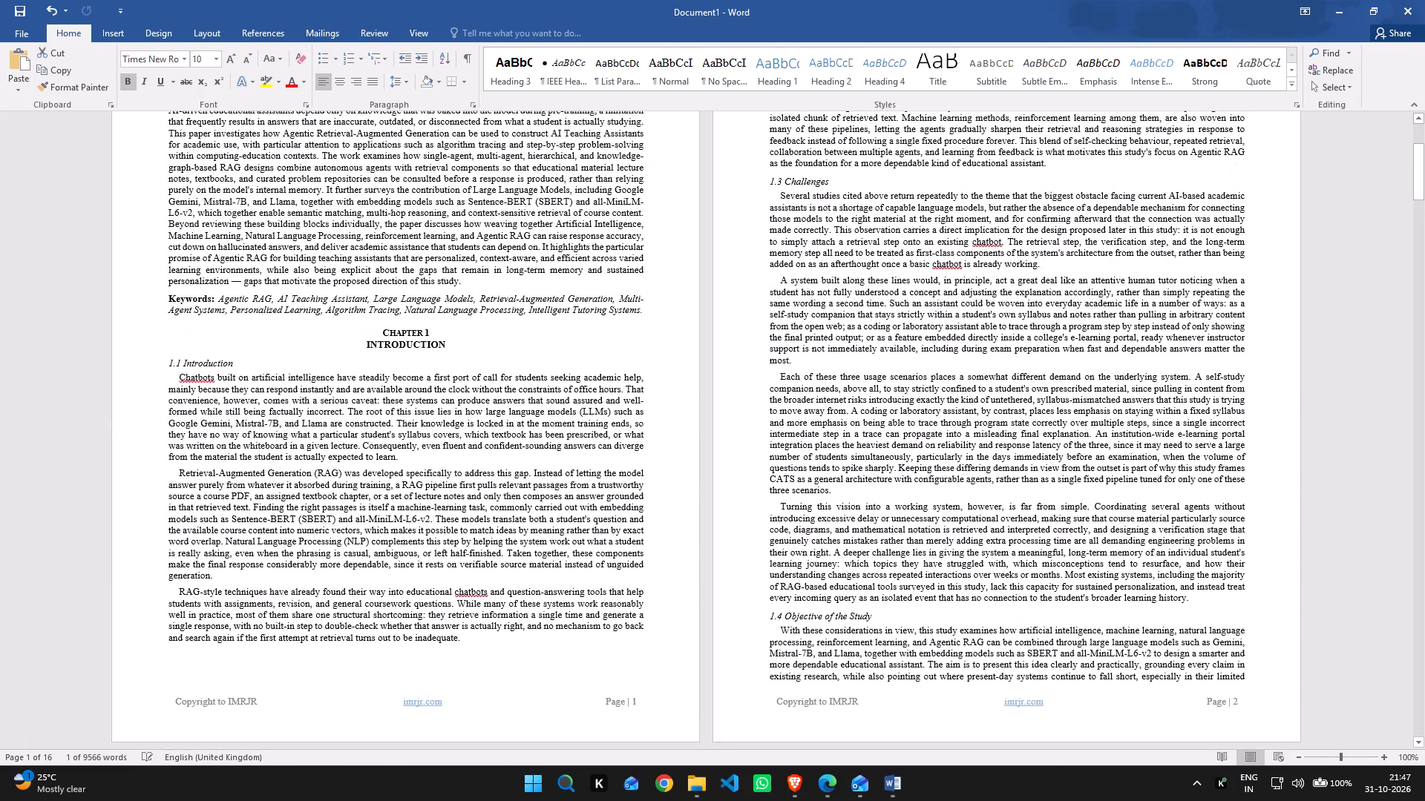
pyautogui.scroll(4, 343, 322)
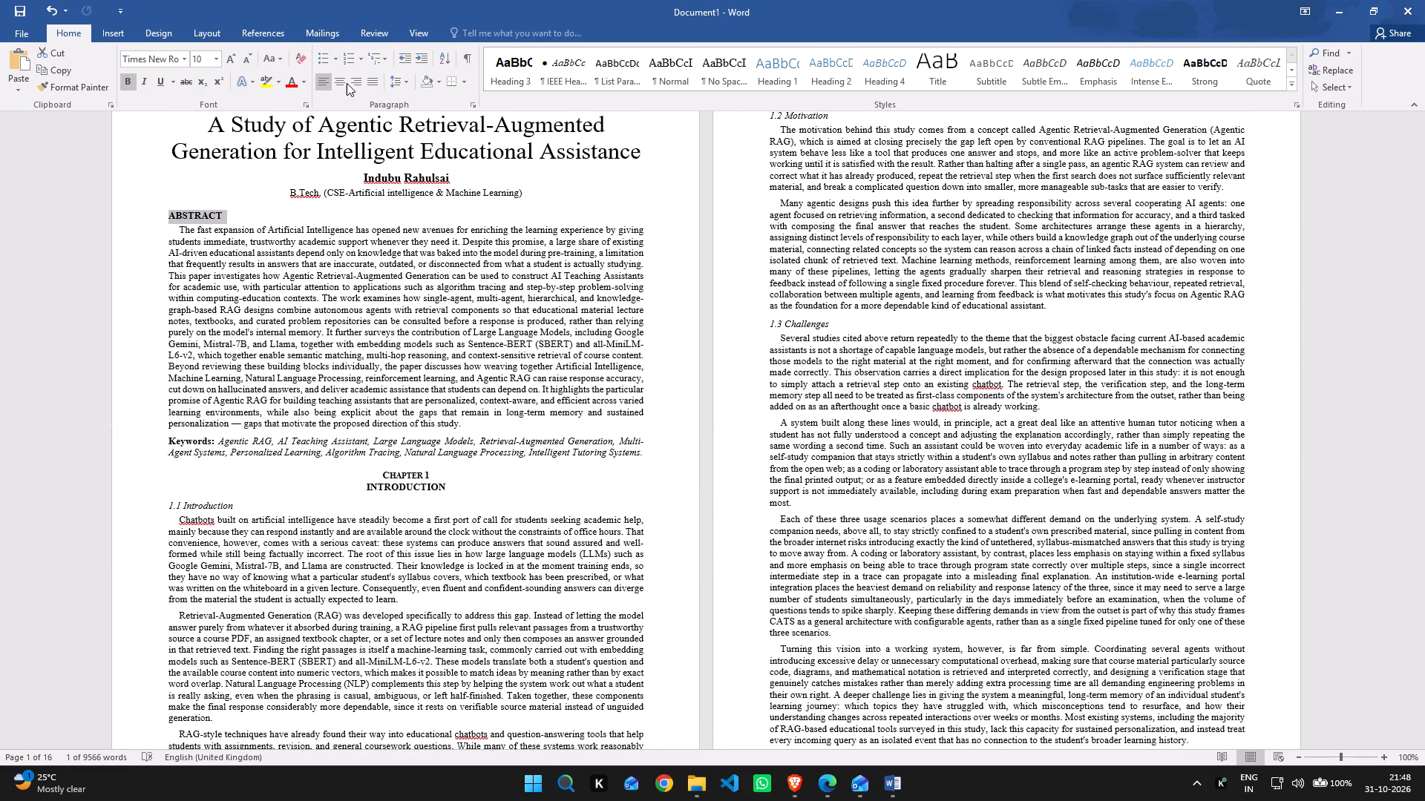
pyautogui.click(344, 84)
pyautogui.click(280, 197)
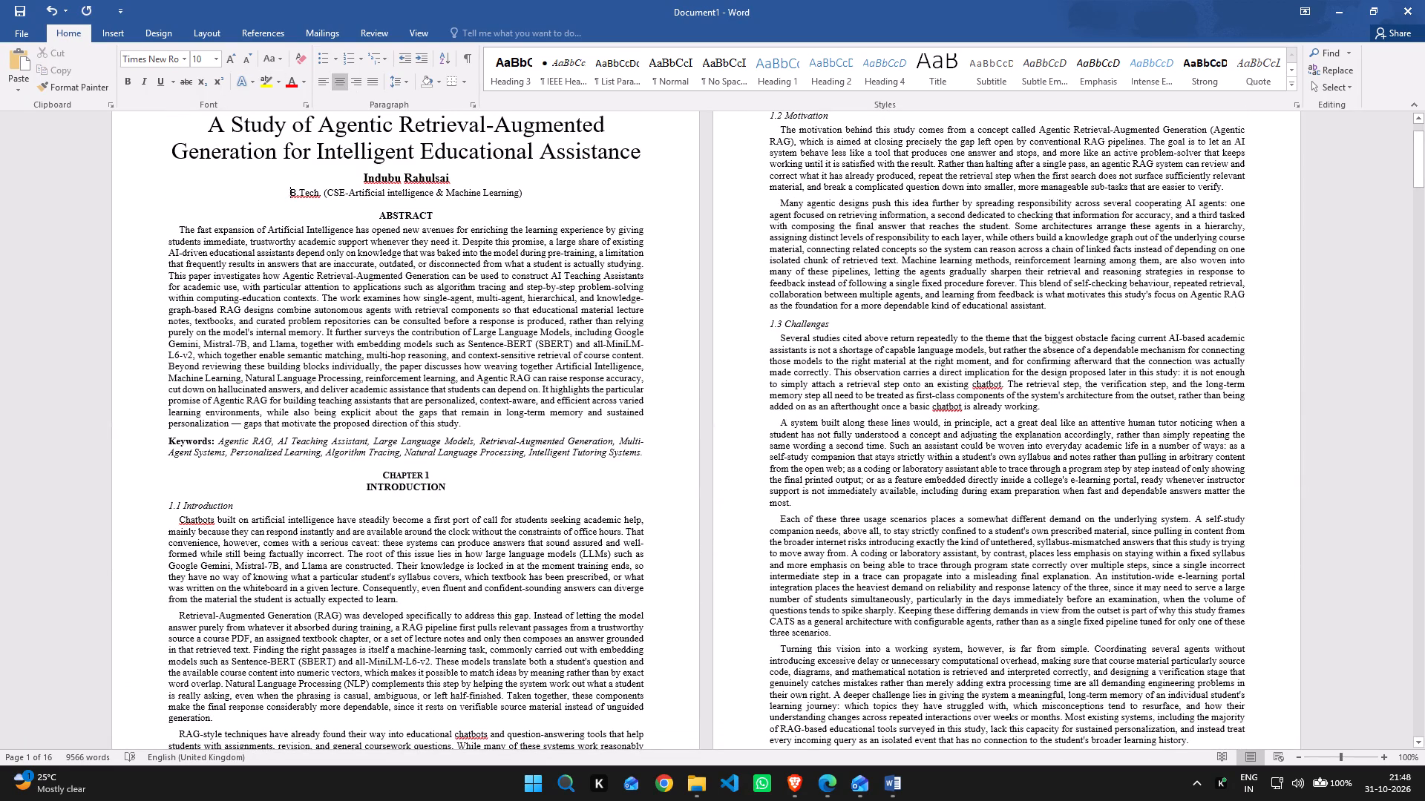
# Remove the em dash after "personalization" in the abstract's last sentence.
pyautogui.scroll(-7, 413, 416)
pyautogui.scroll(5, 426, 412)
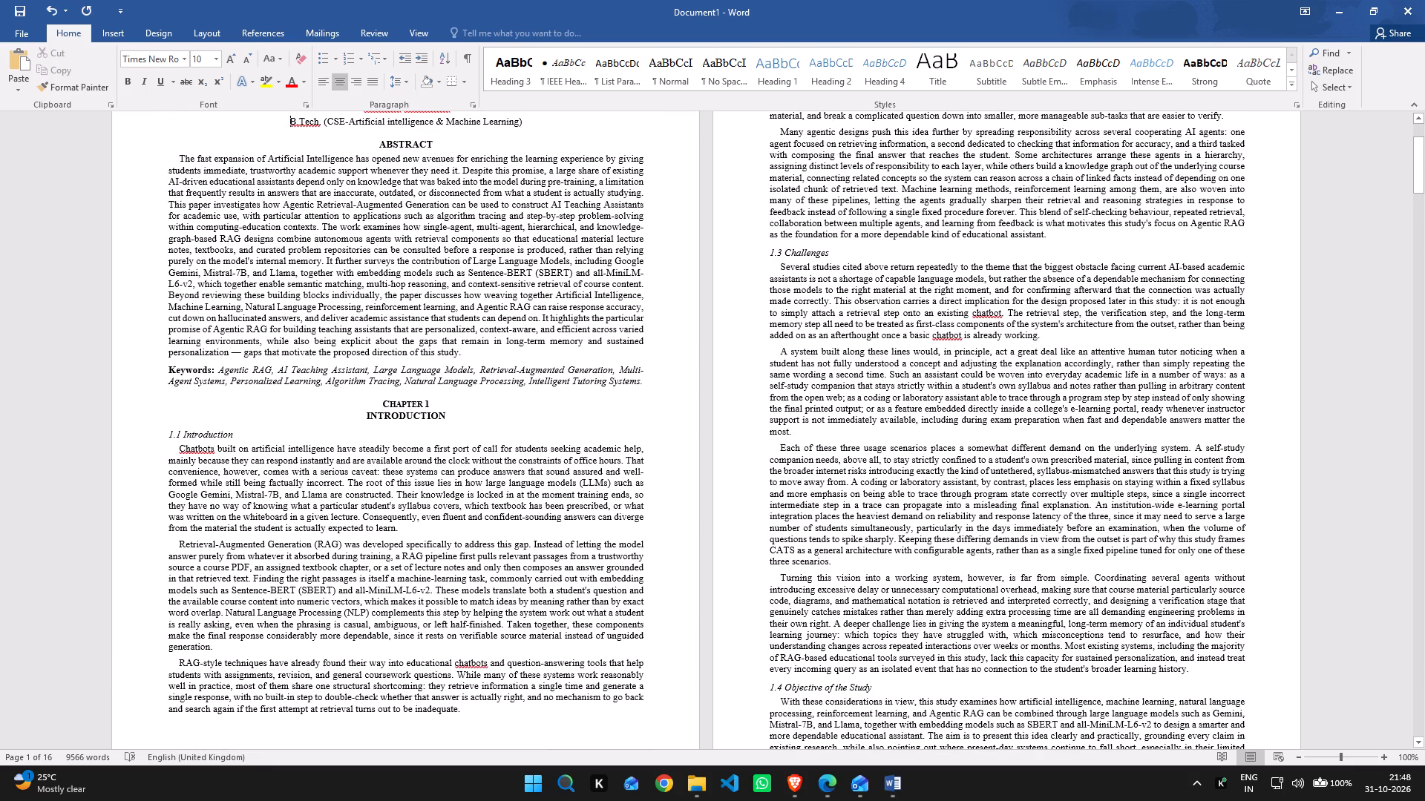
pyautogui.doubleClick(235, 353)
pyautogui.press('BackSpace')
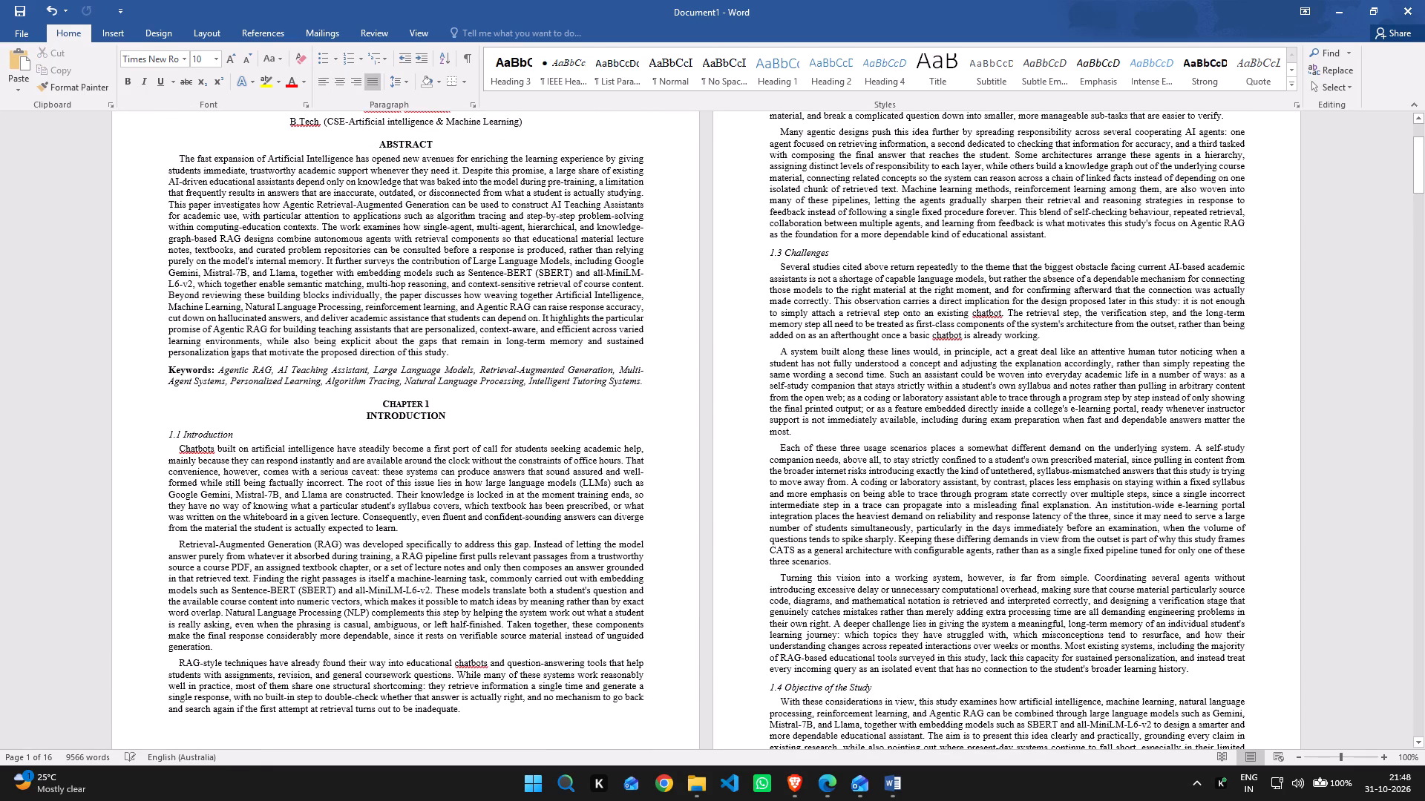
# Review the layout of the first two pages, from the title and abstract through the introduction sections.
pyautogui.scroll(-1, 436, 395)
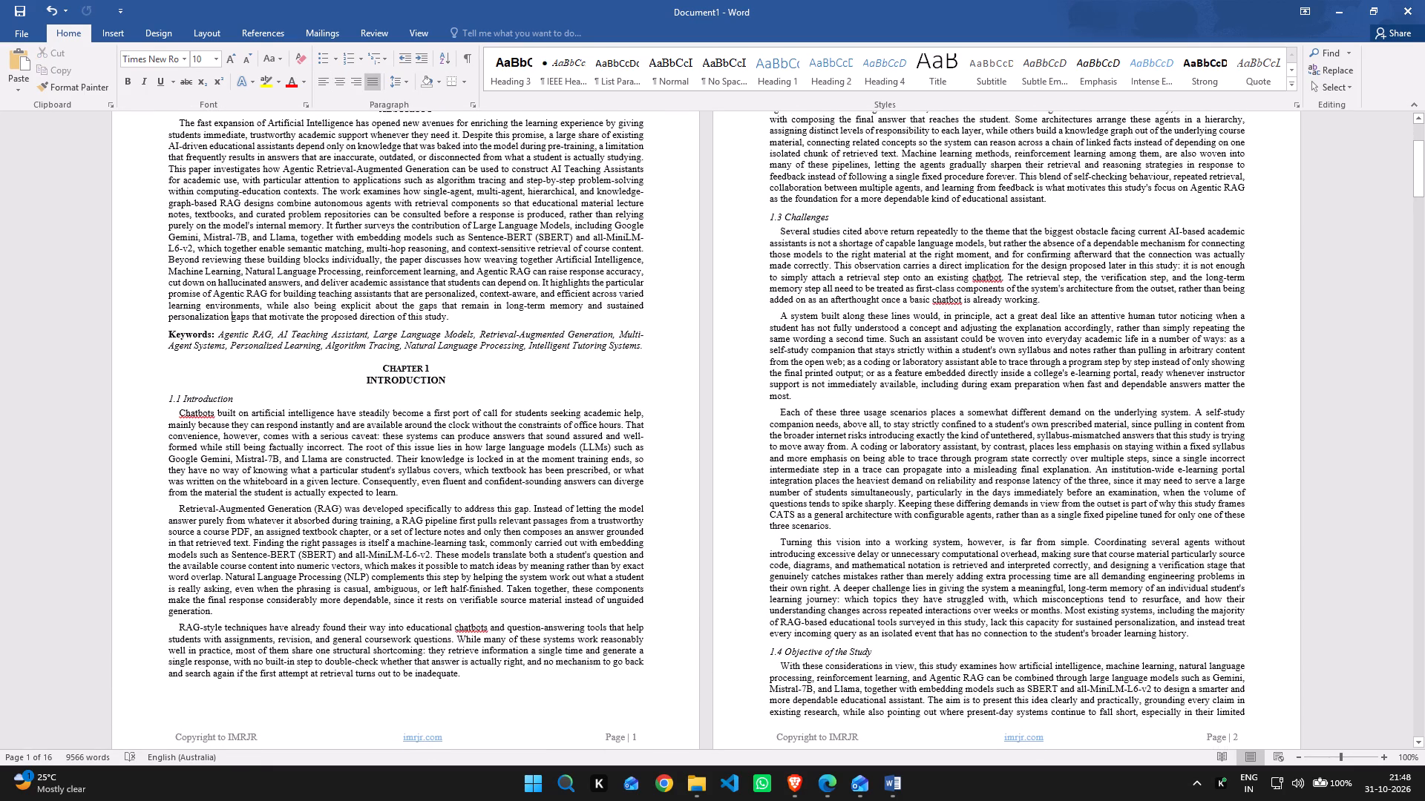
pyautogui.scroll(2, 597, 527)
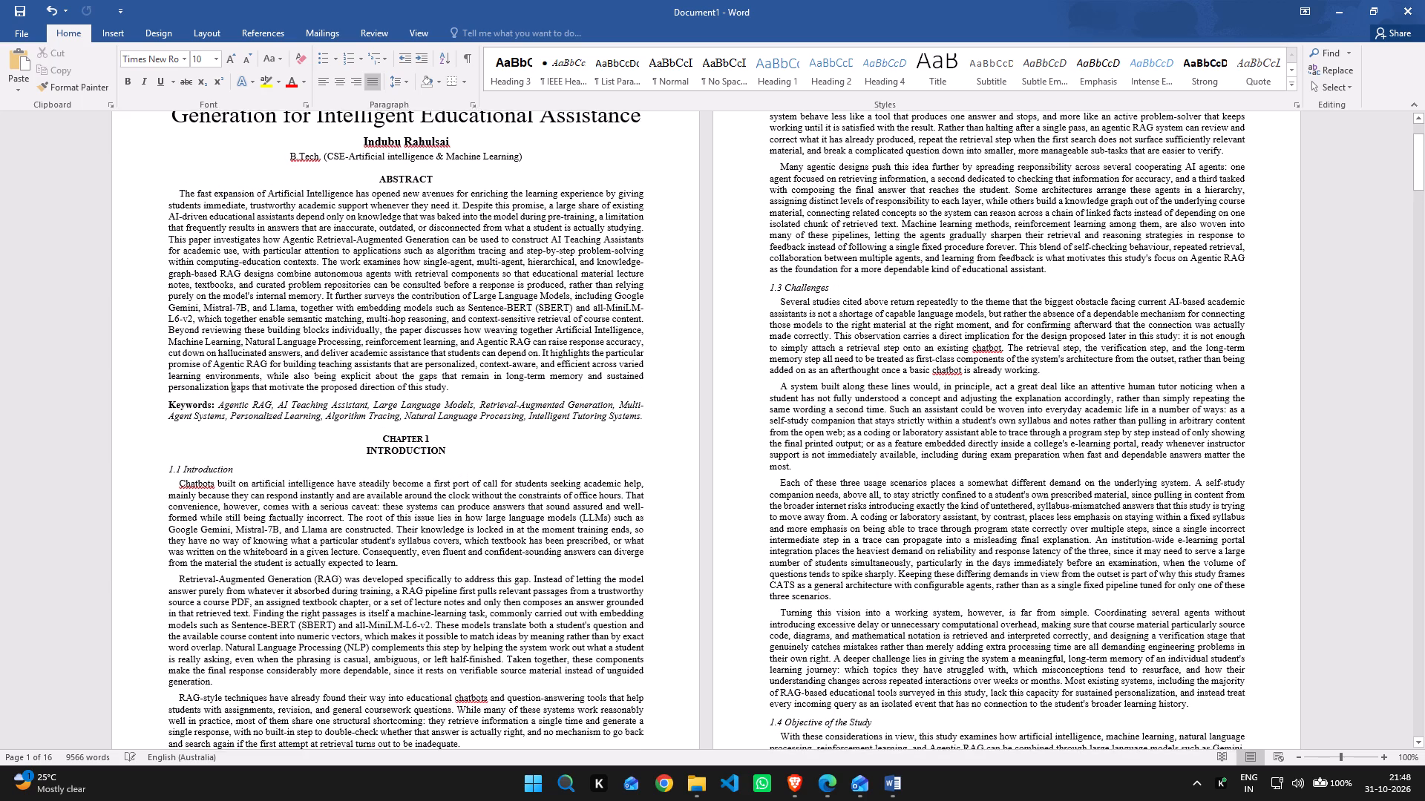
pyautogui.scroll(2, 610, 513)
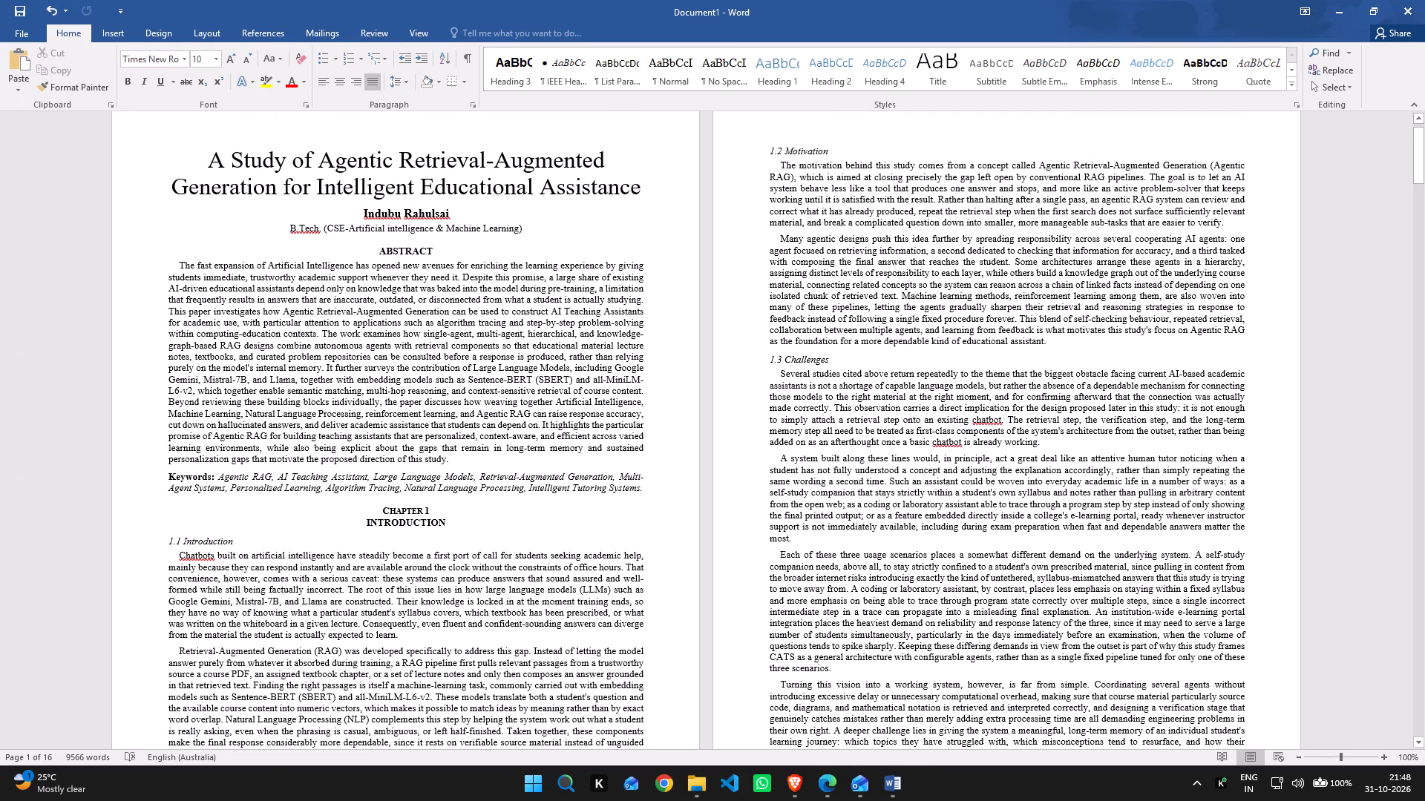
pyautogui.scroll(-3, 620, 522)
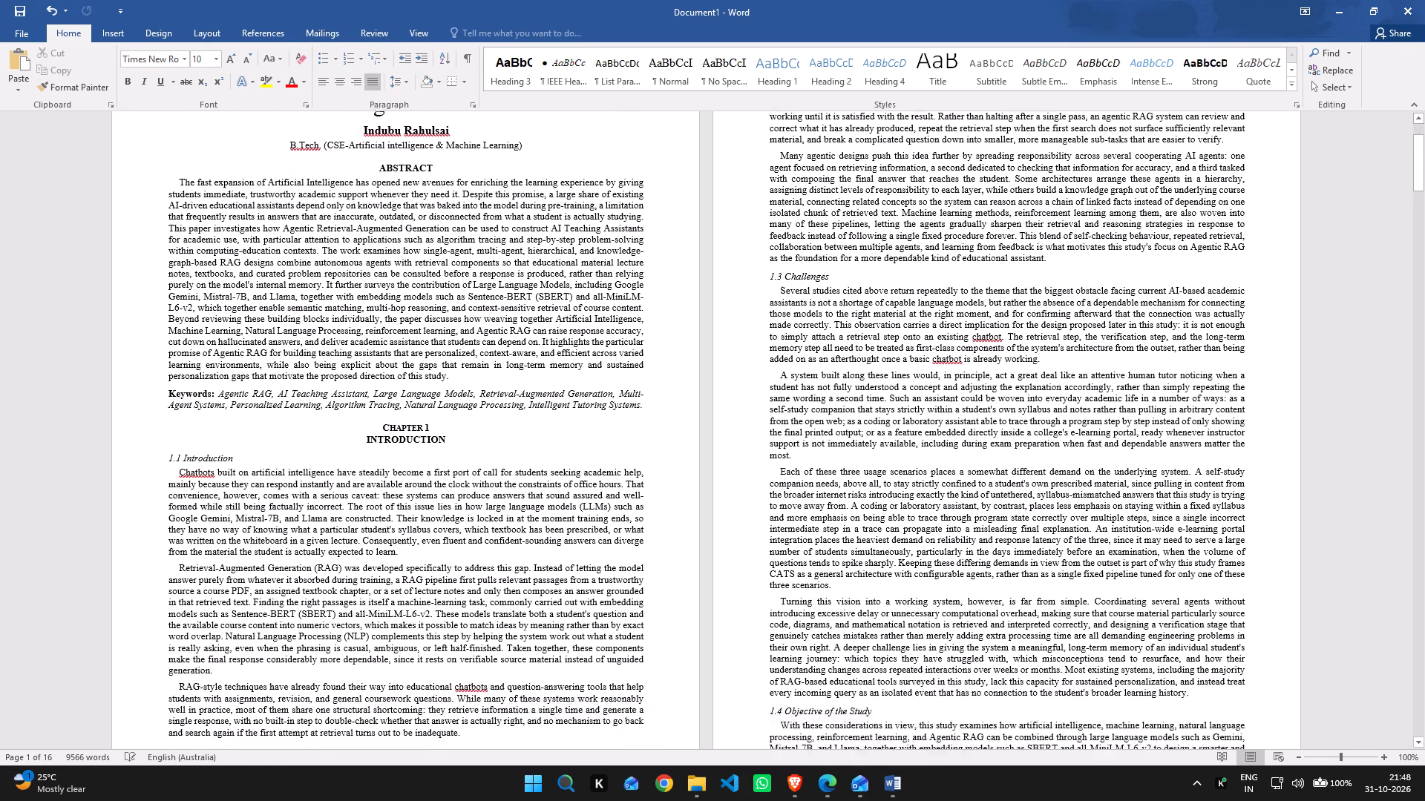
pyautogui.scroll(-3, 620, 524)
# Proofread at a larger zoom up to section 2.1 and remove the em dash before "a course syllabus being a typical example".
pyautogui.keyDown('ctrl'); pyautogui.scroll(2, 624, 524); pyautogui.keyUp('ctrl')
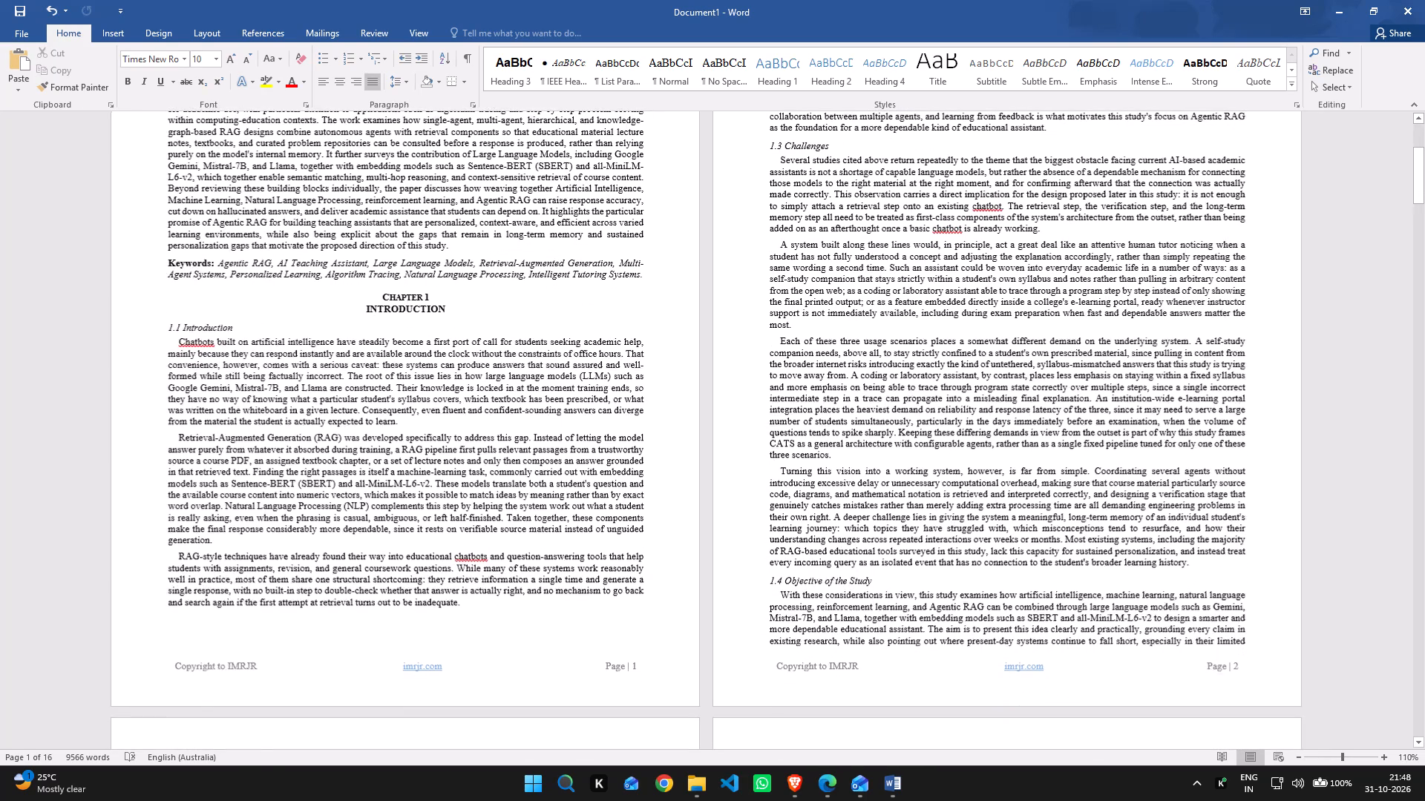
pyautogui.keyDown('ctrl'); pyautogui.scroll(5, 624, 524); pyautogui.keyUp('ctrl')
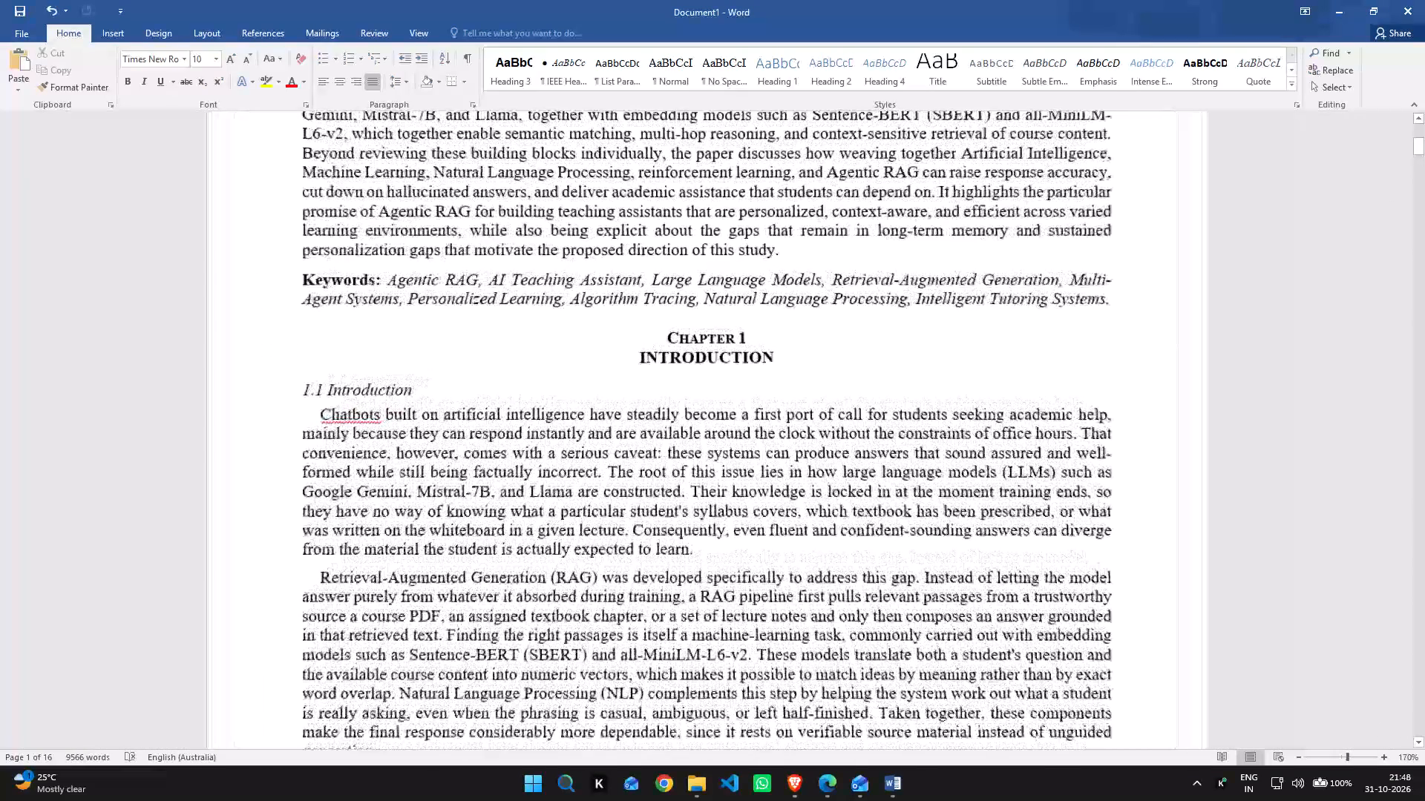
pyautogui.scroll(-14, 625, 524)
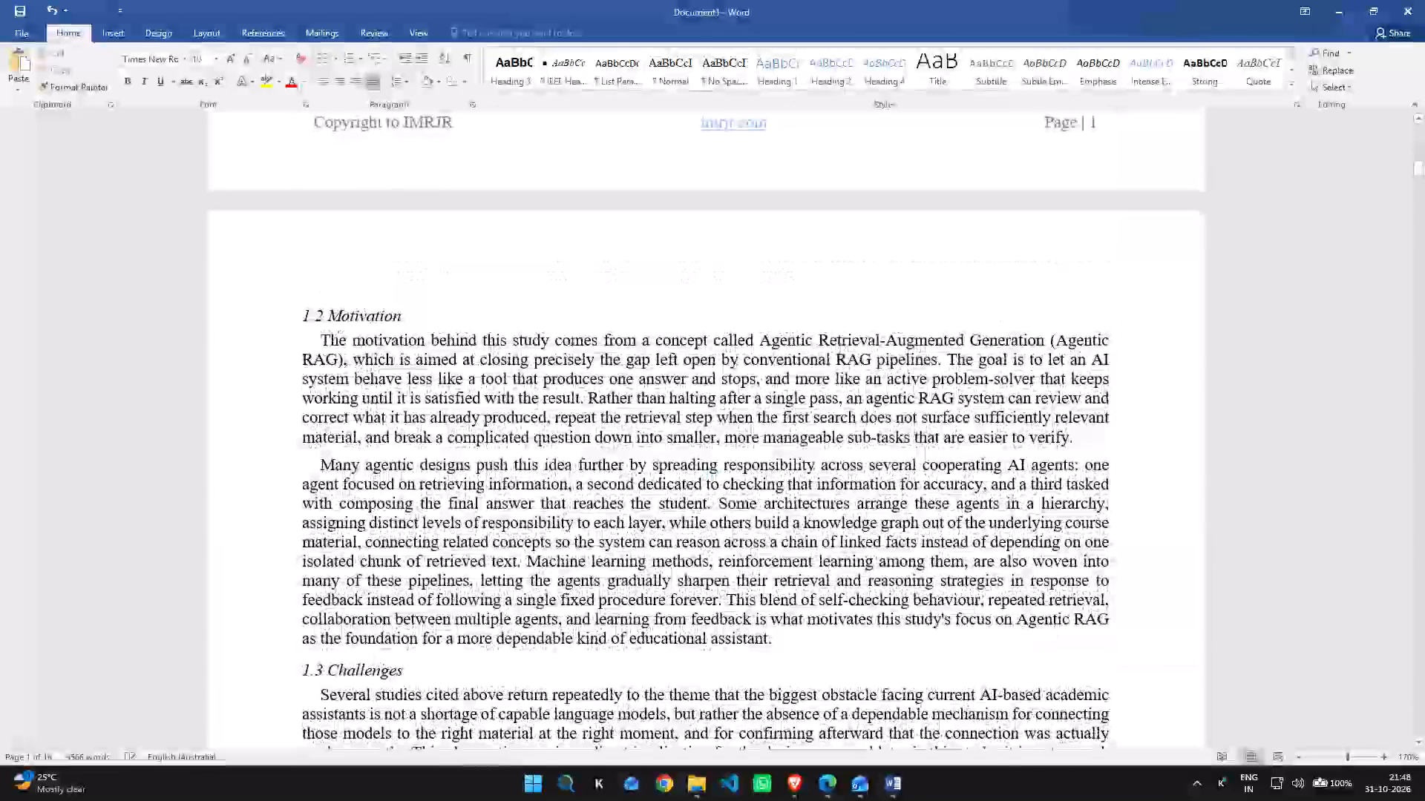
pyautogui.scroll(-2, 636, 544)
pyautogui.scroll(-1, 766, 530)
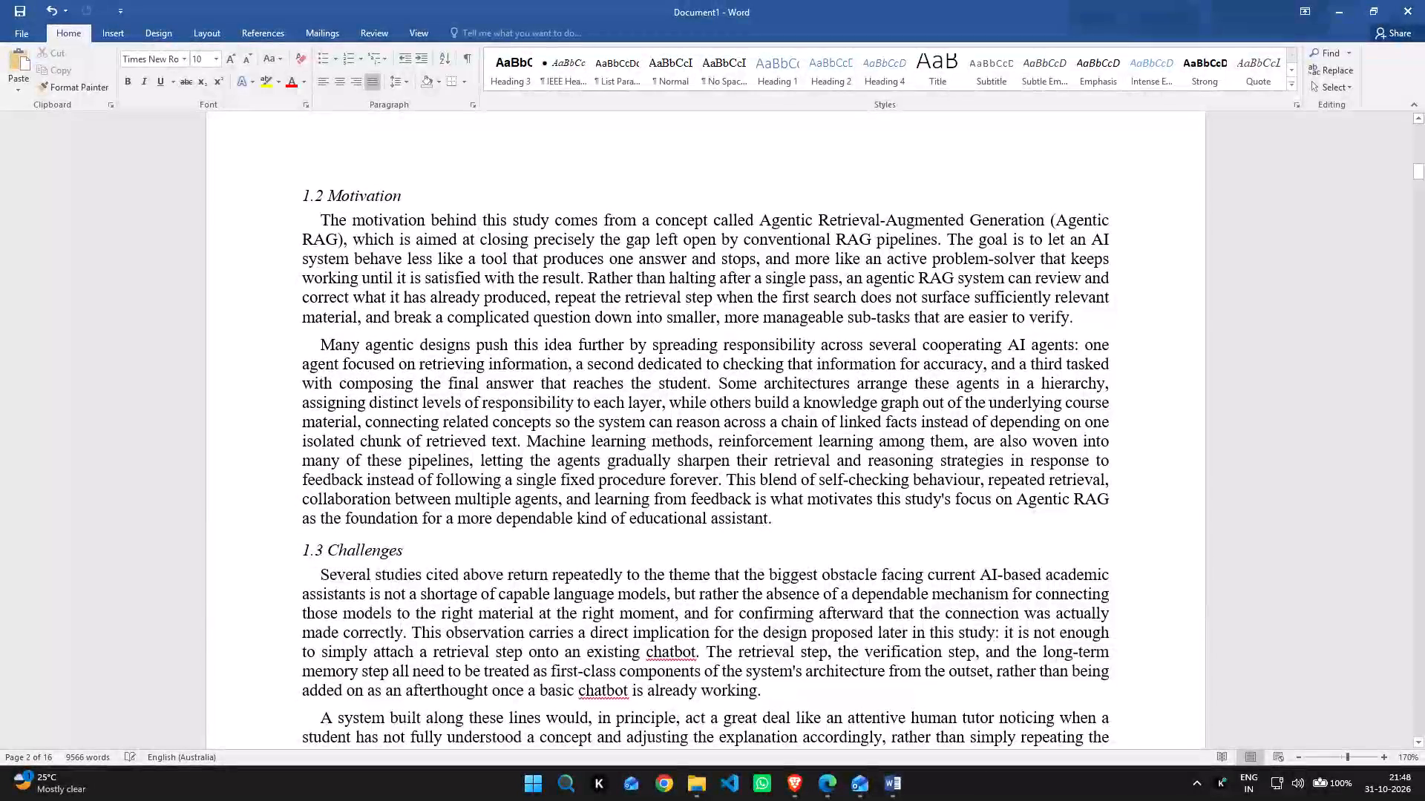
pyautogui.scroll(-11, 766, 530)
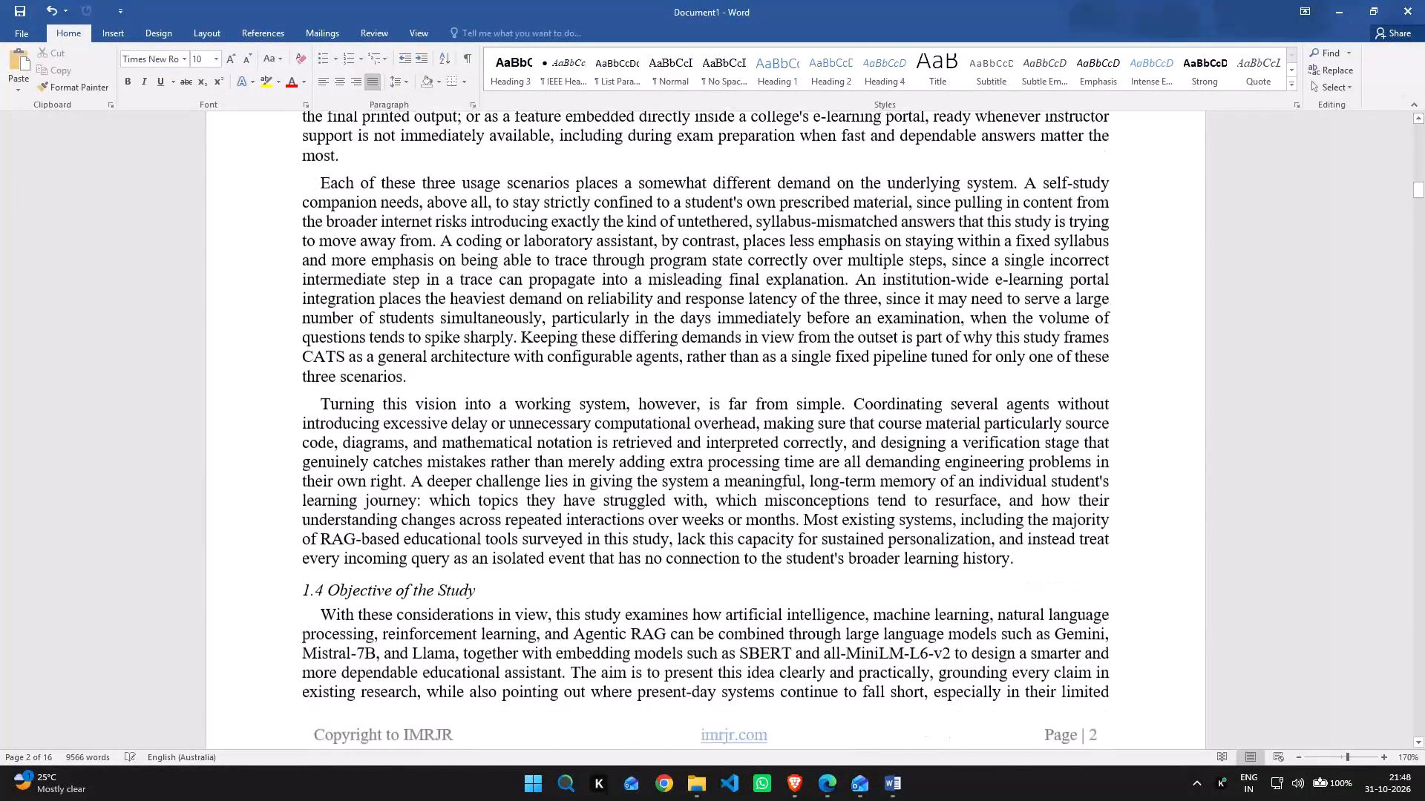
pyautogui.scroll(-8, 769, 526)
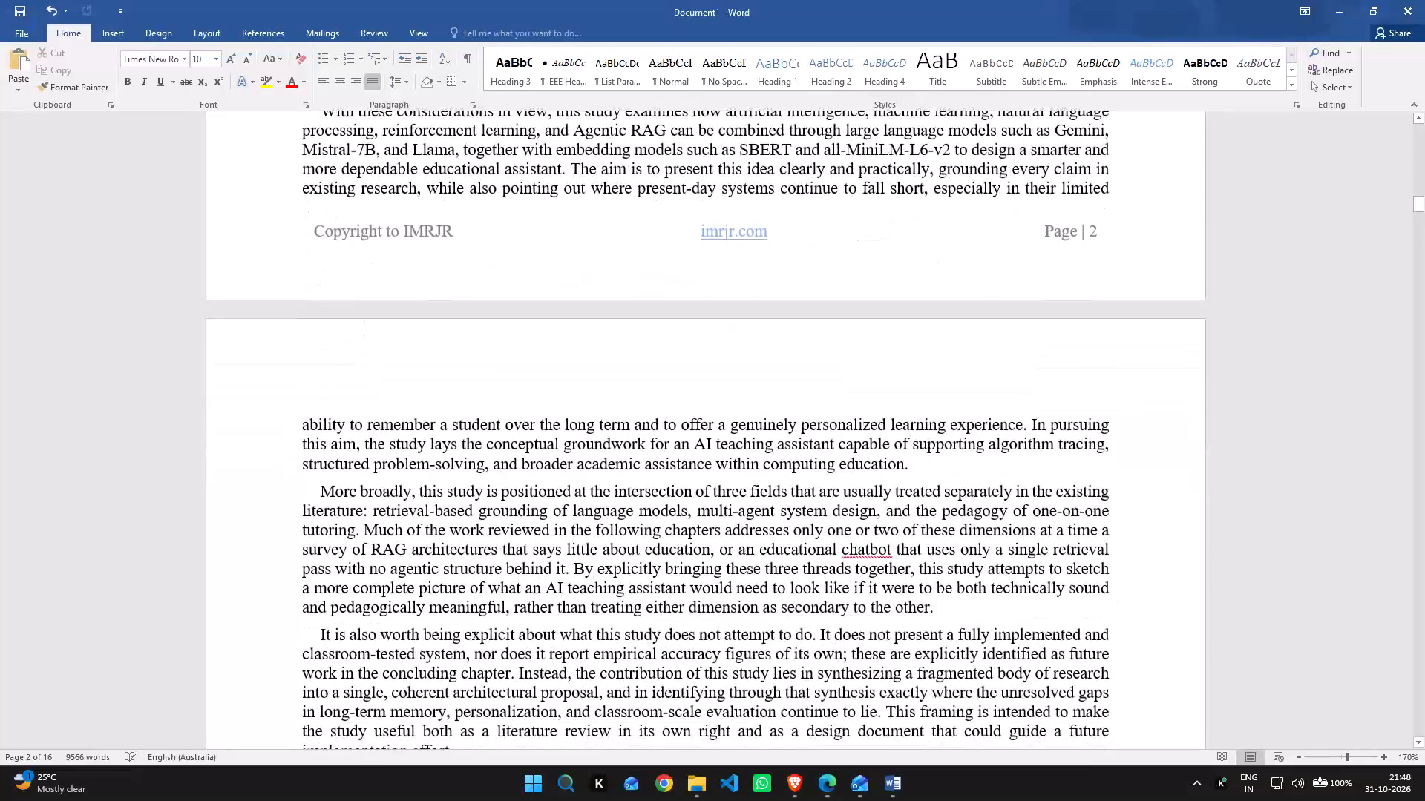
pyautogui.scroll(-8, 769, 526)
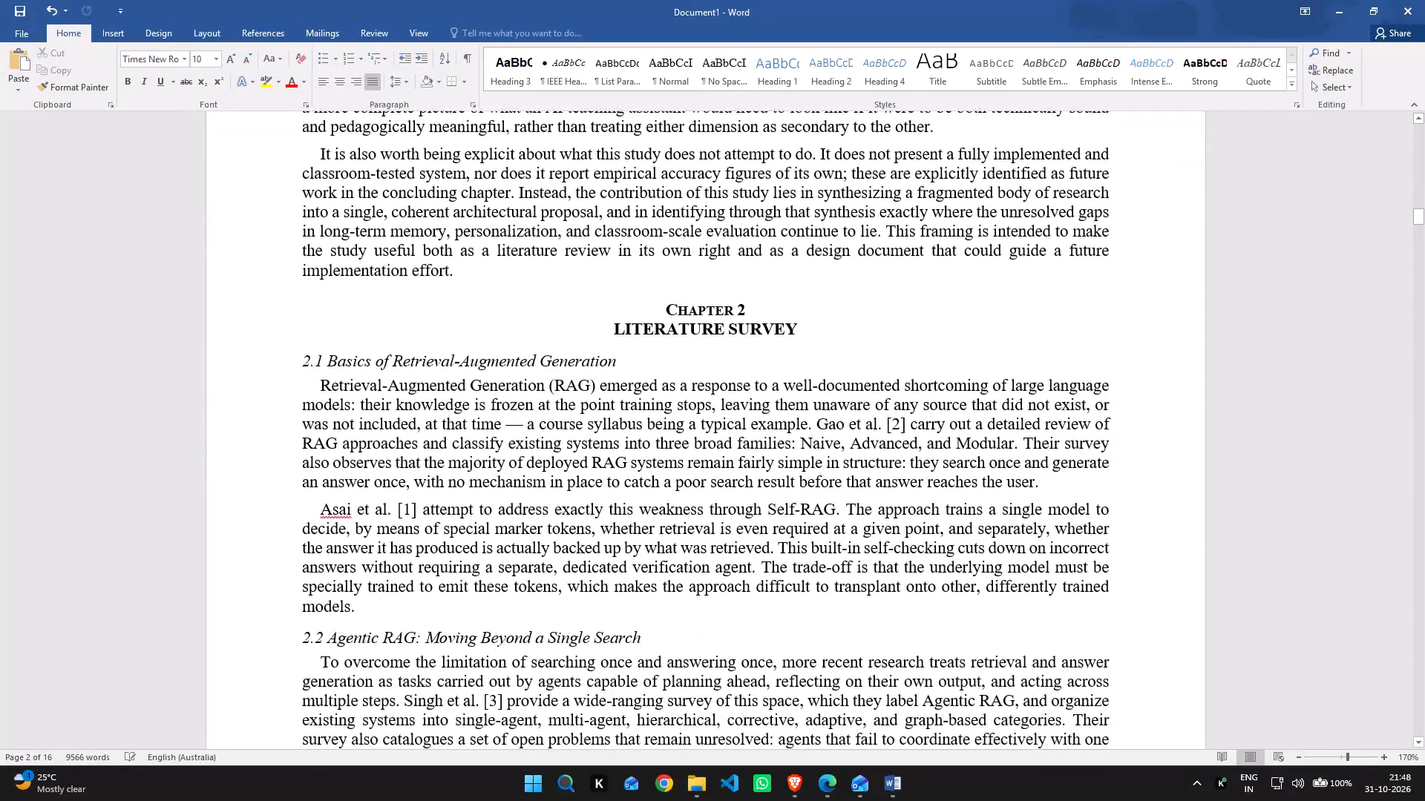
pyautogui.scroll(-2, 770, 526)
pyautogui.doubleClick(522, 299)
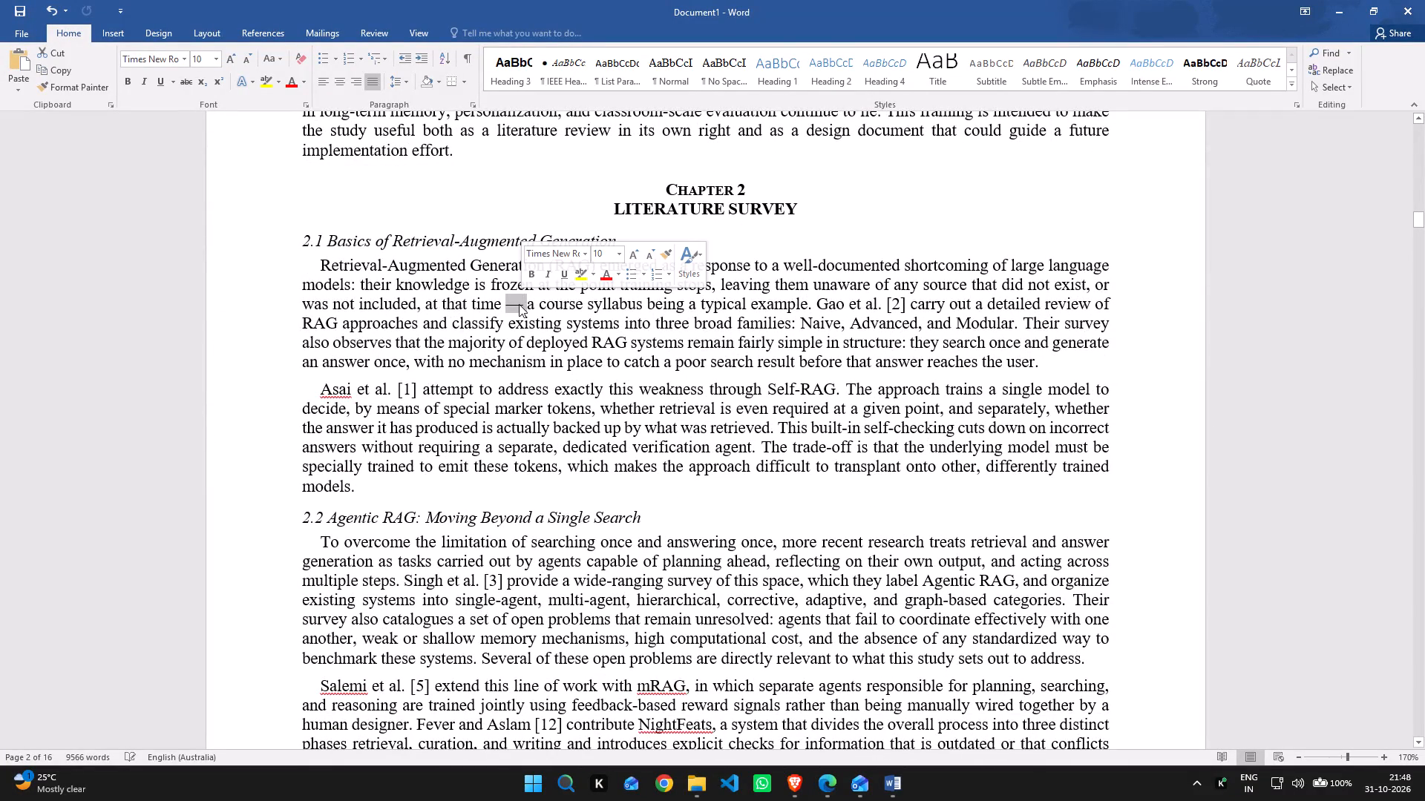
pyautogui.press('BackSpace')
# Proofread the literature survey text from section 2.1 through section 2.5 up to the paragraphs introducing Table 2.1.
pyautogui.scroll(-3, 608, 349)
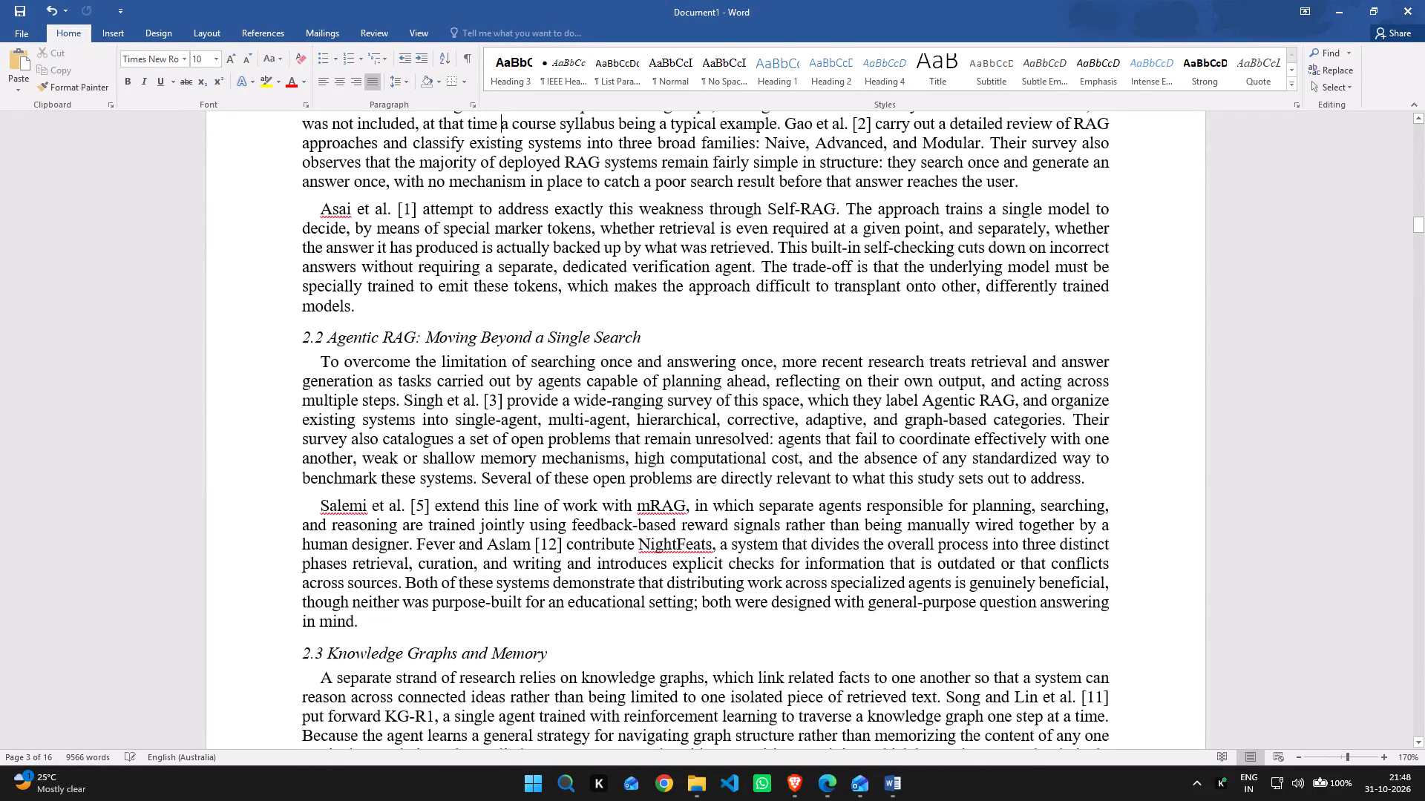
pyautogui.scroll(-4, 668, 426)
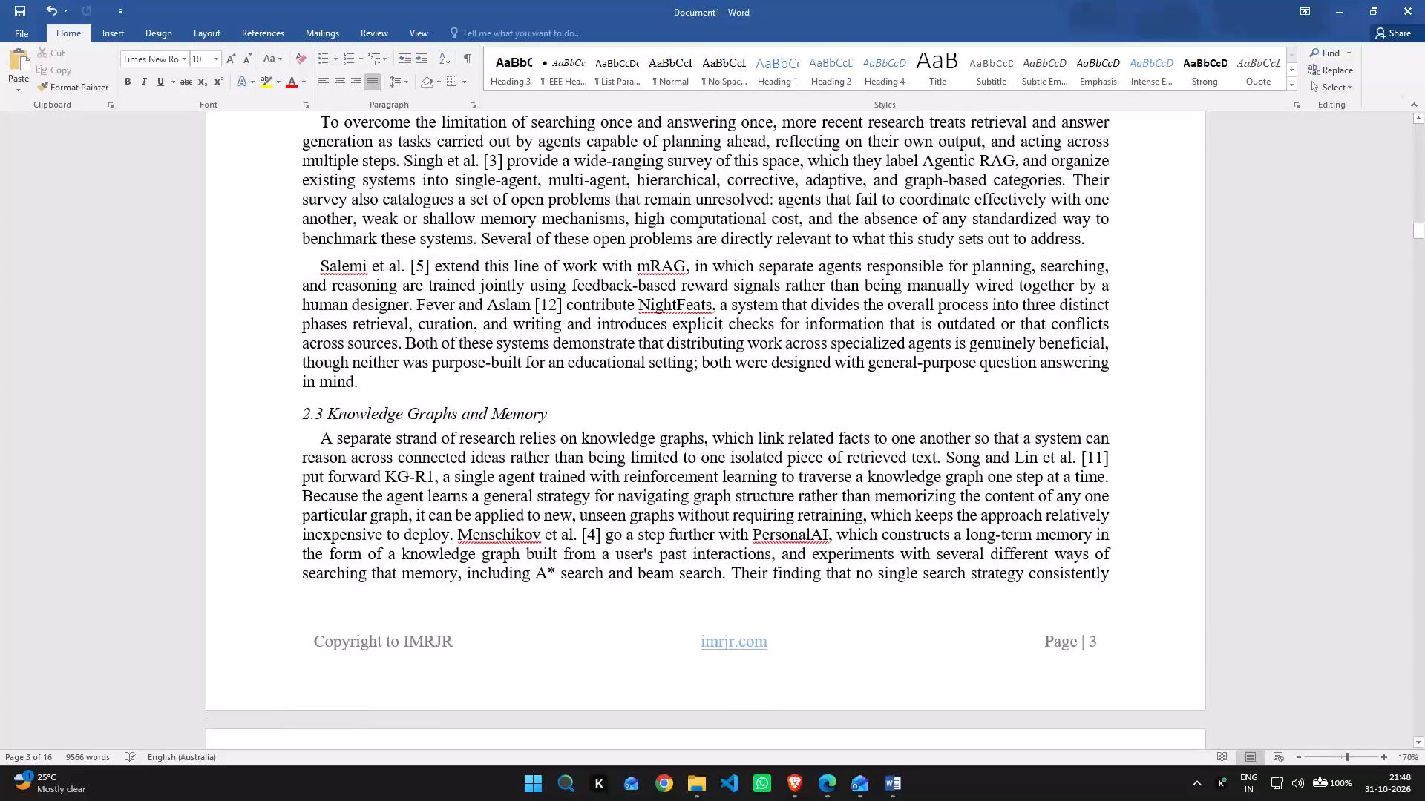
pyautogui.scroll(-3, 670, 427)
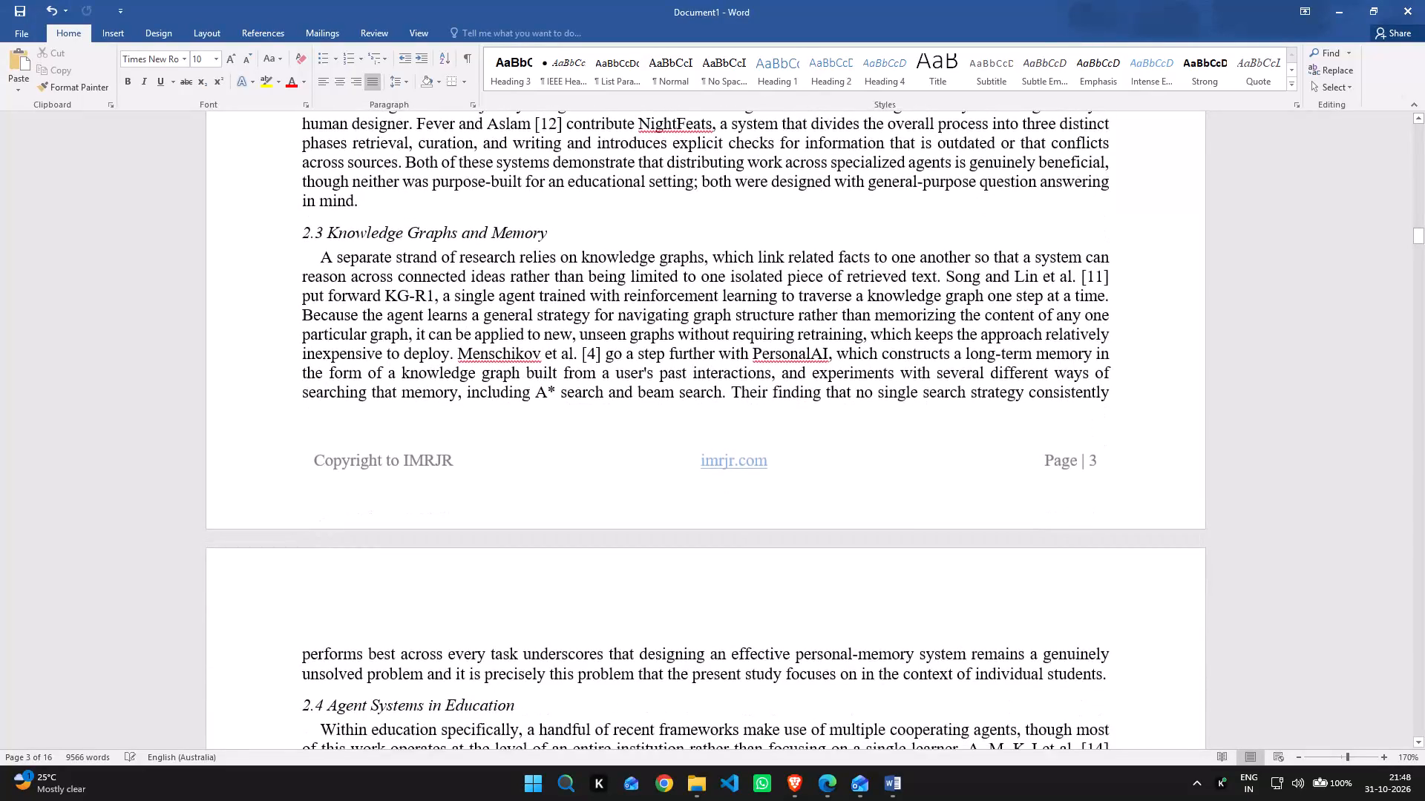
pyautogui.scroll(-7, 671, 427)
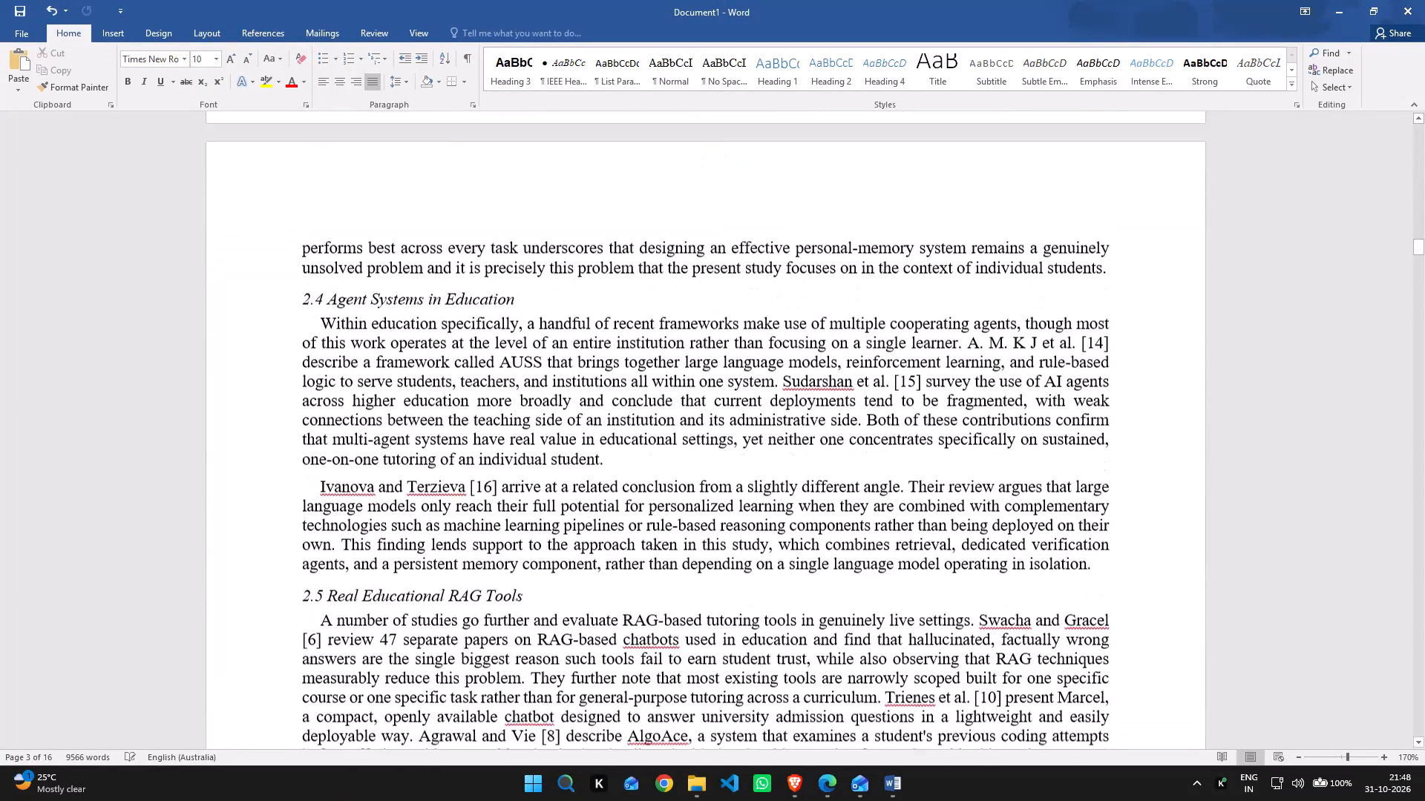
pyautogui.scroll(-2, 671, 427)
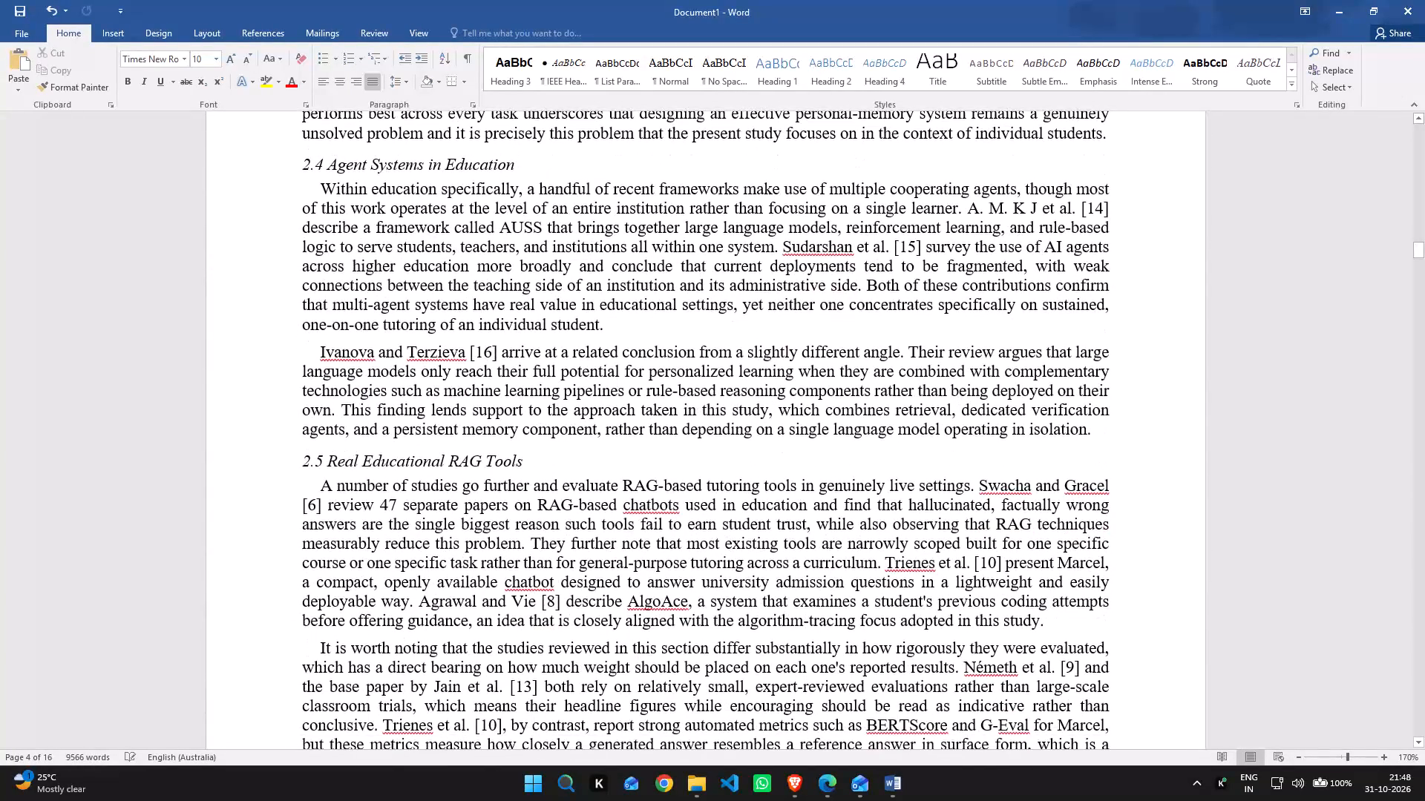
pyautogui.scroll(-7, 670, 427)
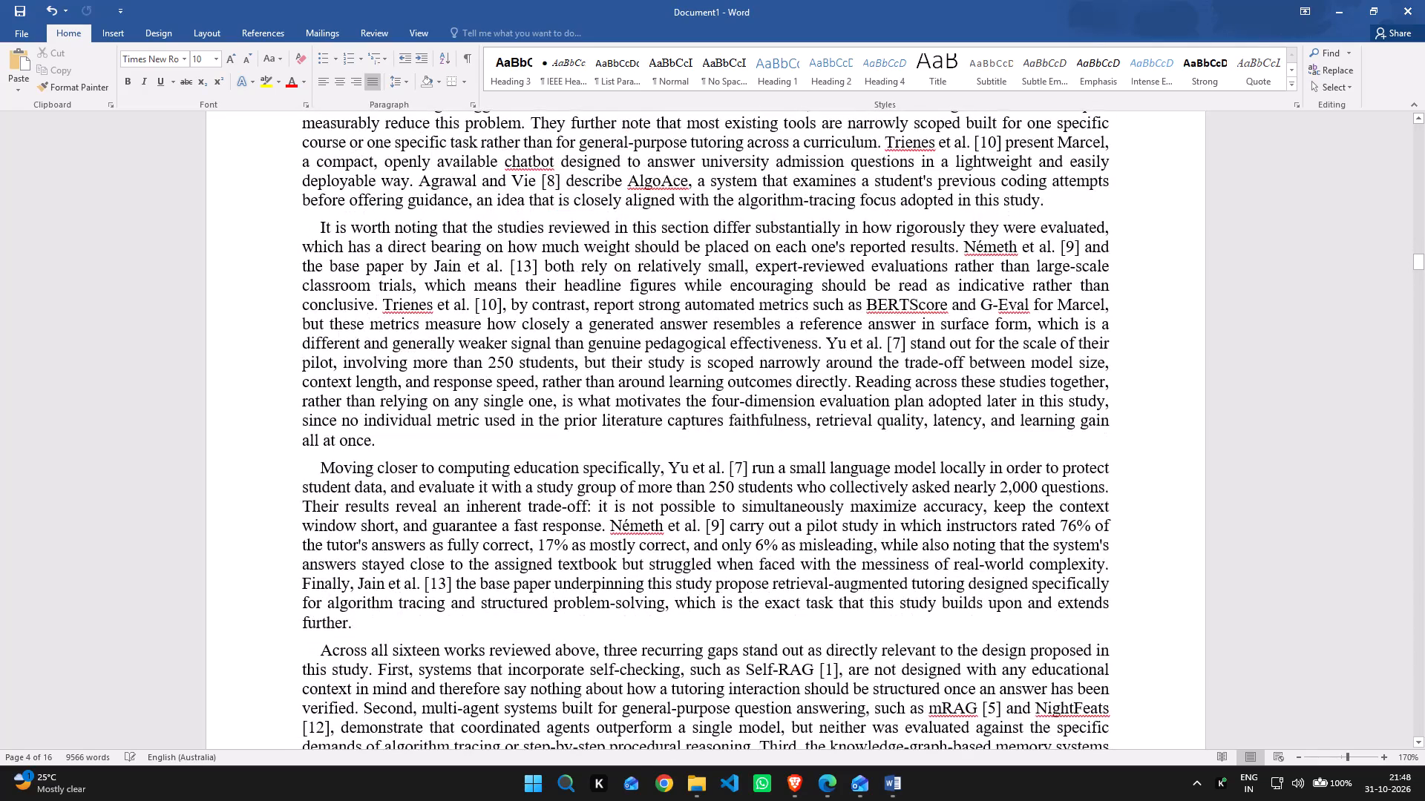
pyautogui.scroll(-3, 670, 428)
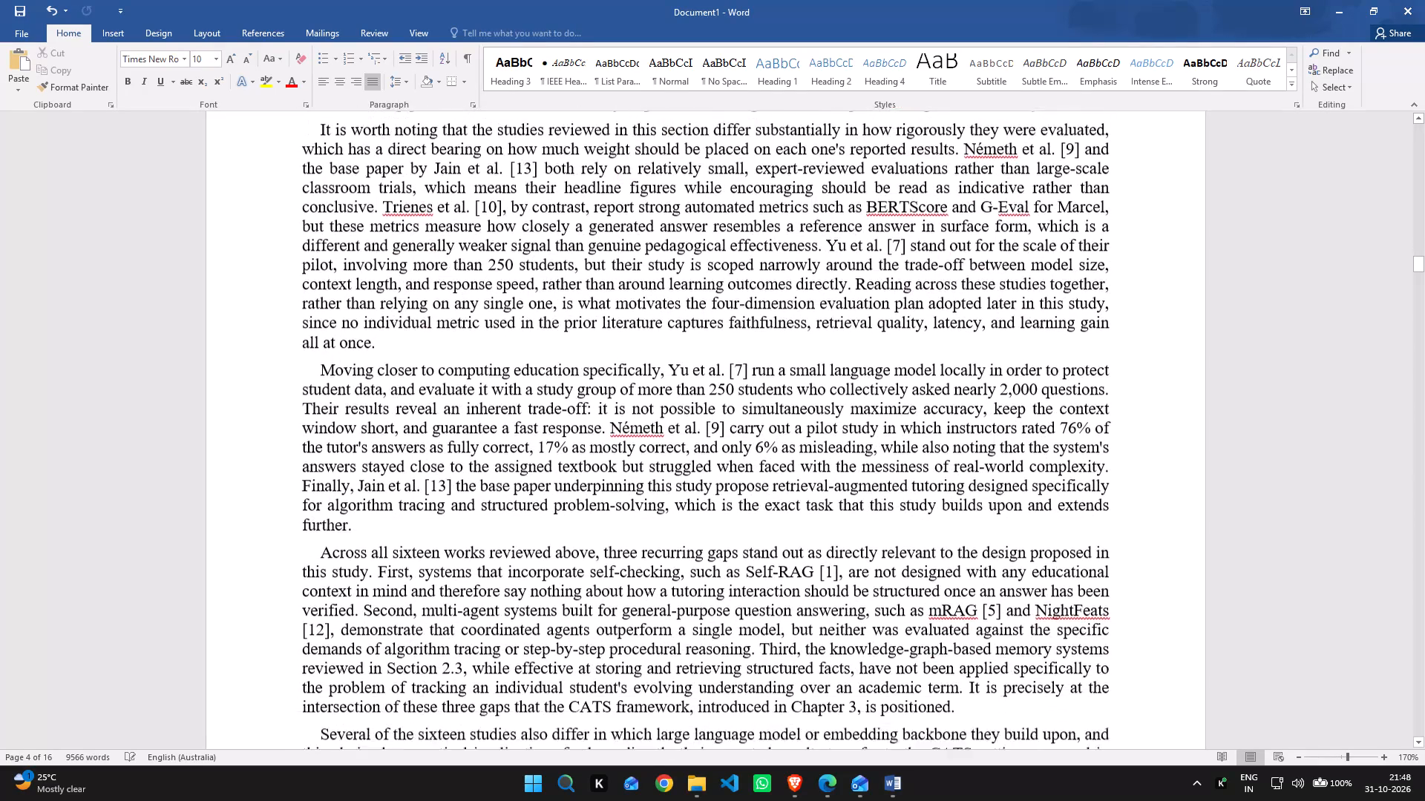
pyautogui.scroll(-2, 670, 428)
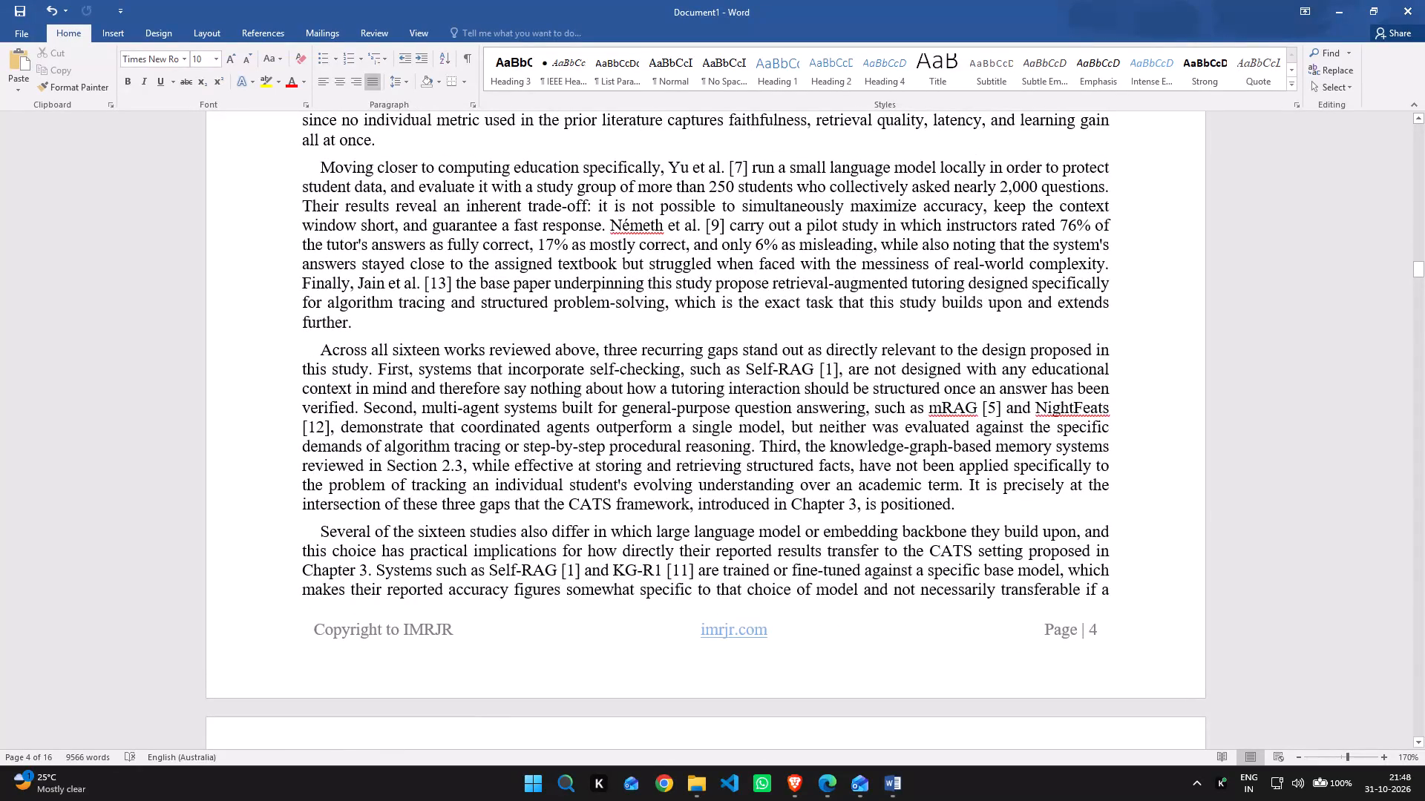
pyautogui.scroll(-5, 695, 426)
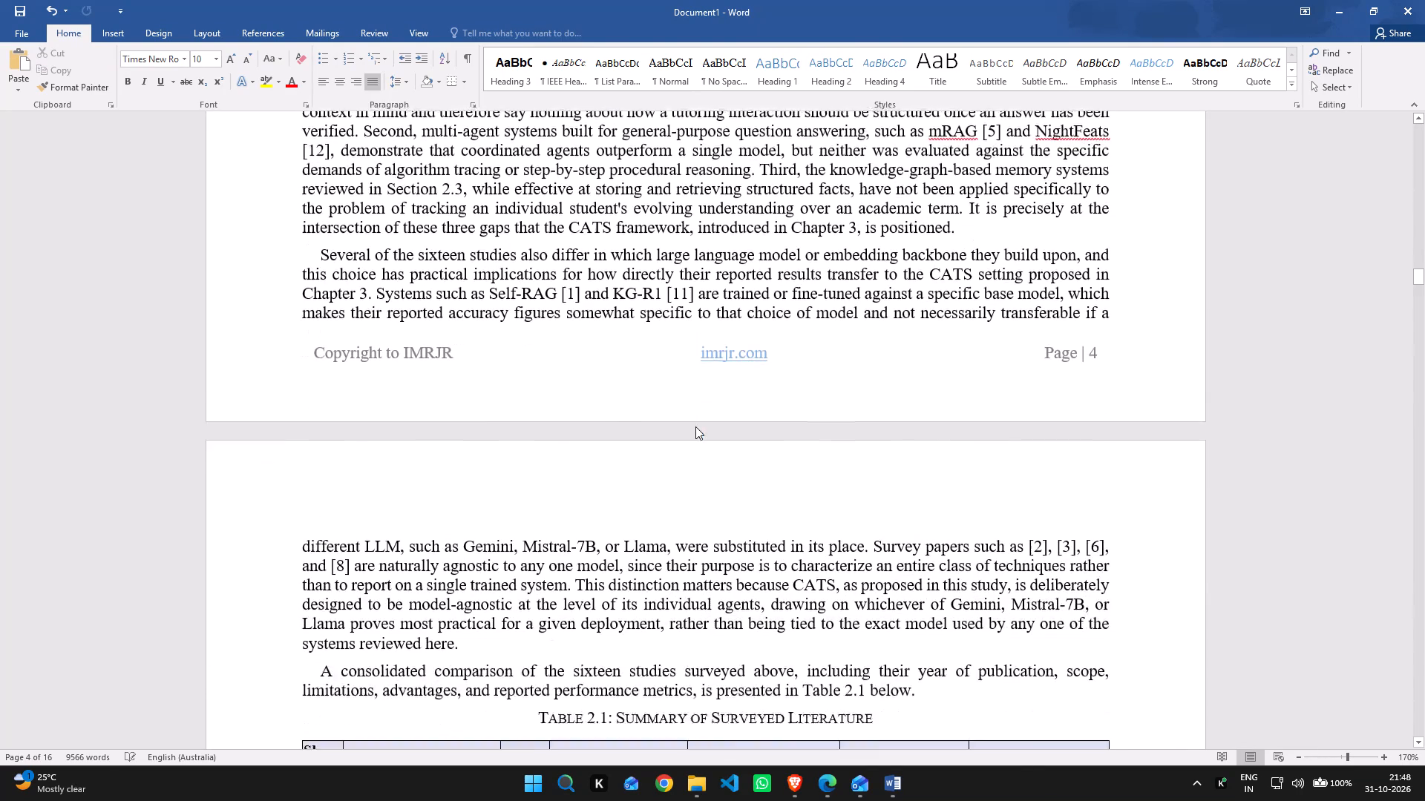
# Examine Table 2.1, Summary of Surveyed Literature, across its pages down to the graphical representation heading.
pyautogui.scroll(-4, 695, 426)
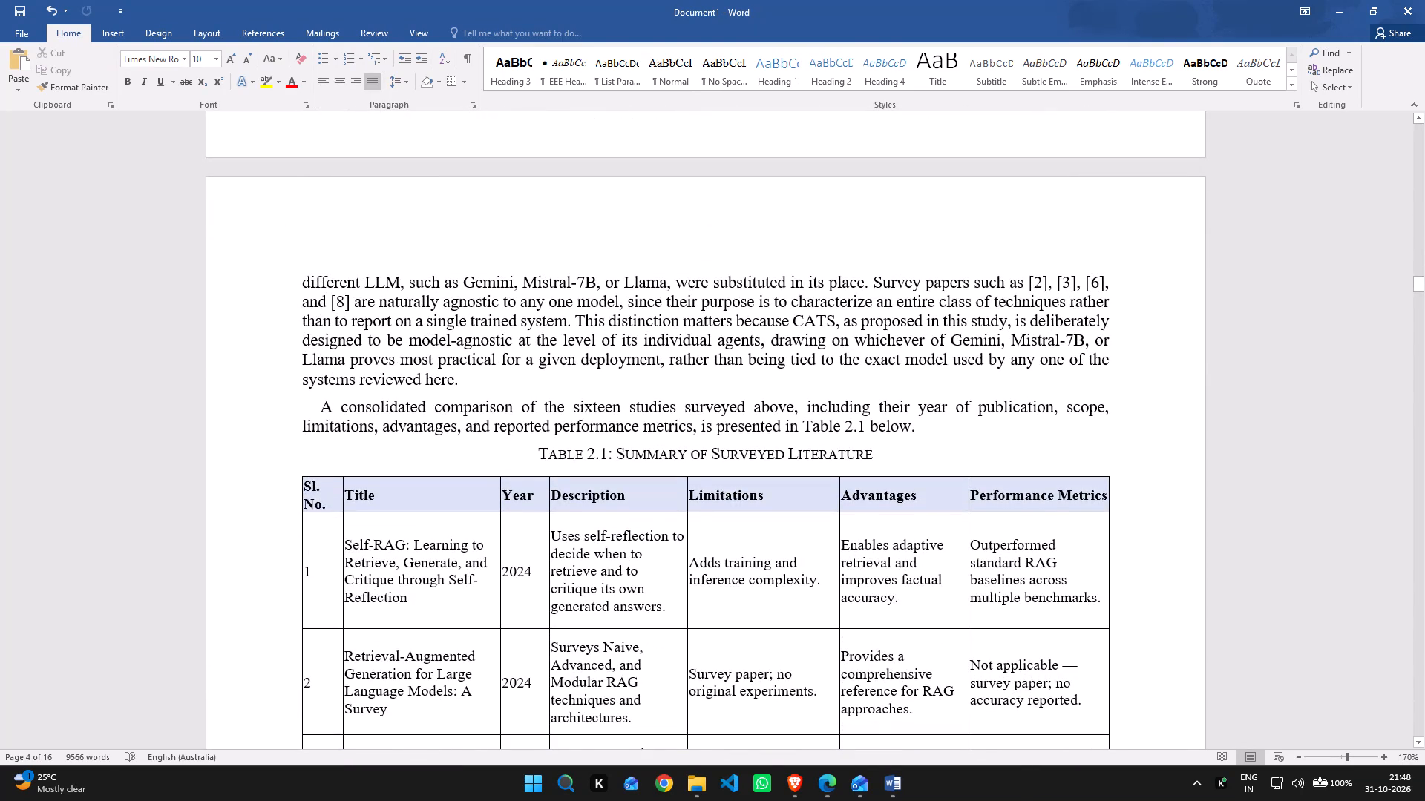
pyautogui.scroll(-12, 695, 431)
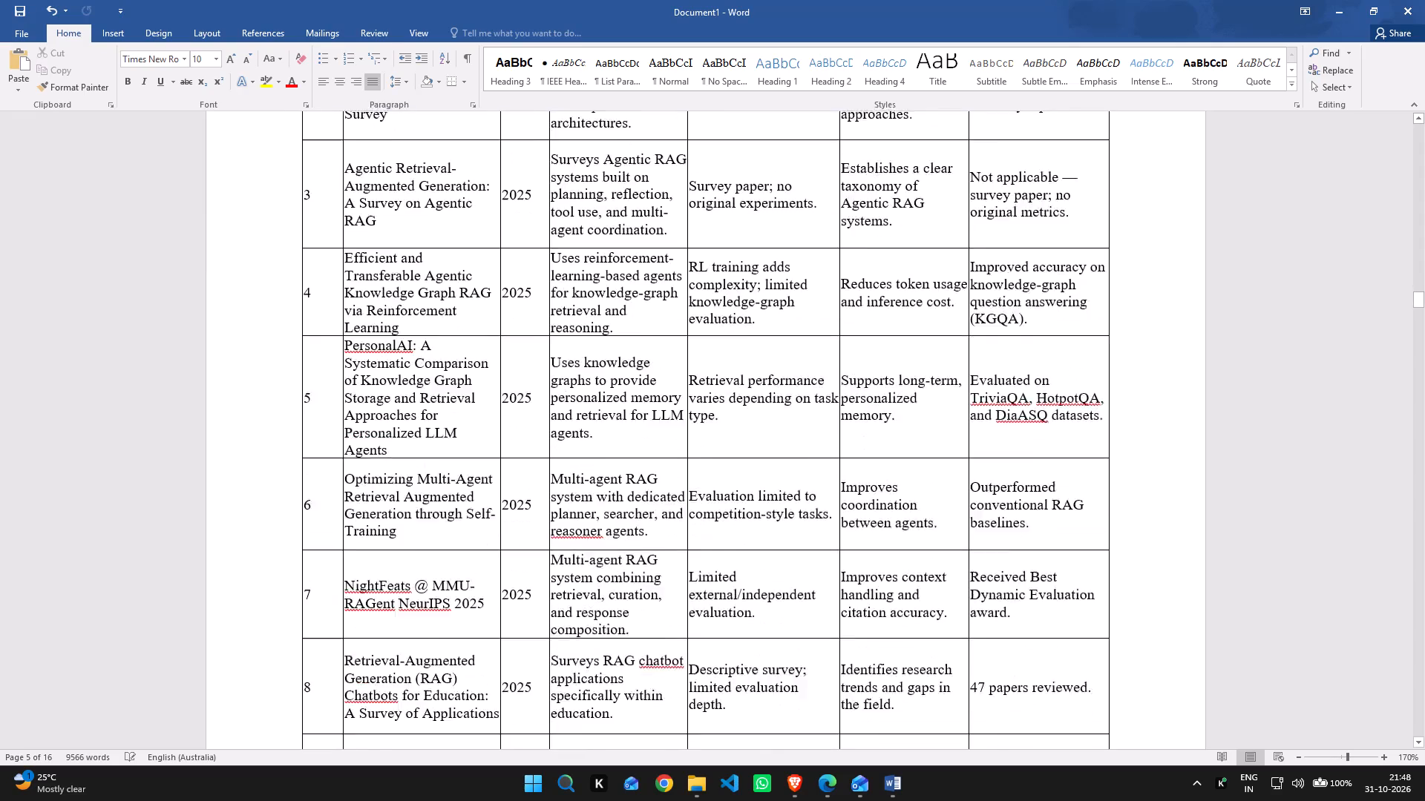
pyautogui.scroll(-9, 695, 431)
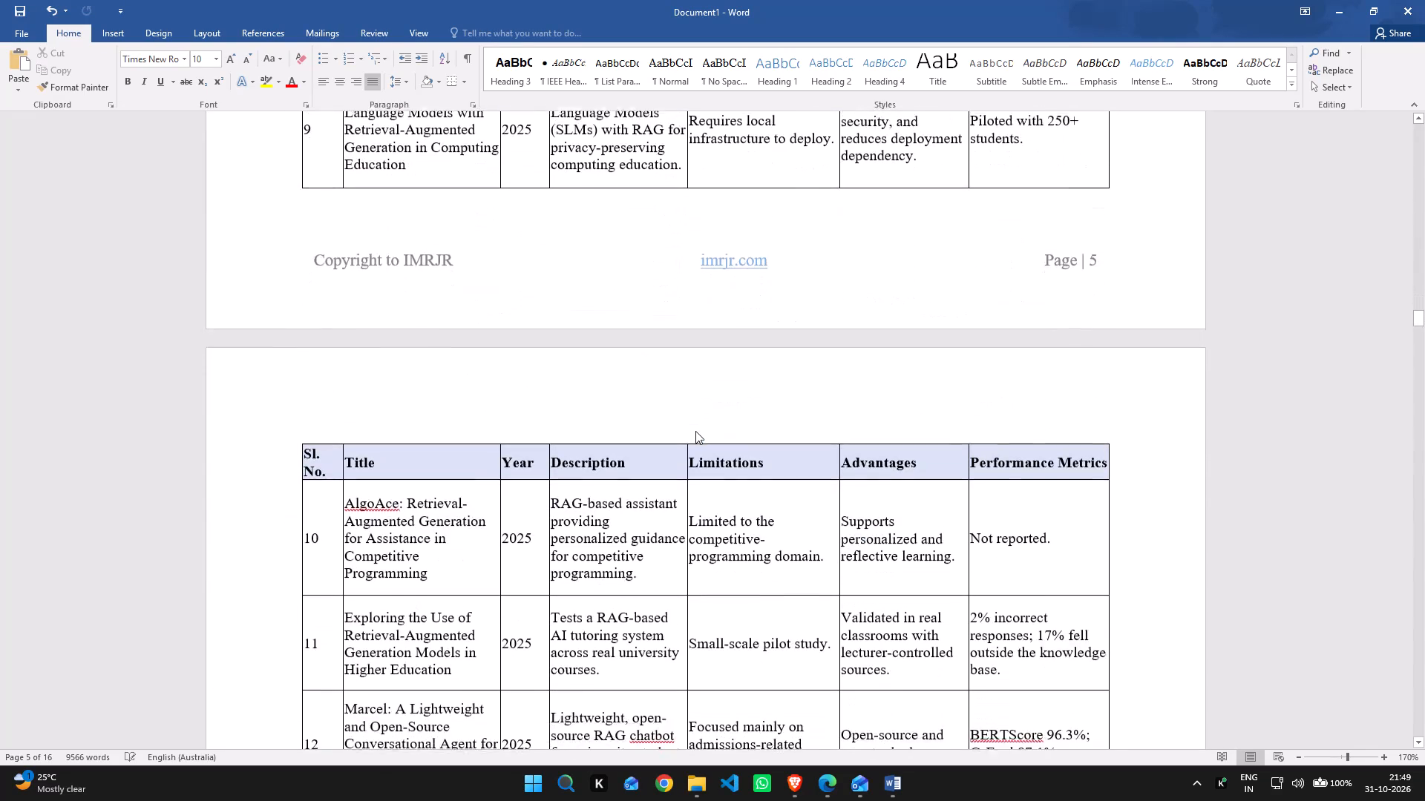
pyautogui.scroll(-18, 695, 431)
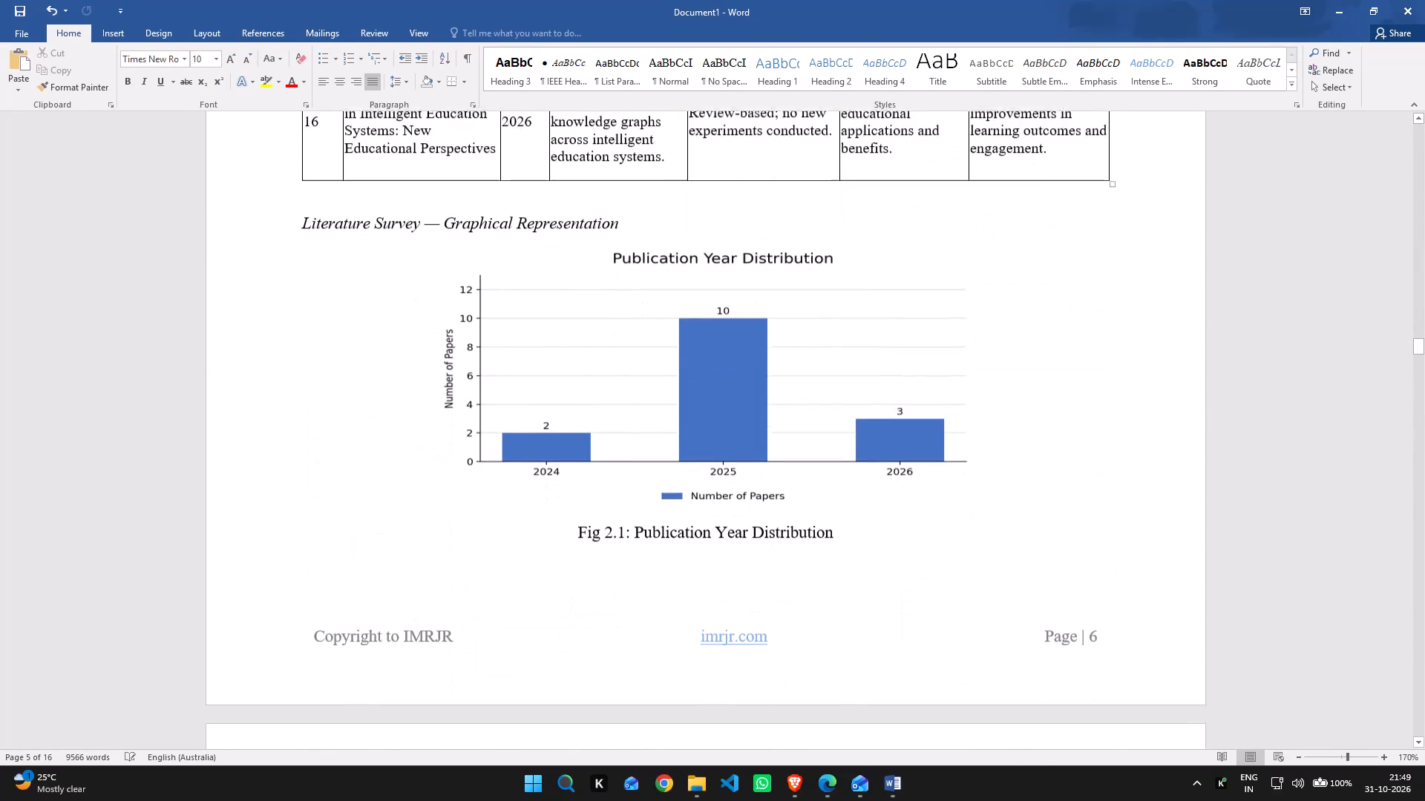
# Review the placement of Figures 2.1 to 2.3 and the start of Chapter 3 at a smaller zoom.
pyautogui.keyDown('ctrl'); pyautogui.scroll(-4, 695, 435); pyautogui.keyUp('ctrl')
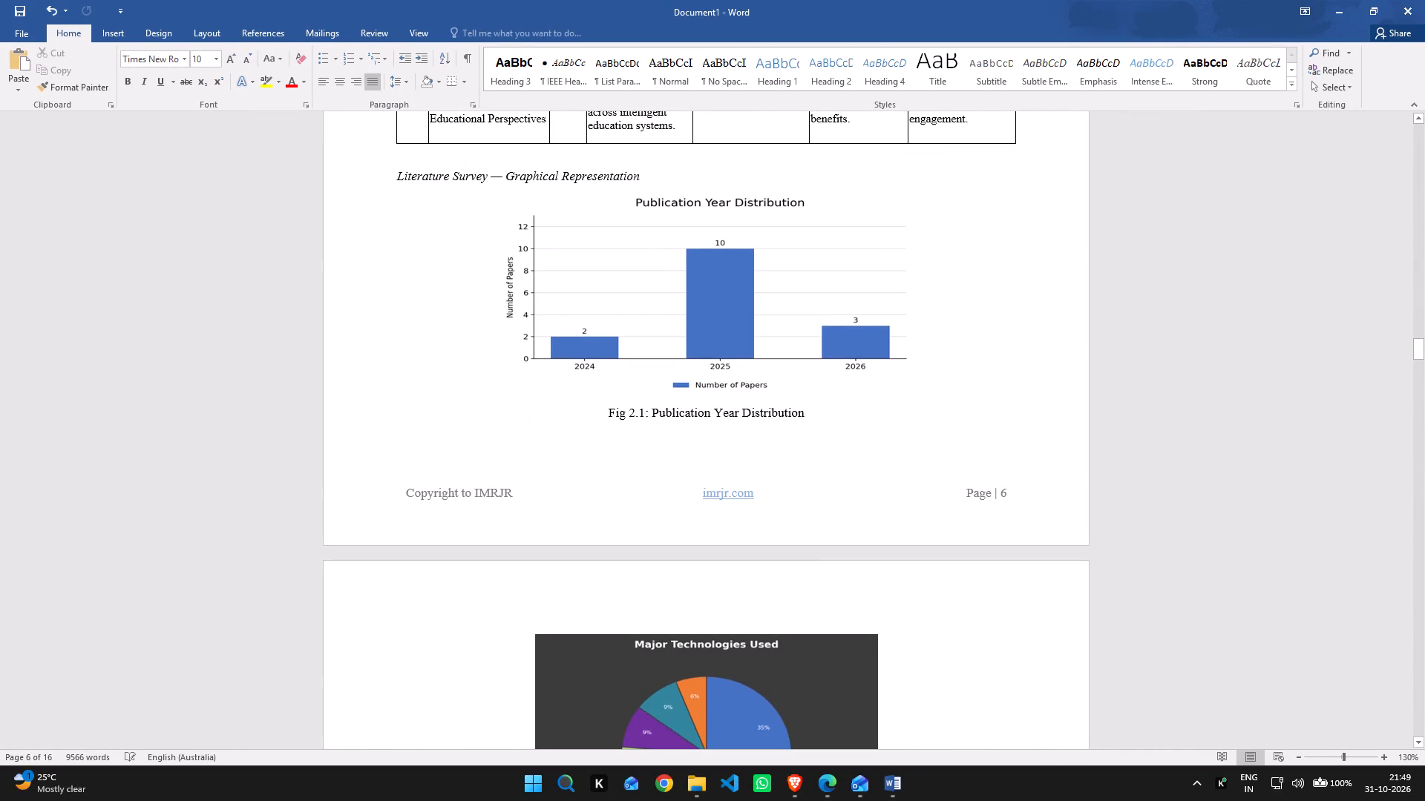
pyautogui.scroll(-3, 695, 435)
pyautogui.scroll(2, 695, 435)
pyautogui.scroll(-3, 695, 435)
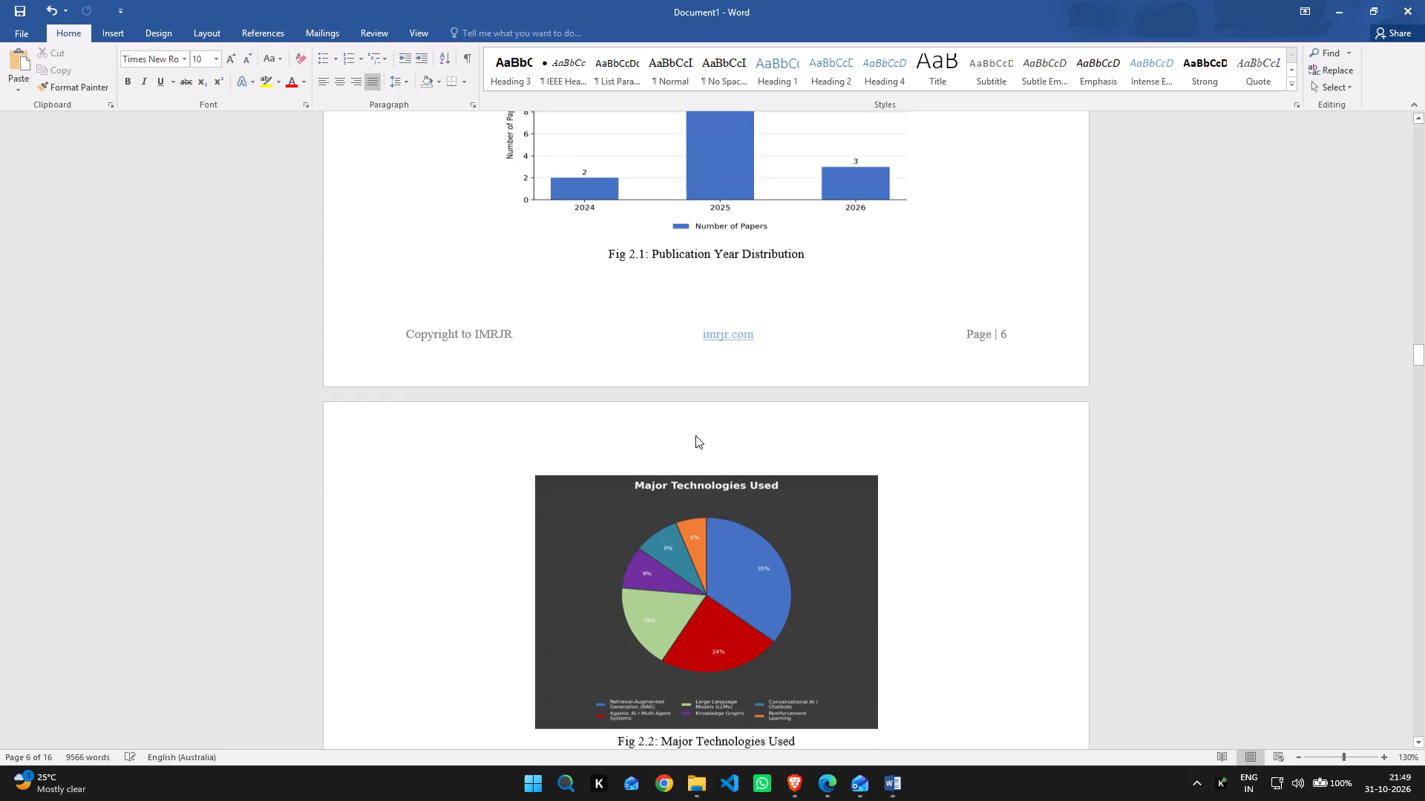
pyautogui.scroll(7, 695, 435)
pyautogui.scroll(-6, 698, 439)
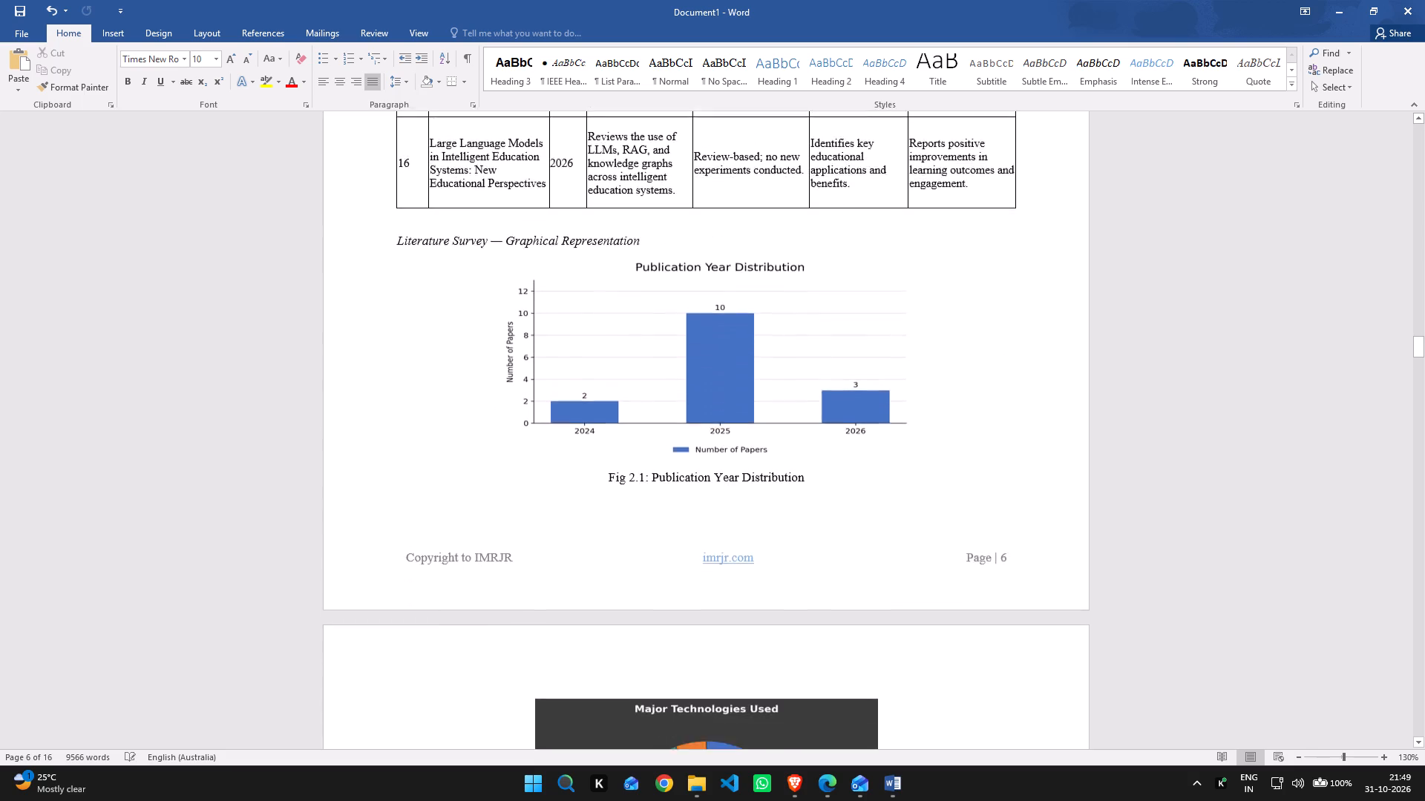
pyautogui.scroll(-17, 698, 440)
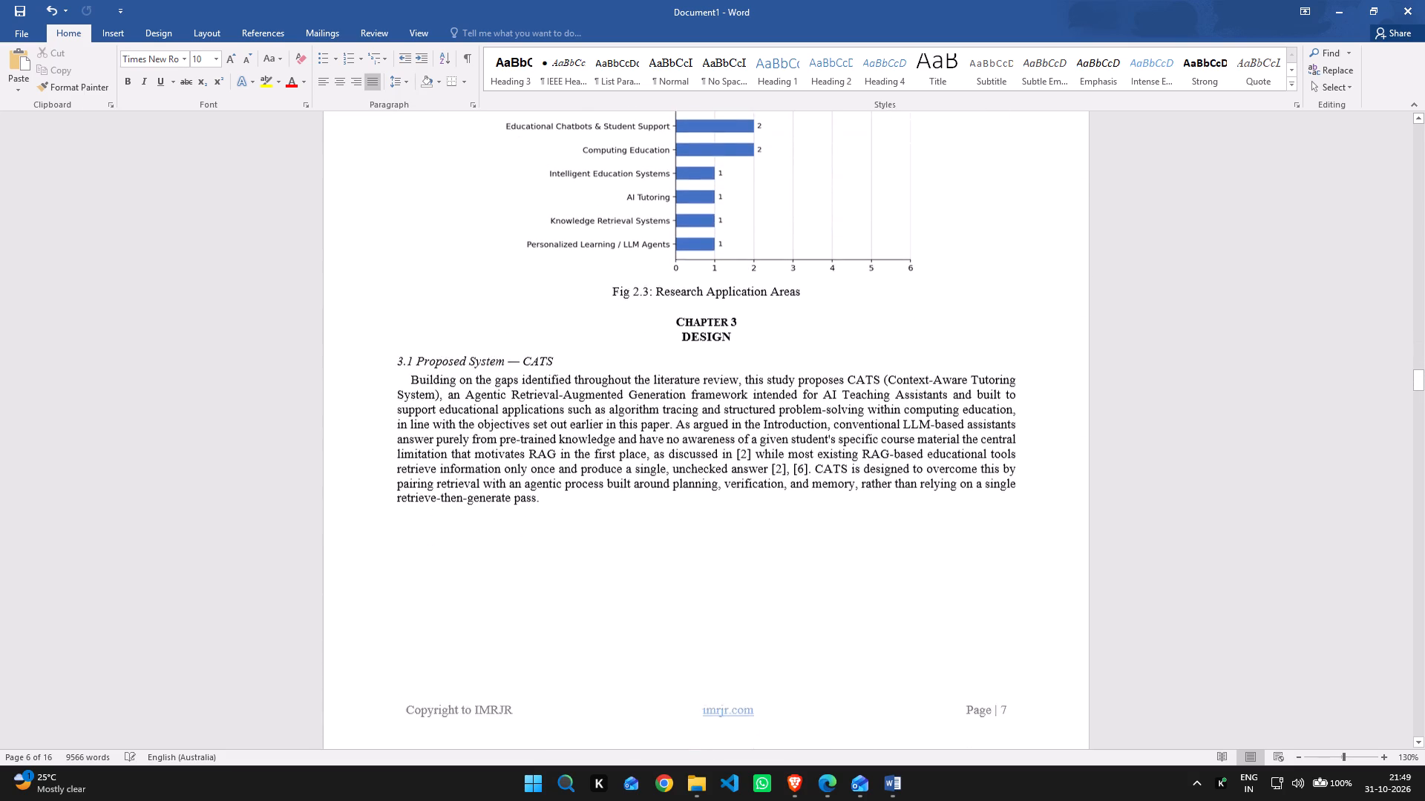
# Review the Chapter 3 design pages, from the CATS architecture figure through section 3.4 on agent roles.
pyautogui.scroll(-17, 700, 441)
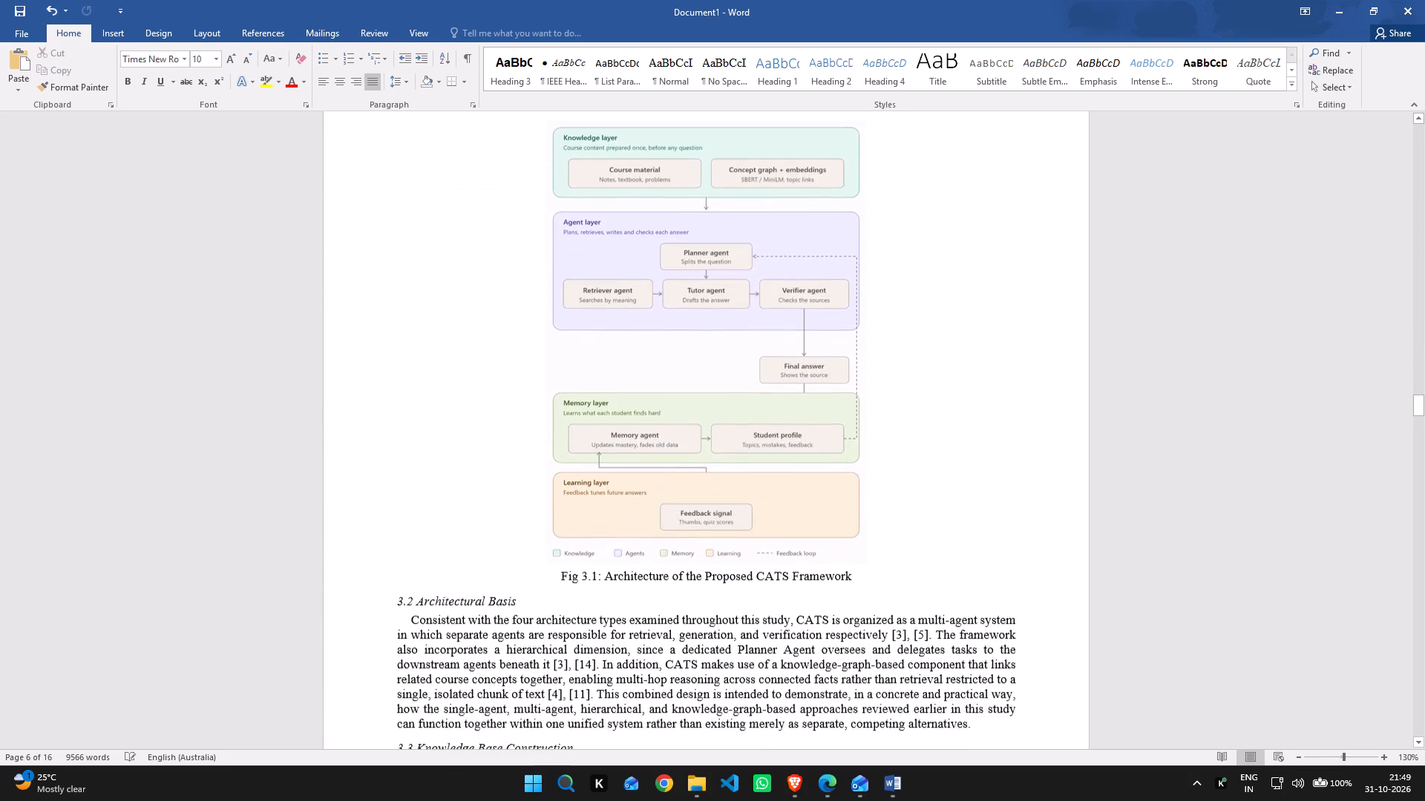
pyautogui.scroll(-14, 700, 442)
# Go back to the end of the literature survey and recheck Table 2.1, the figures and Chapter 3 up to section 3.4.
pyautogui.scroll(4, 701, 444)
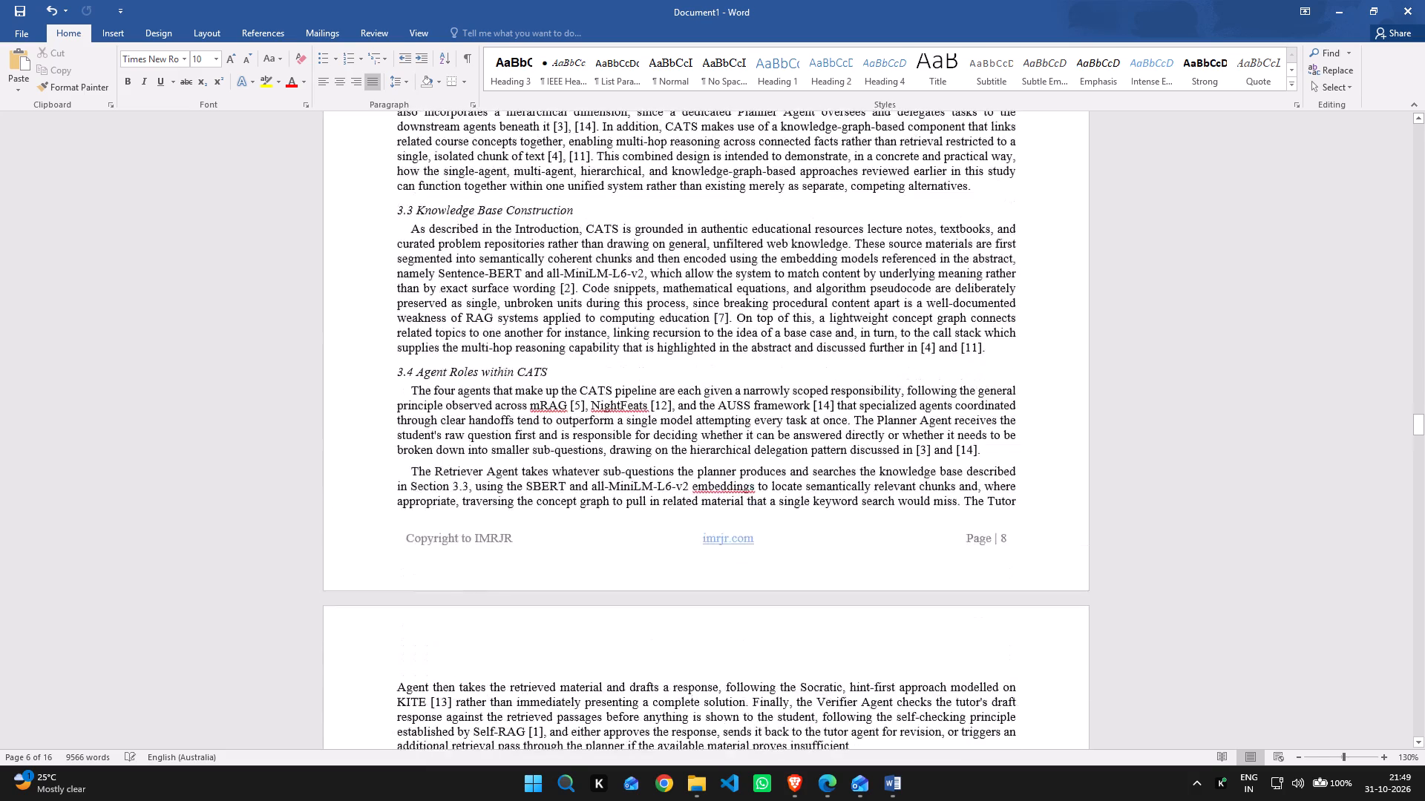
pyautogui.scroll(20, 701, 444)
pyautogui.scroll(4, 701, 444)
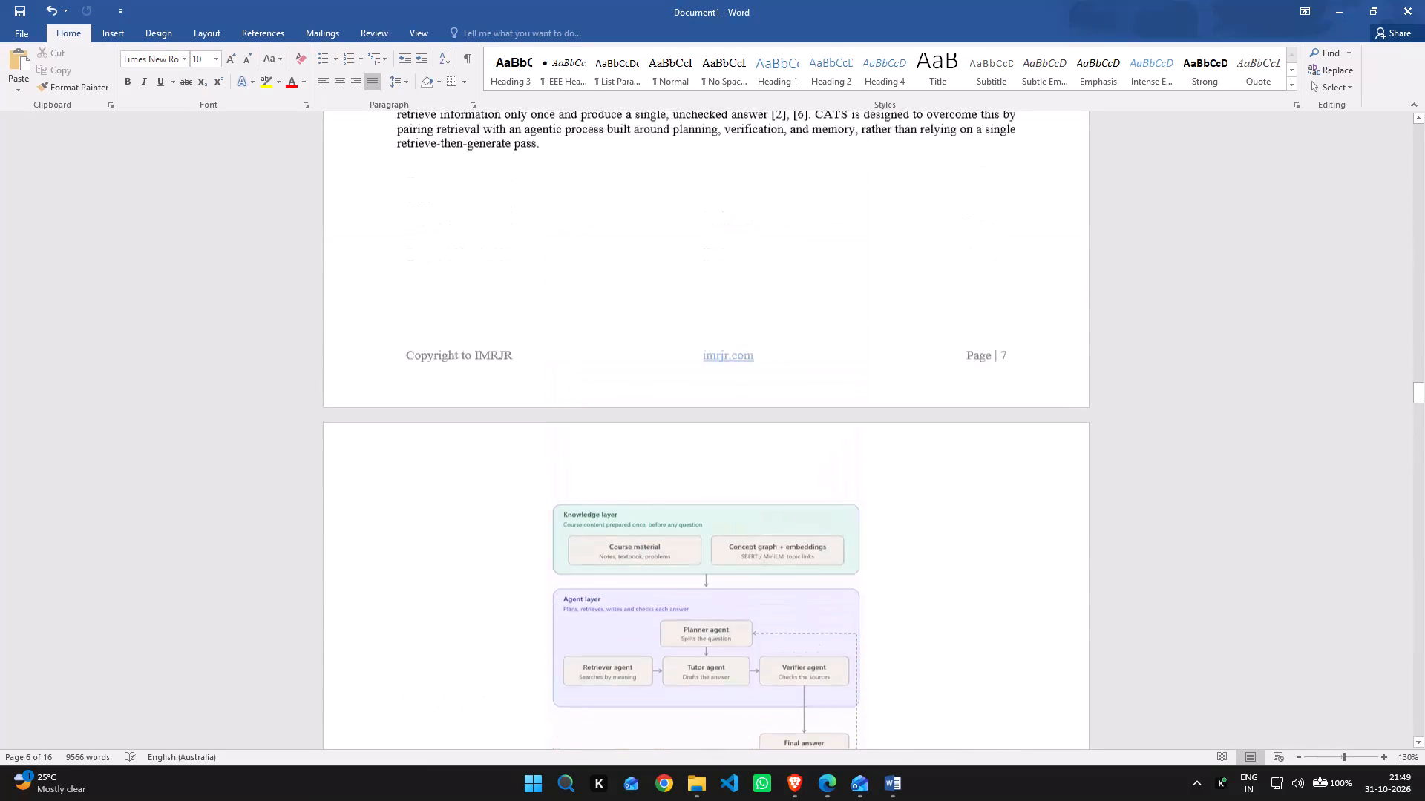
pyautogui.scroll(20, 703, 442)
pyautogui.scroll(20, 703, 442)
pyautogui.scroll(8, 703, 442)
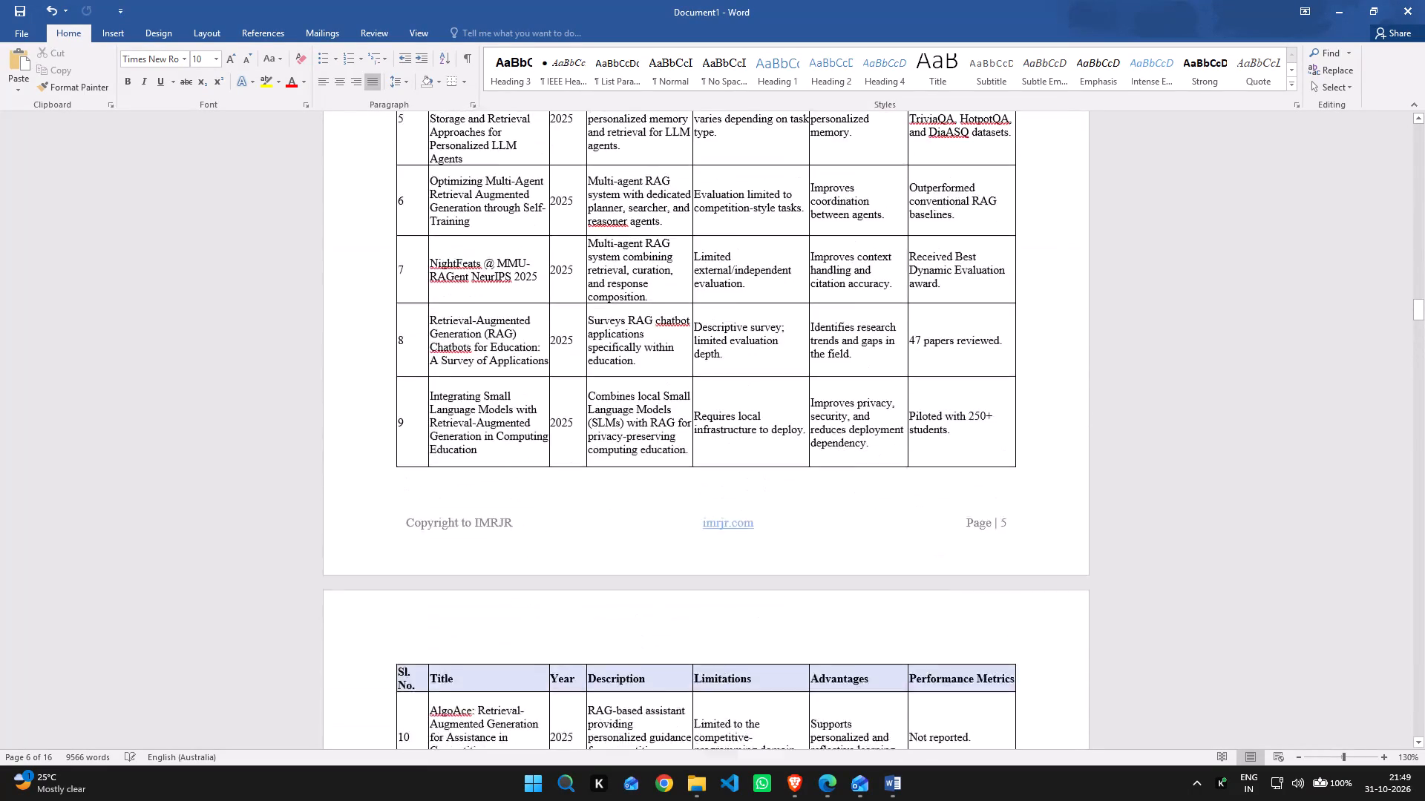
pyautogui.scroll(20, 696, 442)
pyautogui.scroll(1, 696, 442)
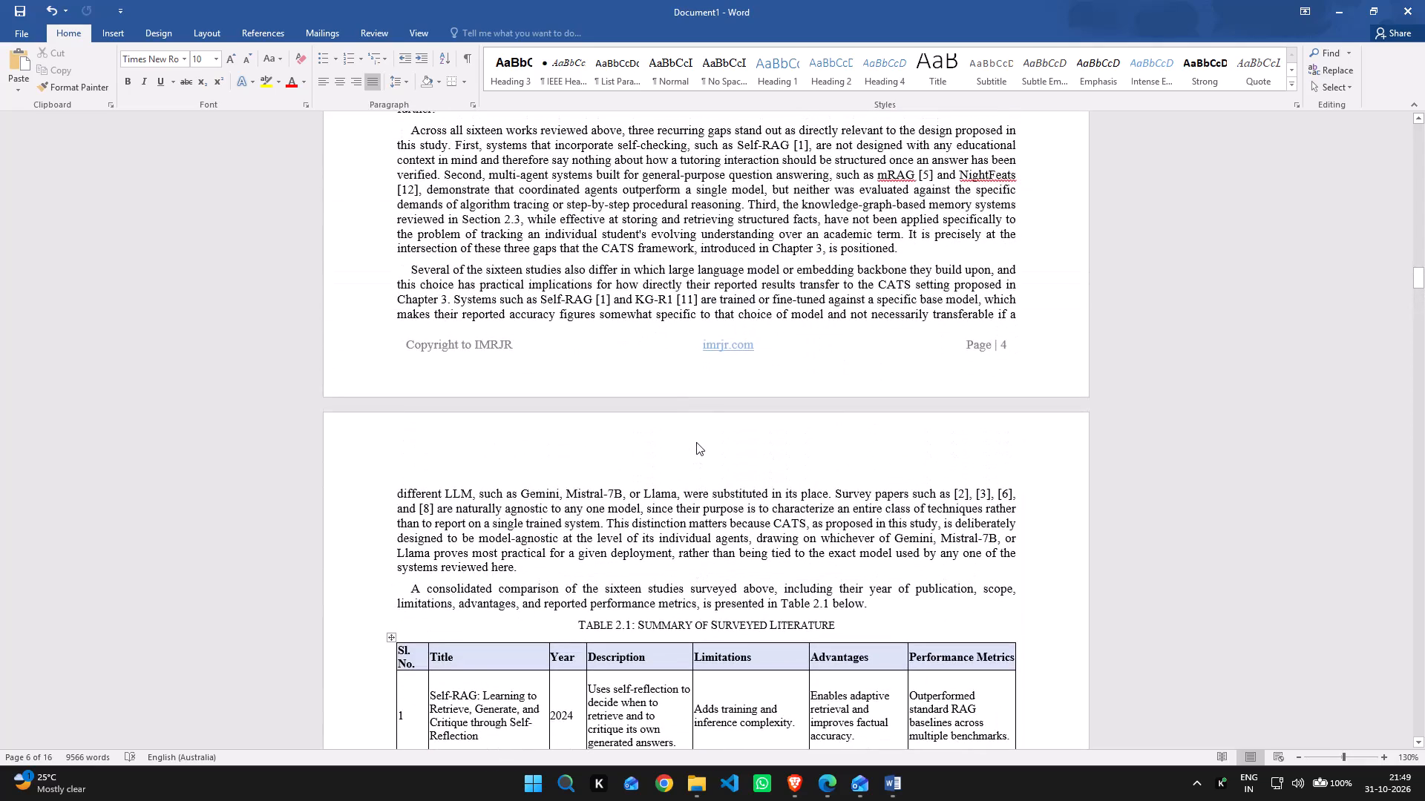
pyautogui.scroll(4, 696, 442)
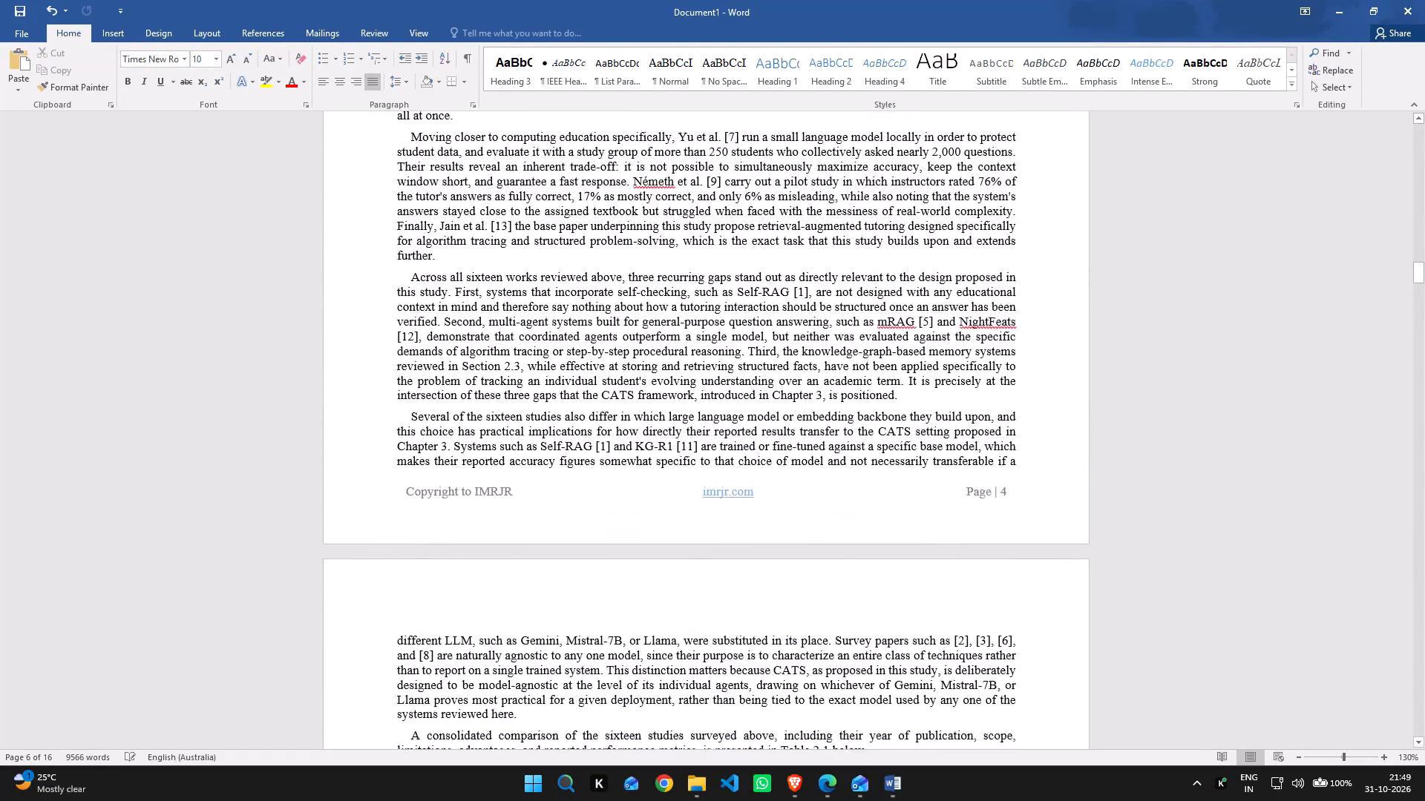
pyautogui.scroll(4, 696, 442)
pyautogui.scroll(-17, 696, 445)
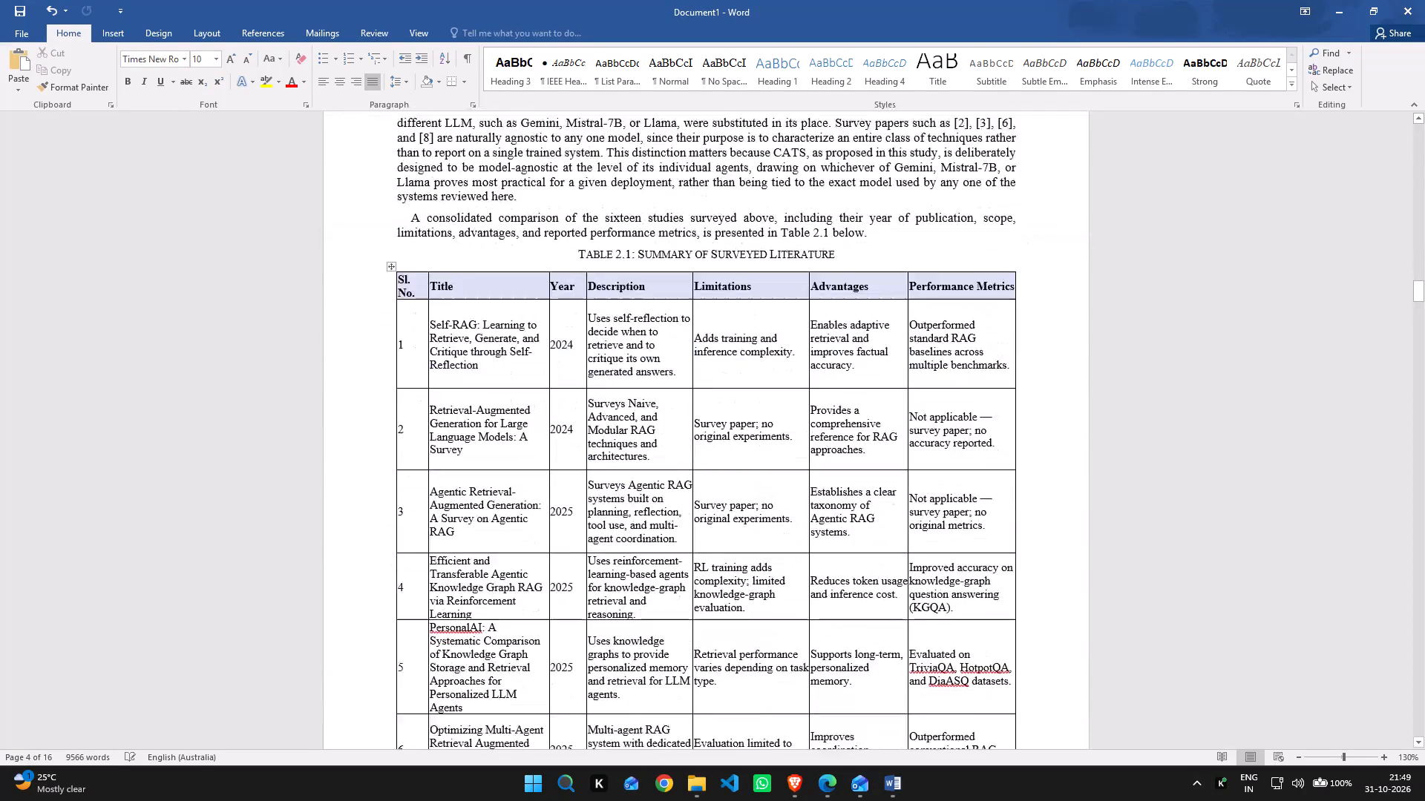
pyautogui.scroll(-20, 697, 448)
pyautogui.scroll(-15, 697, 448)
pyautogui.scroll(-6, 697, 451)
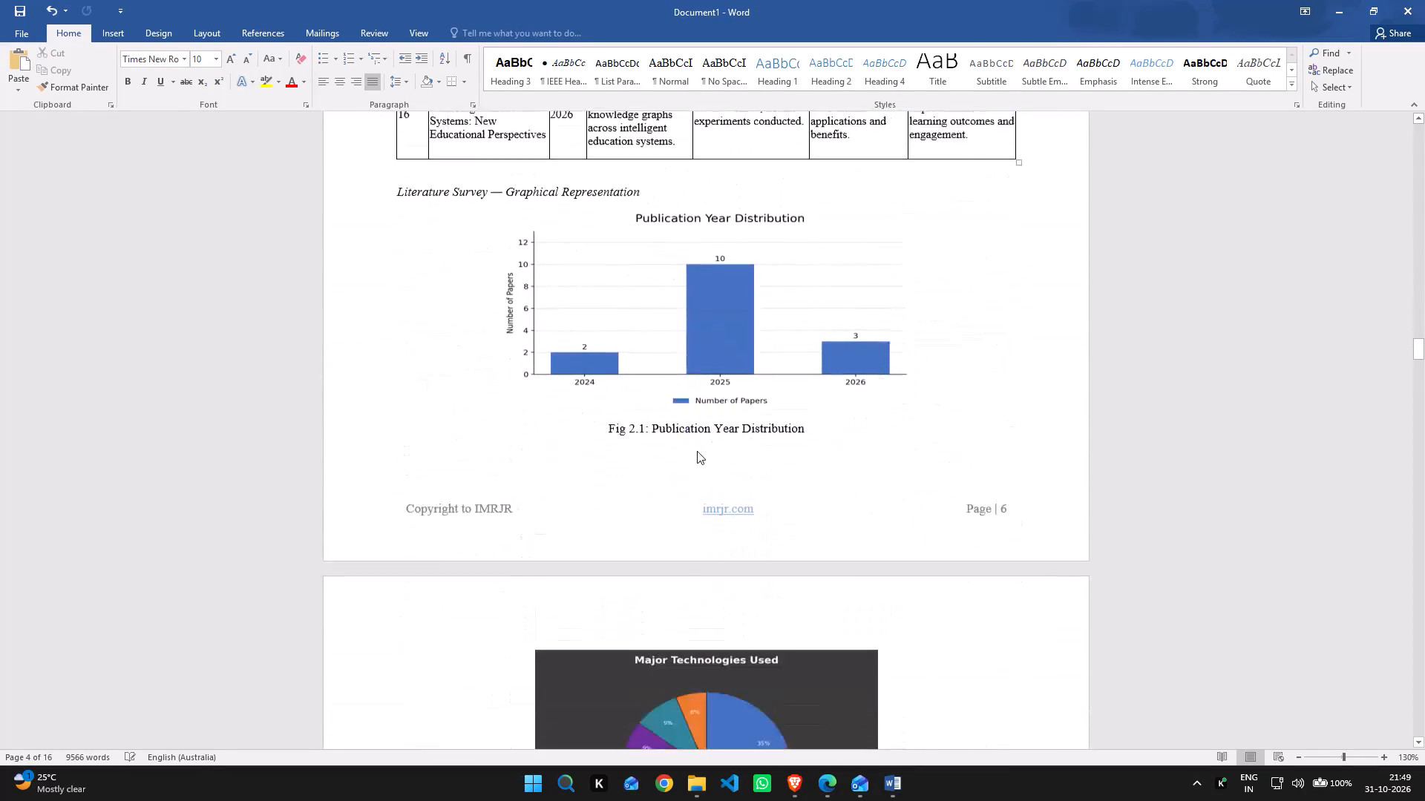
pyautogui.scroll(-16, 697, 451)
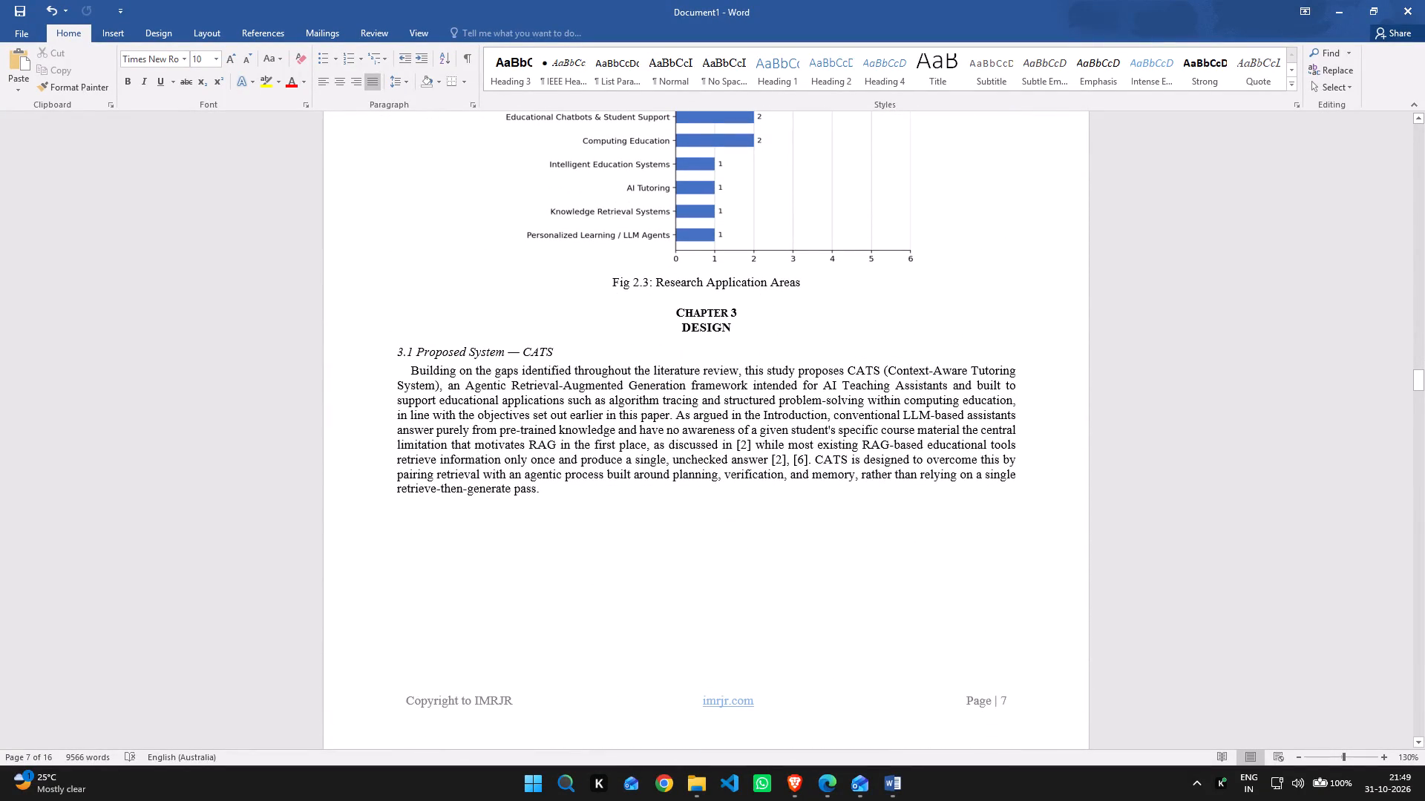
pyautogui.scroll(-16, 698, 458)
pyautogui.scroll(-6, 704, 493)
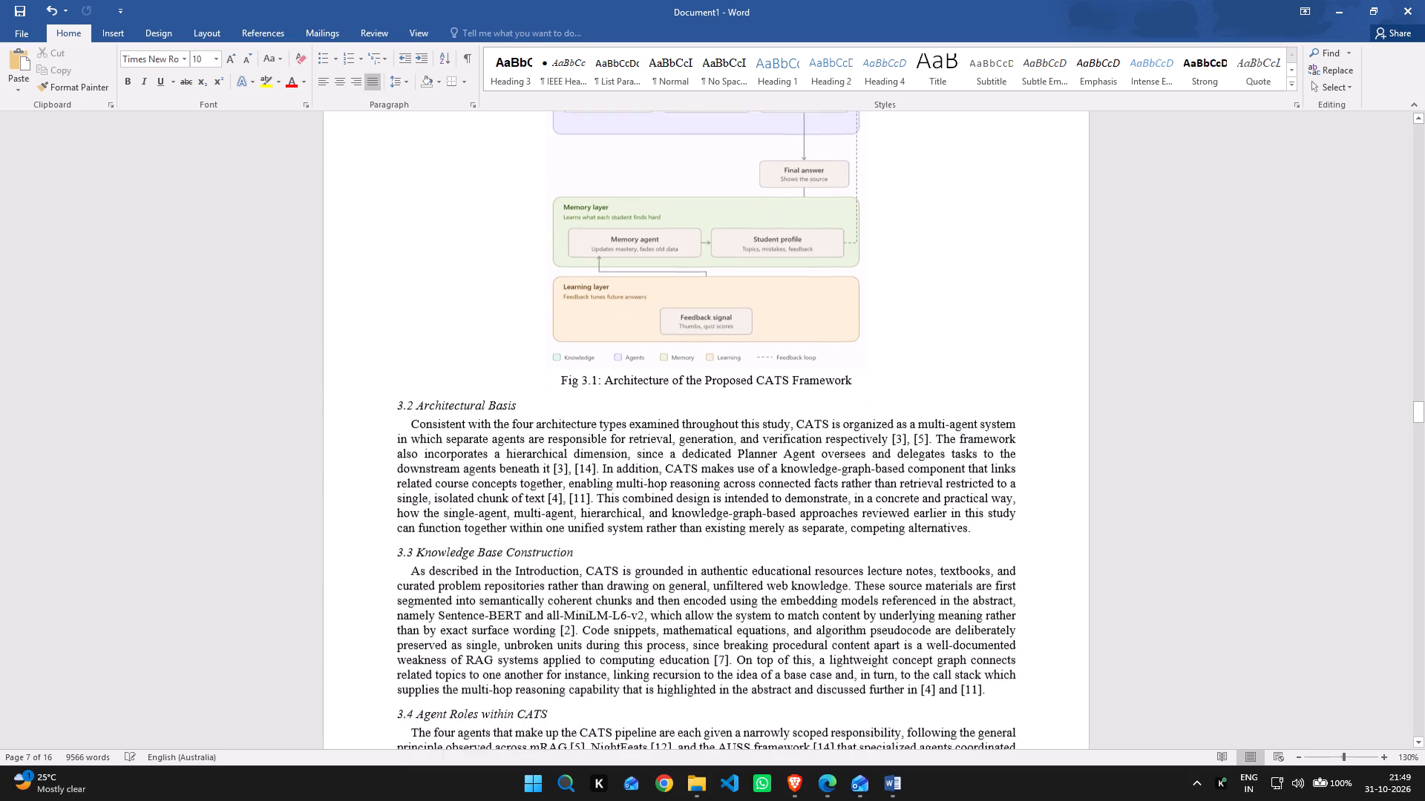
pyautogui.scroll(-3, 704, 493)
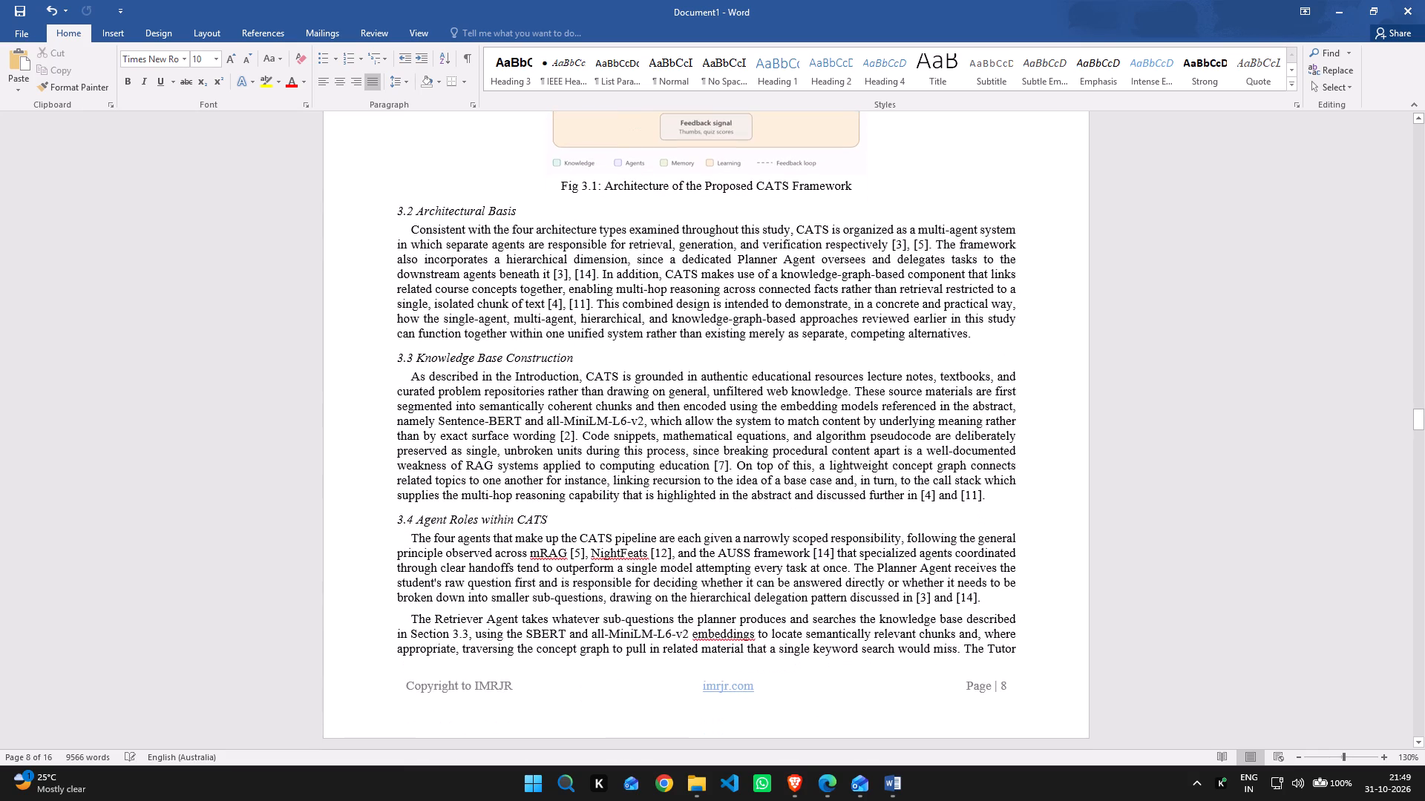
pyautogui.scroll(-1, 696, 484)
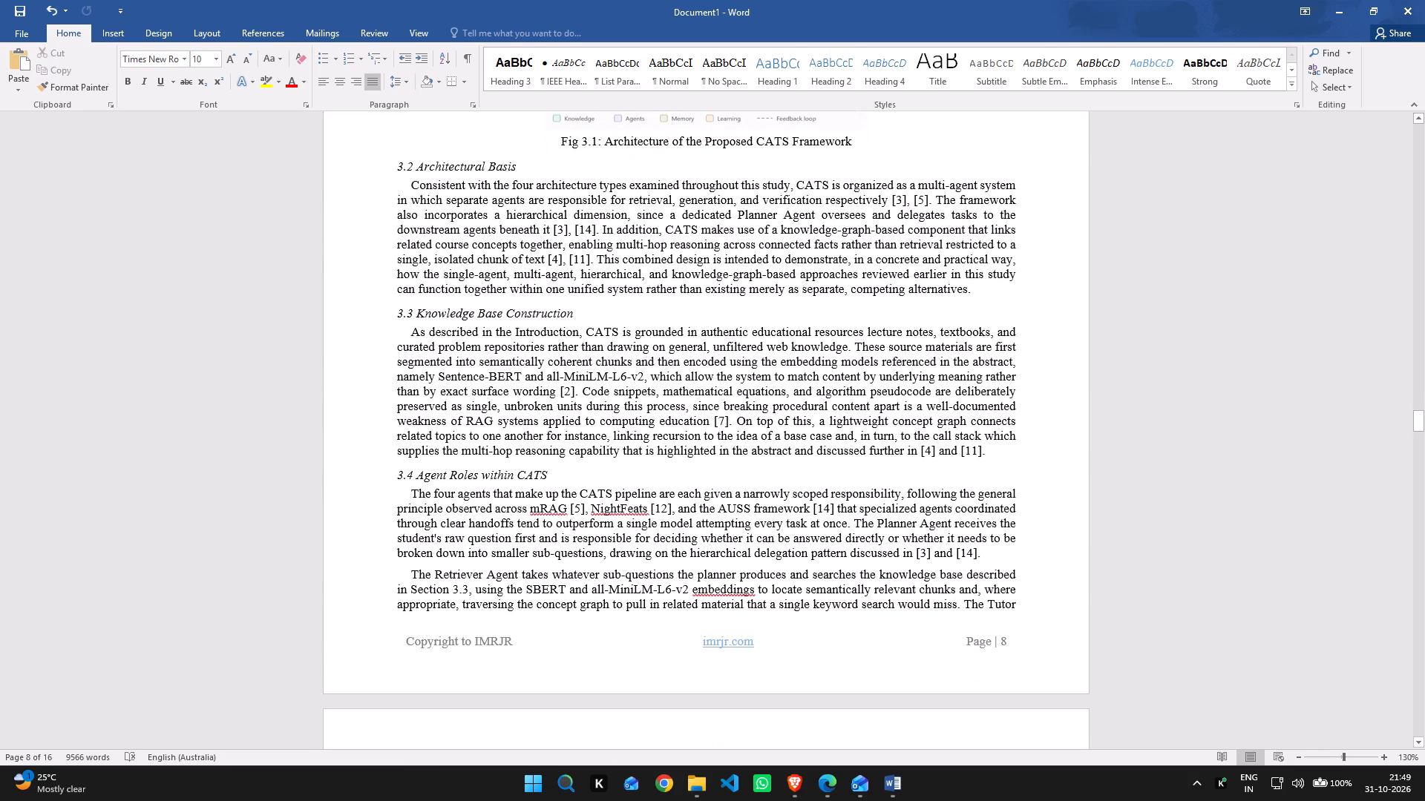
# Review Chapter 4, Methodology, from the Self-RAG section through KITE to the comparison of the six methodologies.
pyautogui.scroll(-15, 696, 485)
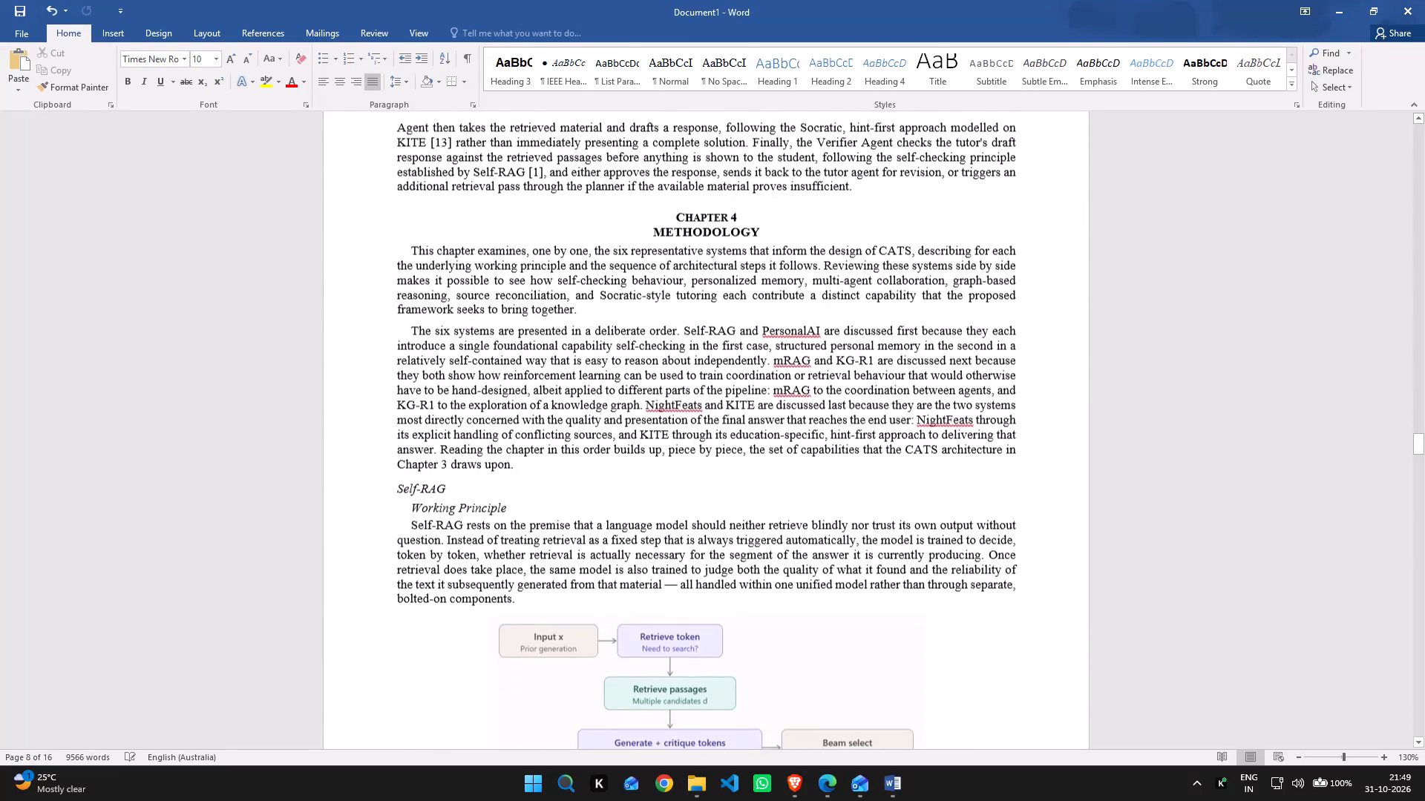
pyautogui.scroll(-9, 698, 497)
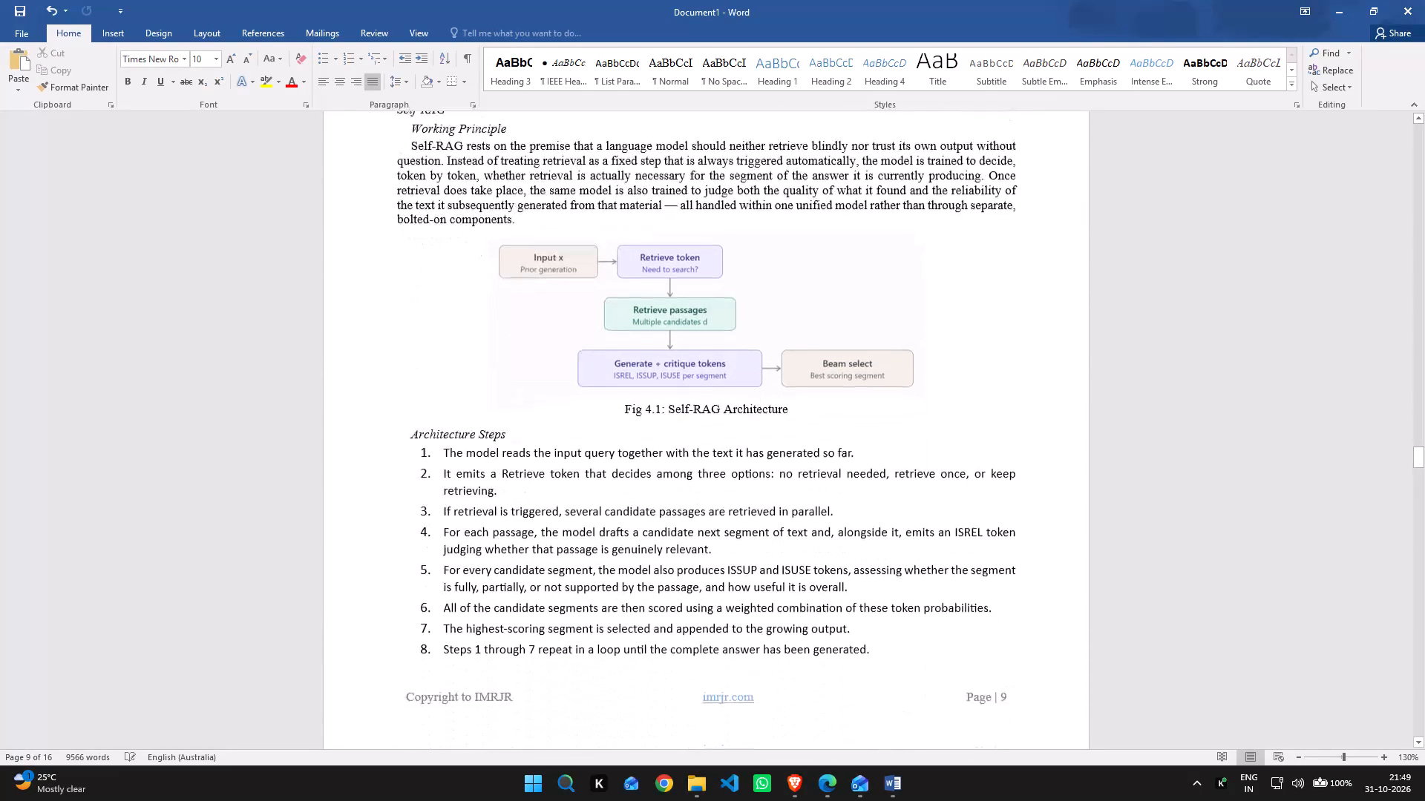
pyautogui.scroll(-8, 699, 497)
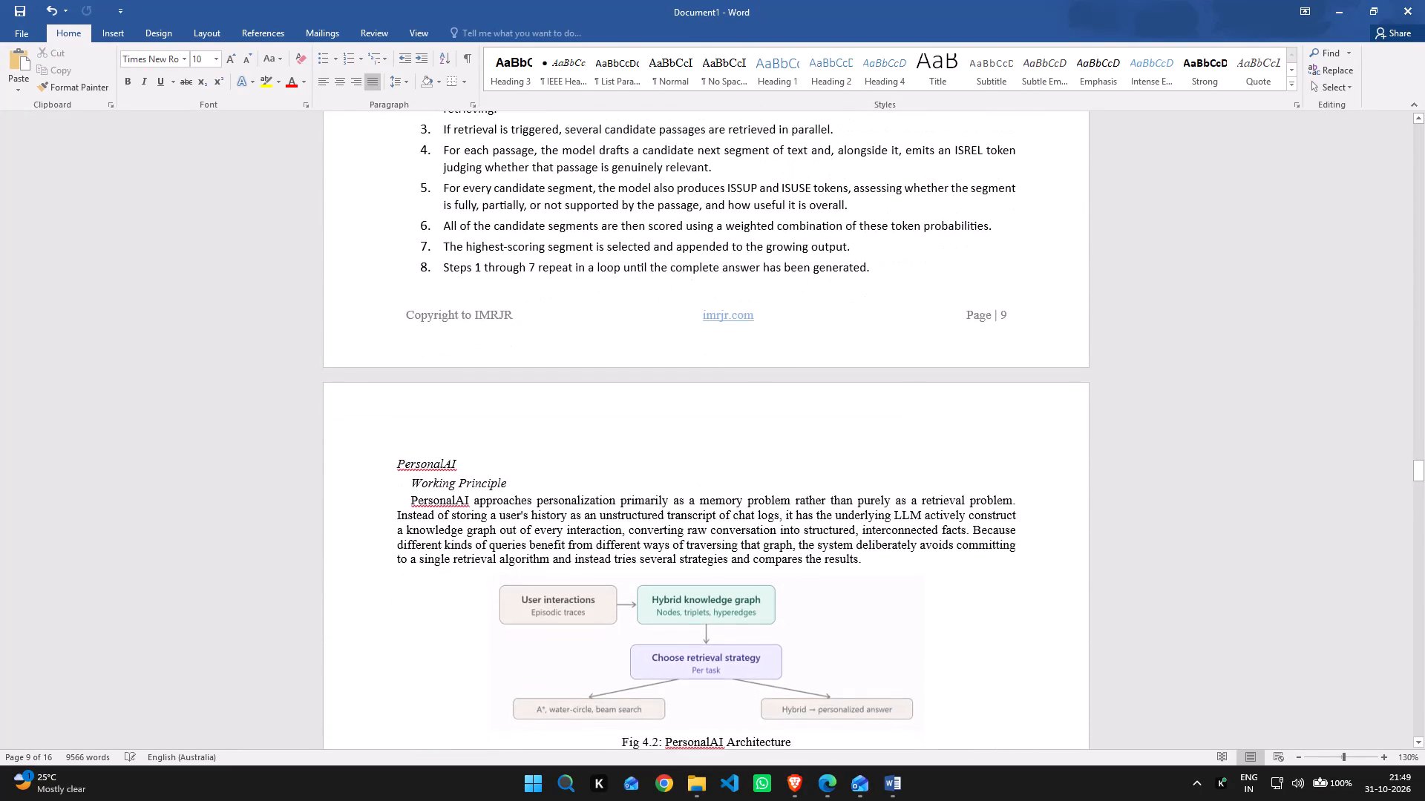
pyautogui.scroll(-7, 700, 498)
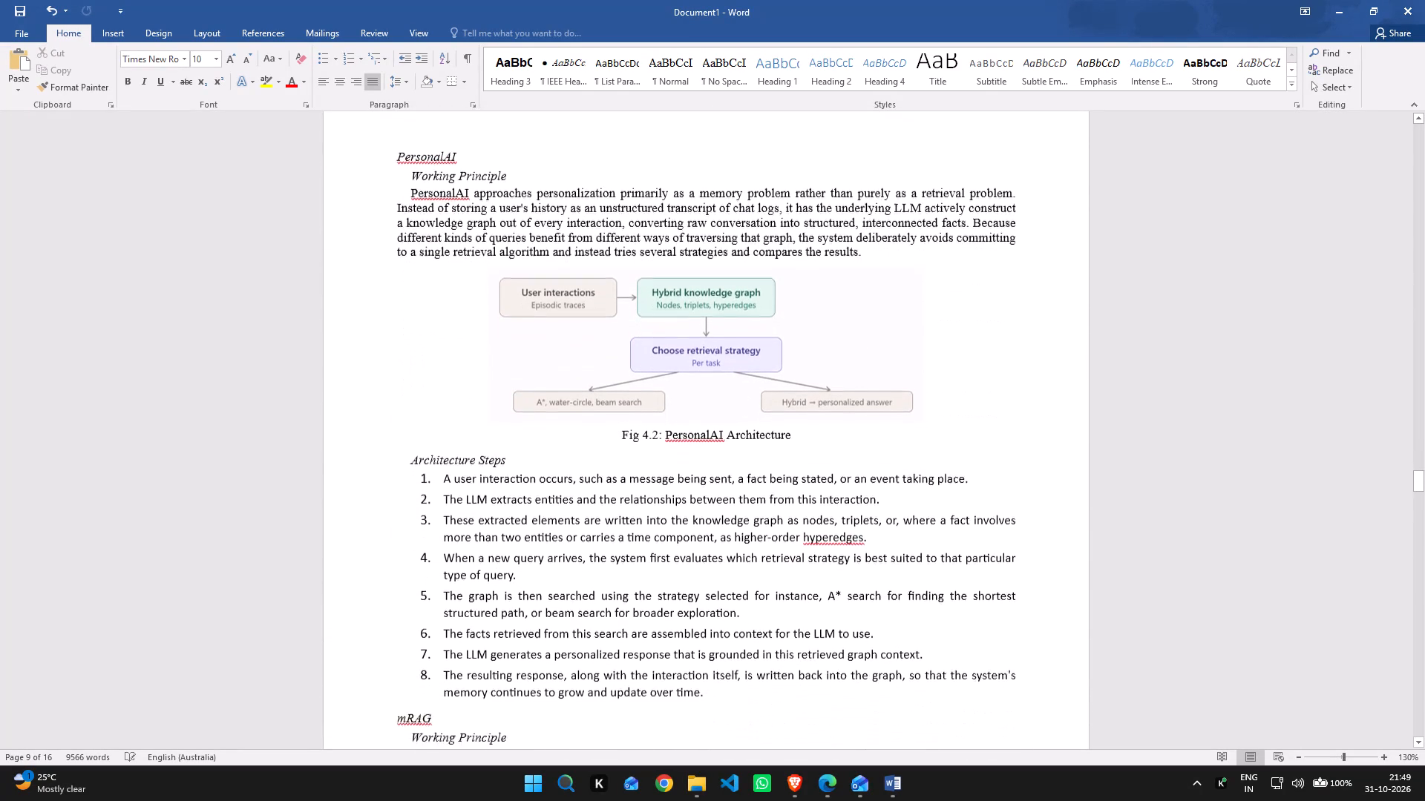
pyautogui.scroll(-8, 703, 501)
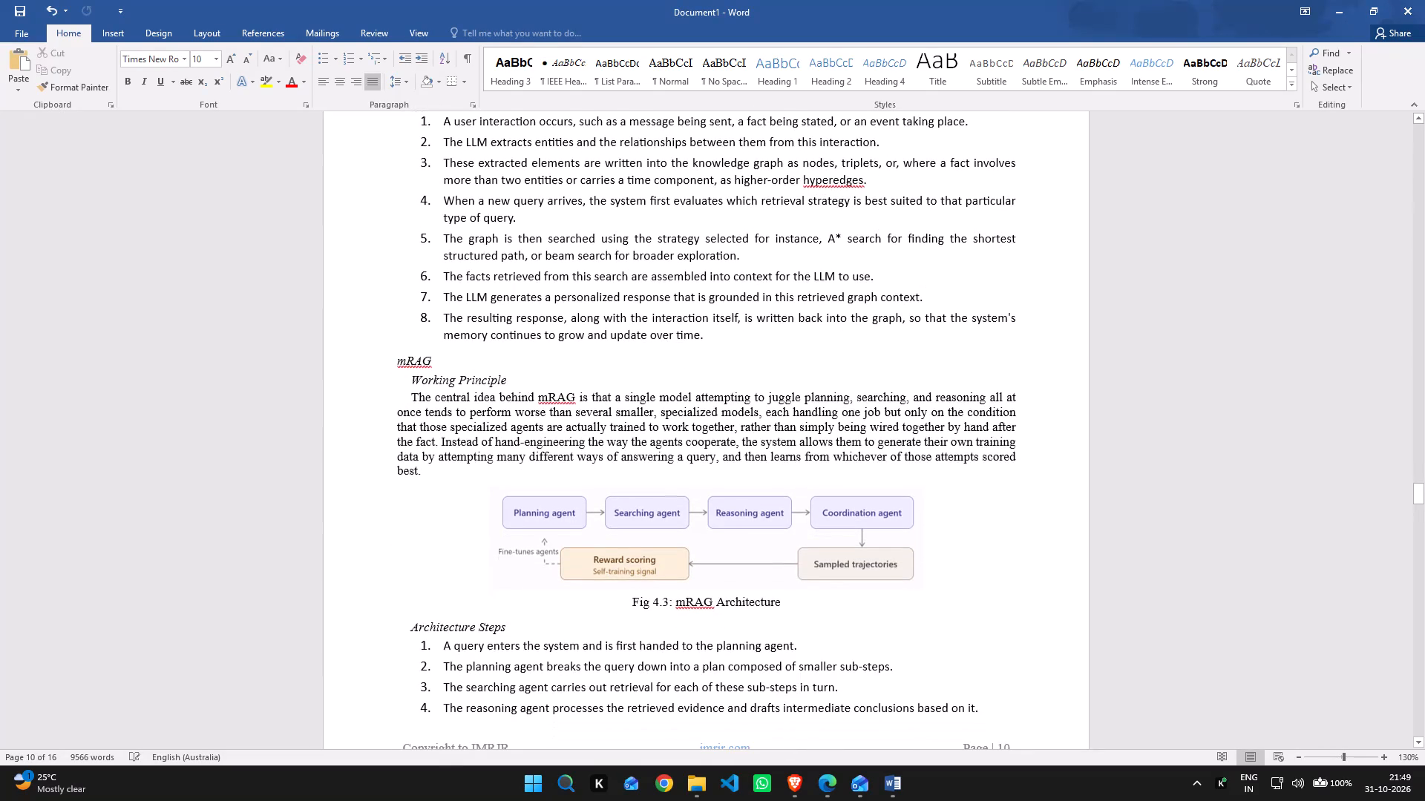
pyautogui.scroll(-3, 704, 501)
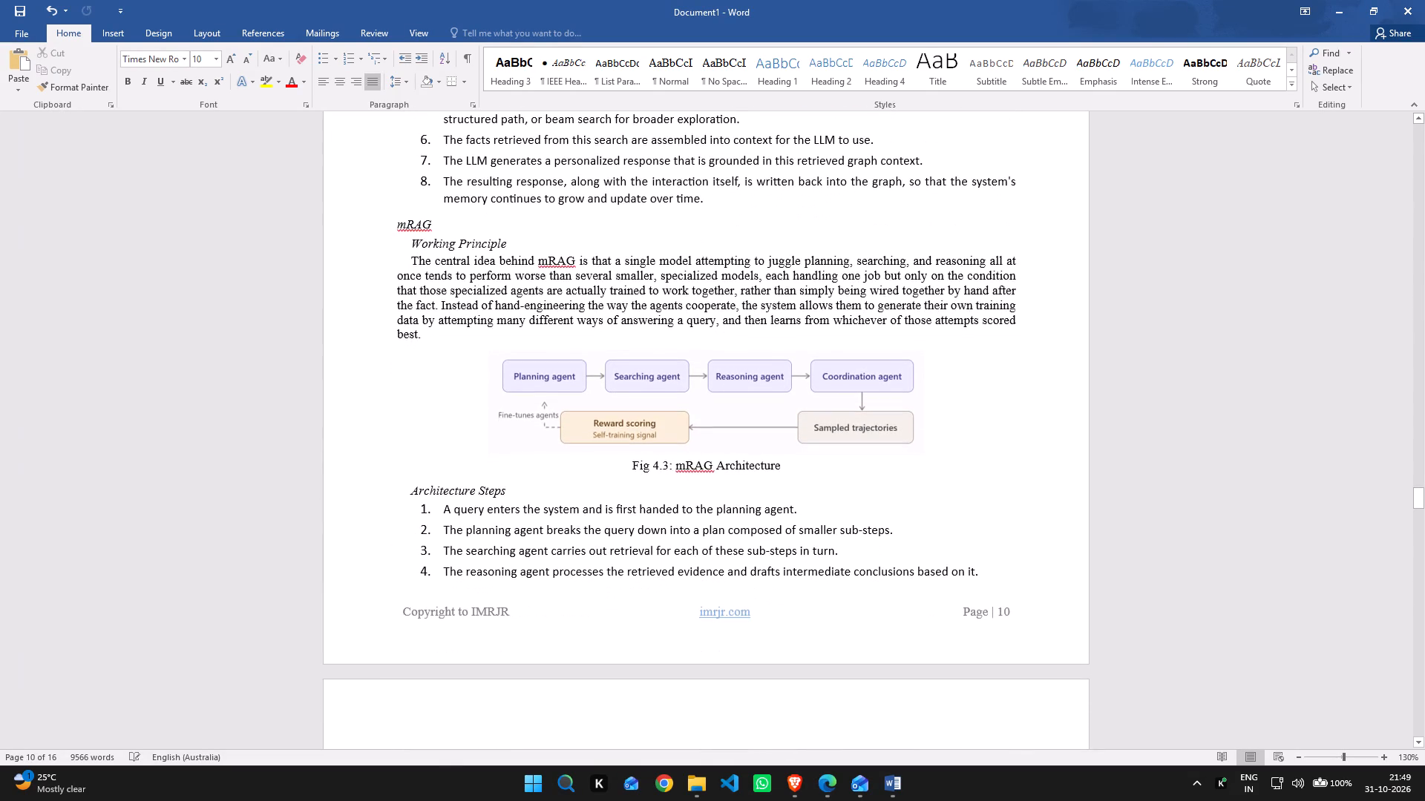
pyautogui.scroll(-12, 704, 501)
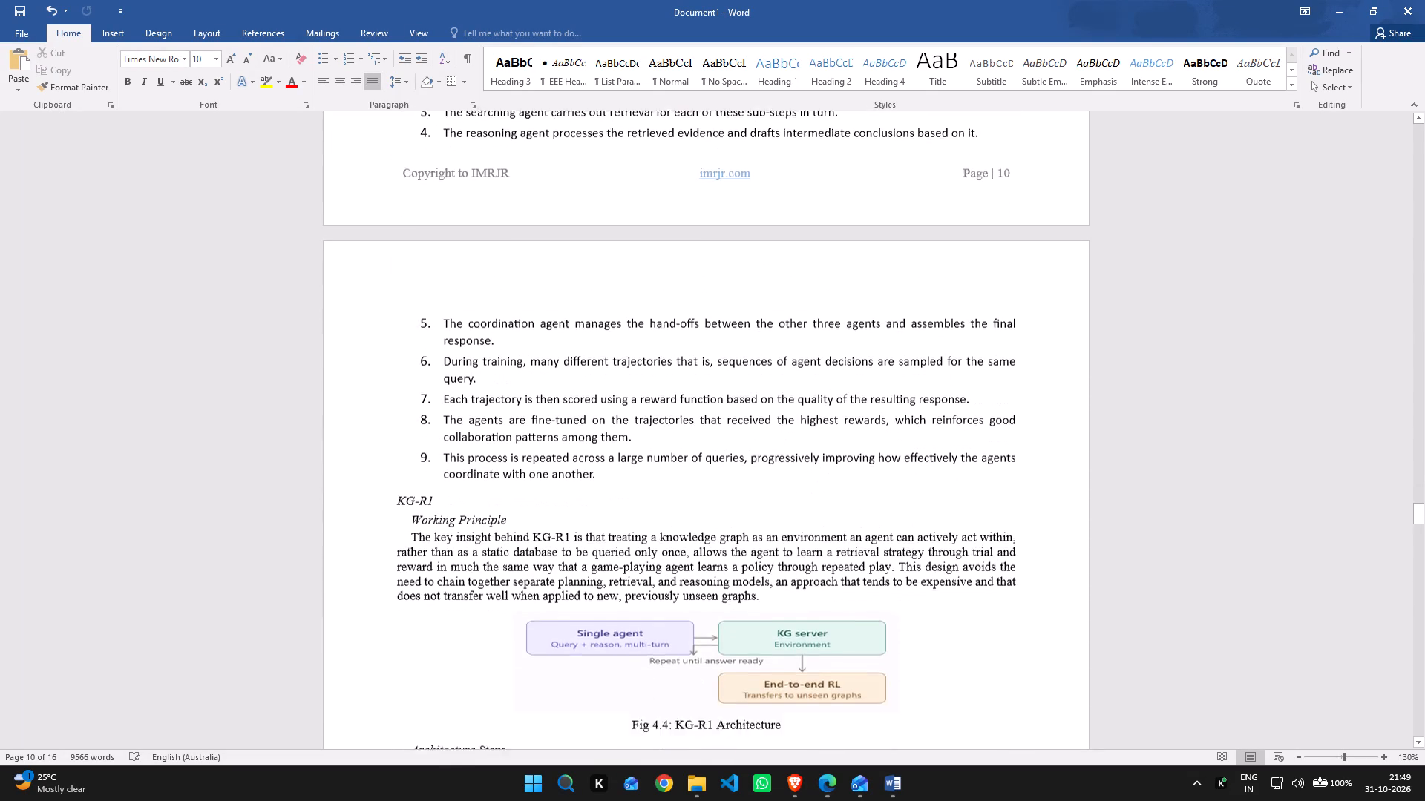
pyautogui.scroll(-18, 708, 508)
pyautogui.scroll(-14, 716, 512)
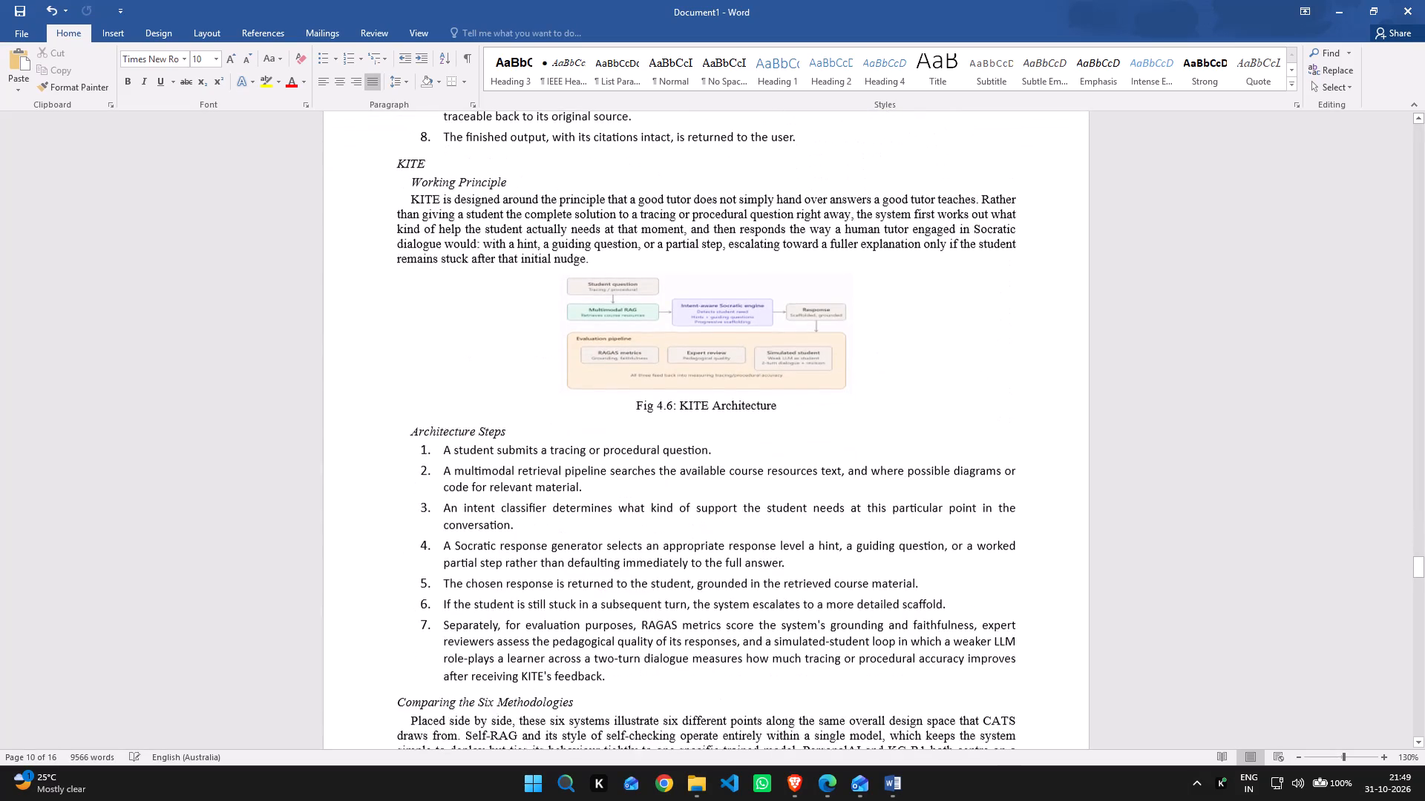
pyautogui.scroll(-14, 720, 515)
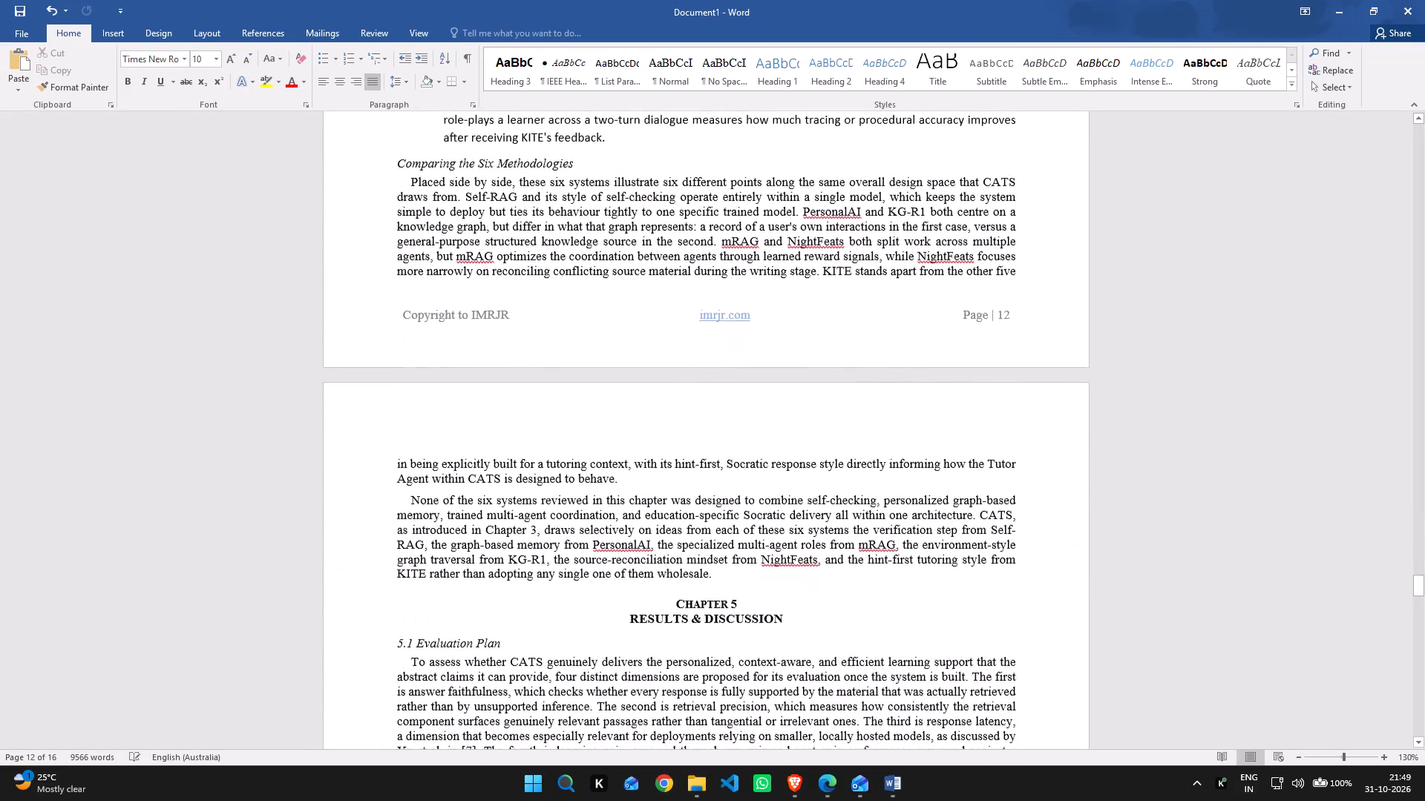
# Review Chapter 5, the Chapter 6 conclusion, the future work sections, the acknowledgement and the start of the references.
pyautogui.scroll(-11, 721, 515)
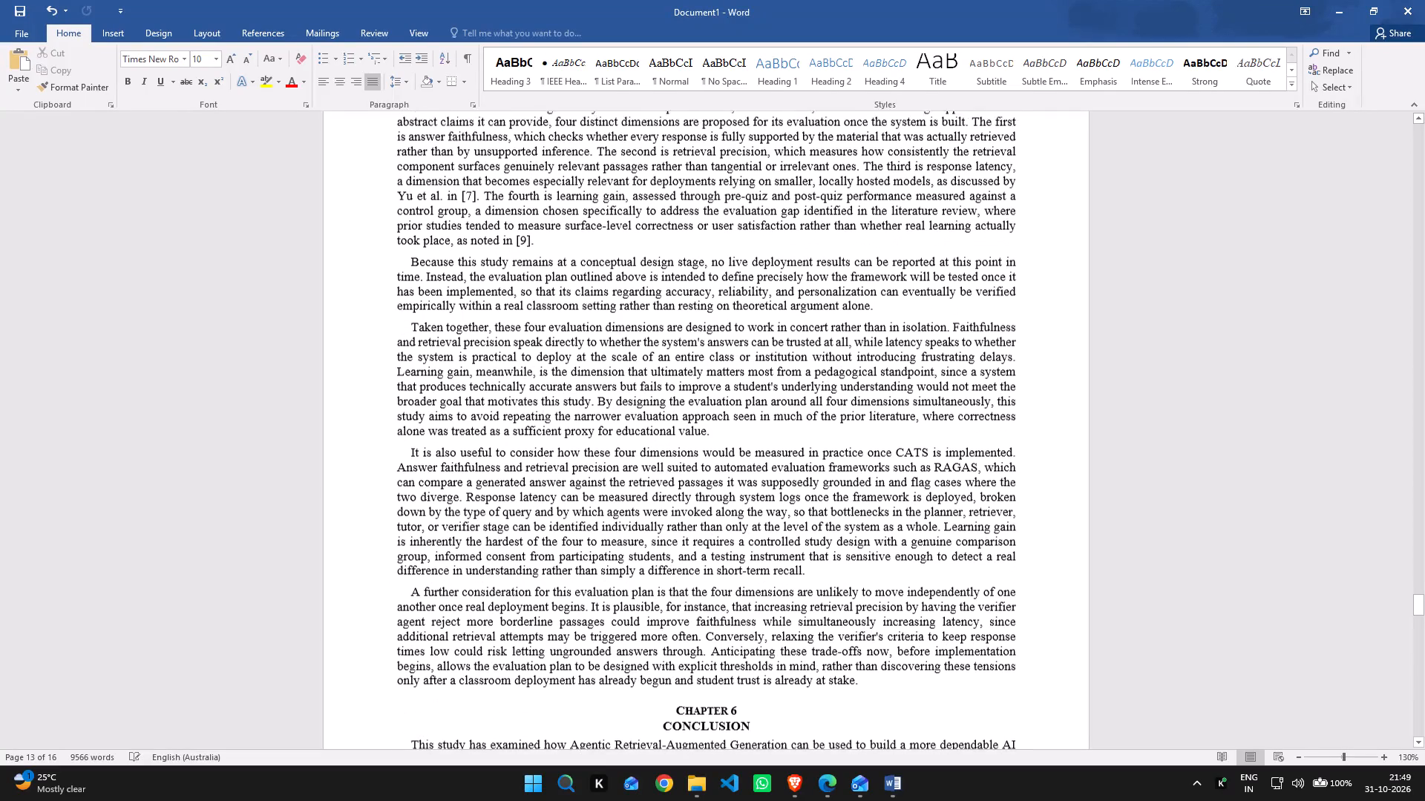
pyautogui.scroll(-14, 723, 515)
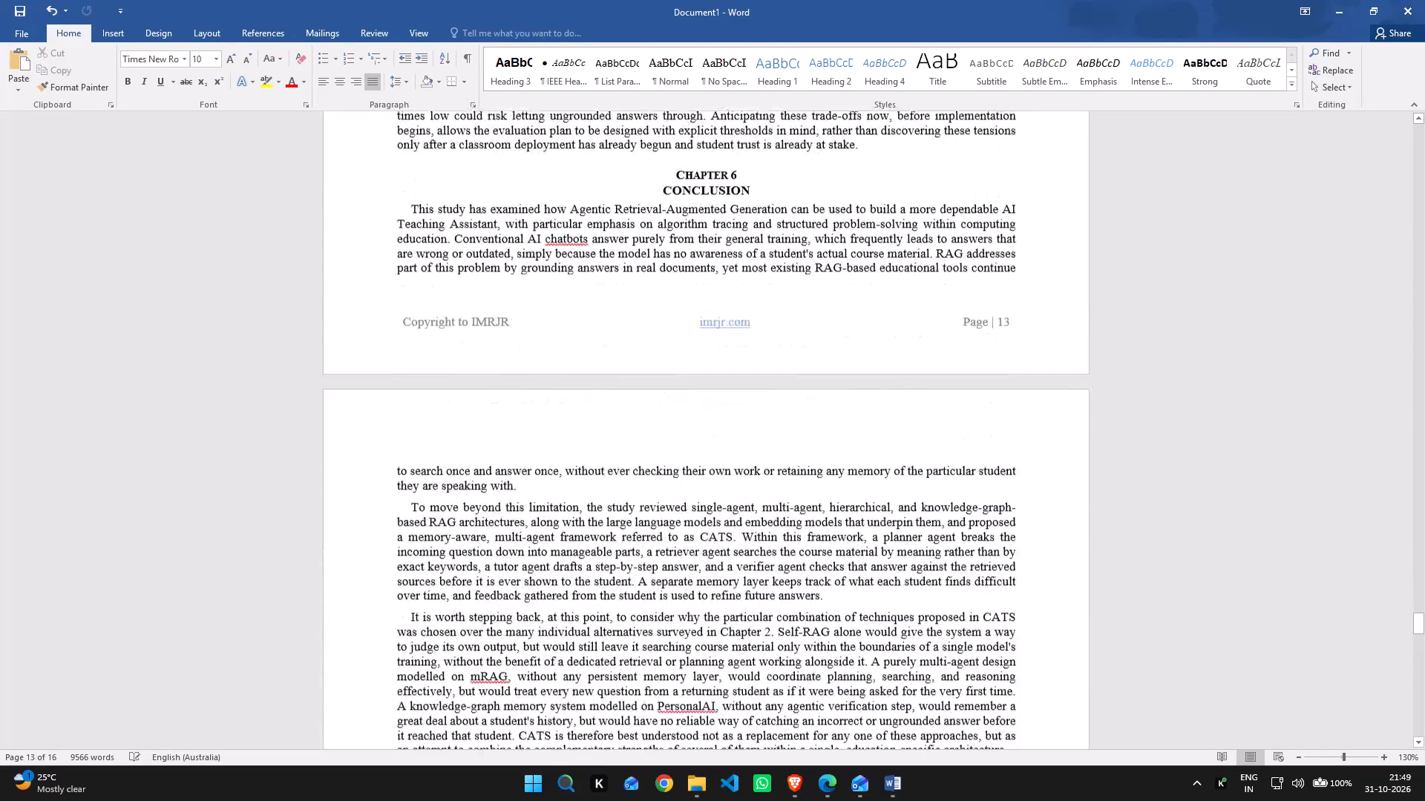
pyautogui.scroll(-15, 730, 521)
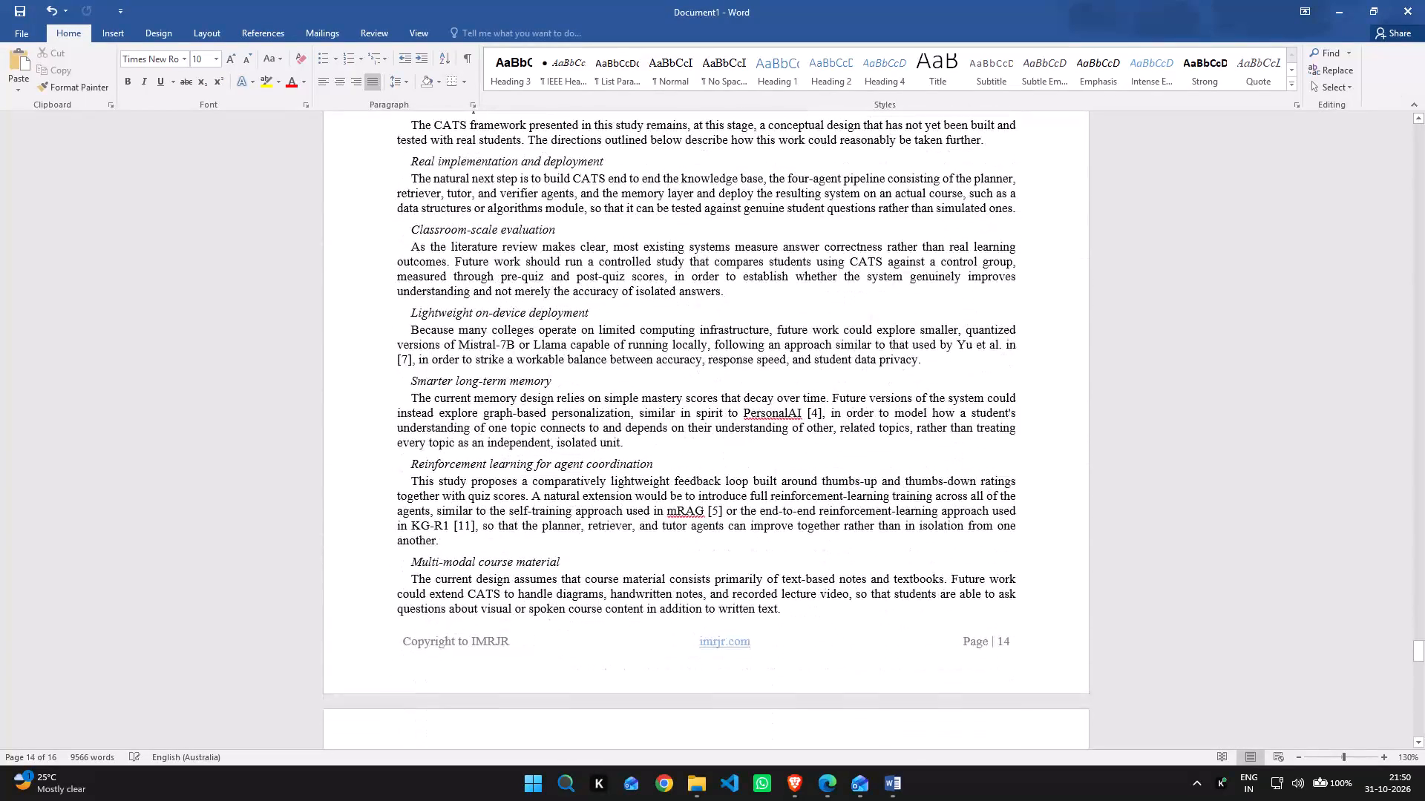
pyautogui.scroll(-18, 733, 523)
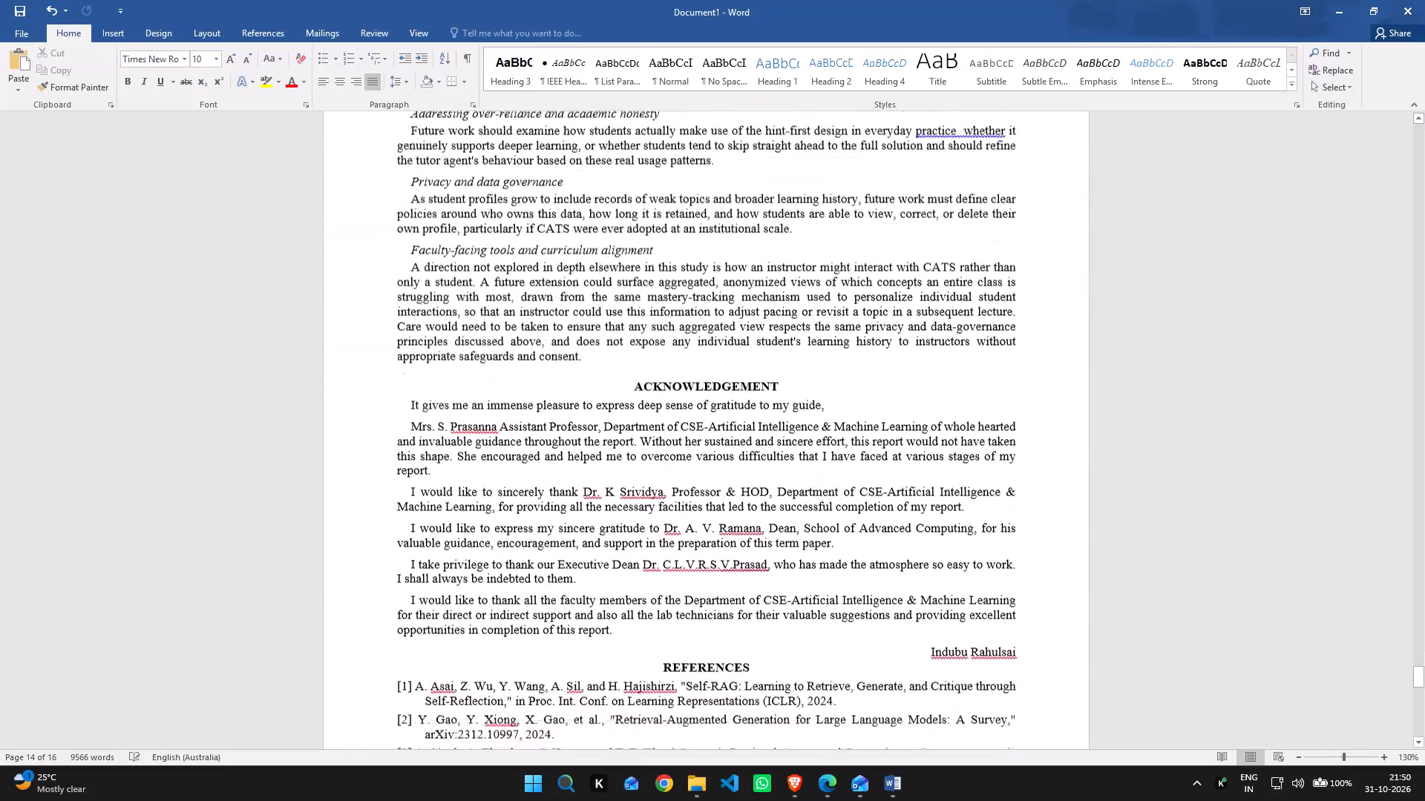
pyautogui.scroll(-4, 736, 522)
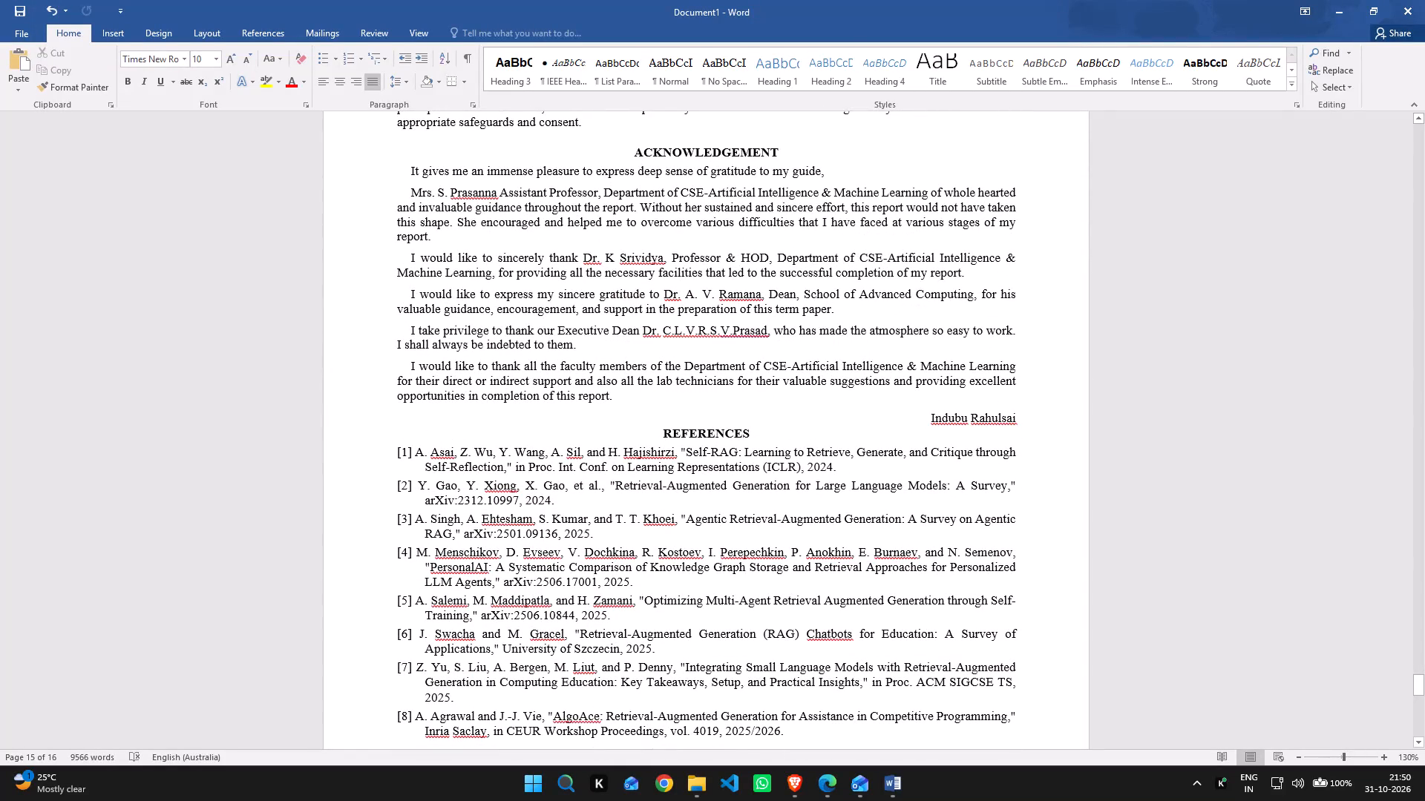
# Remove the opening acknowledgement line's indent and join the following paragraph about the guide onto it, separated by a space.
pyautogui.click(407, 169)
pyautogui.press('BackSpace')
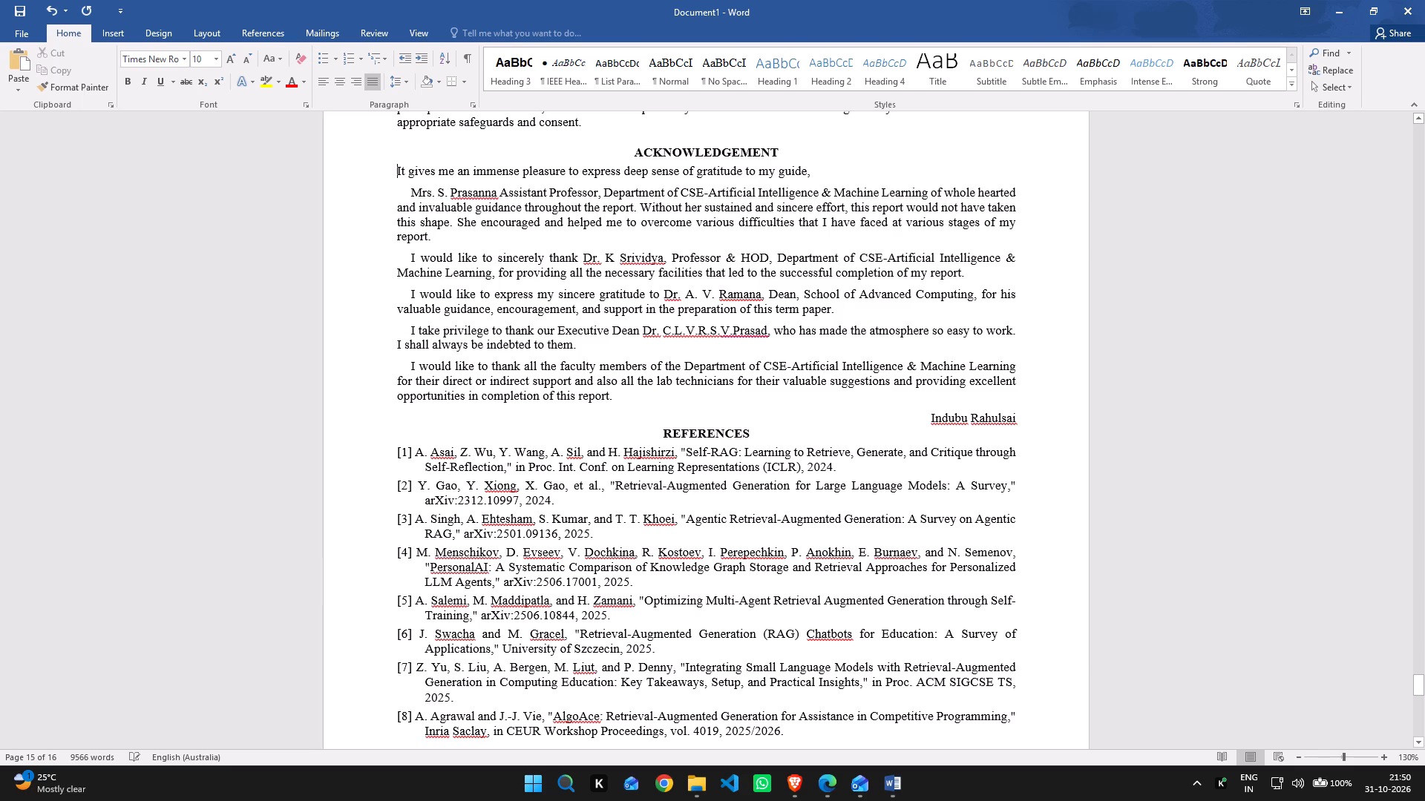
pyautogui.click(409, 194)
pyautogui.press('BackSpace')
pyautogui.press('BackSpace')
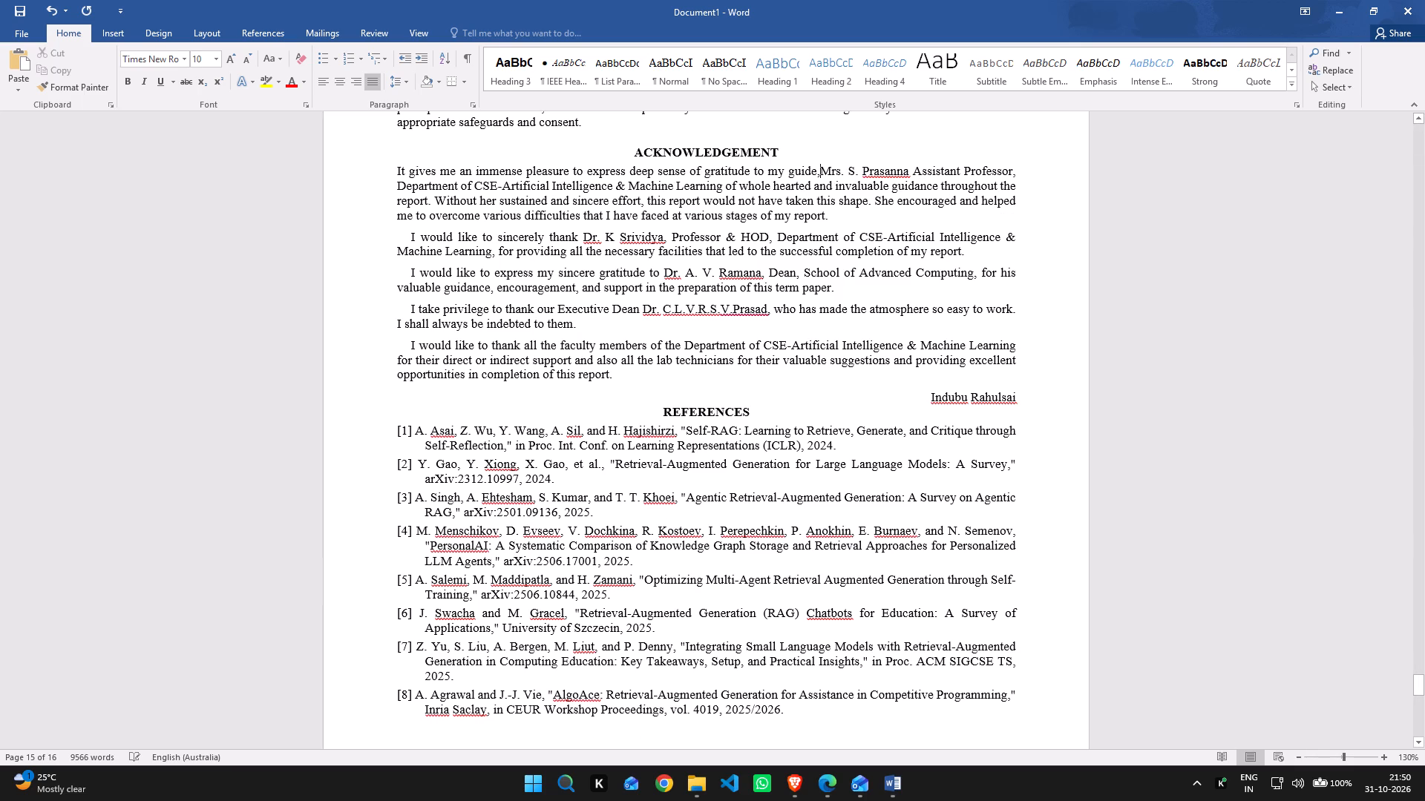
pyautogui.press('space')
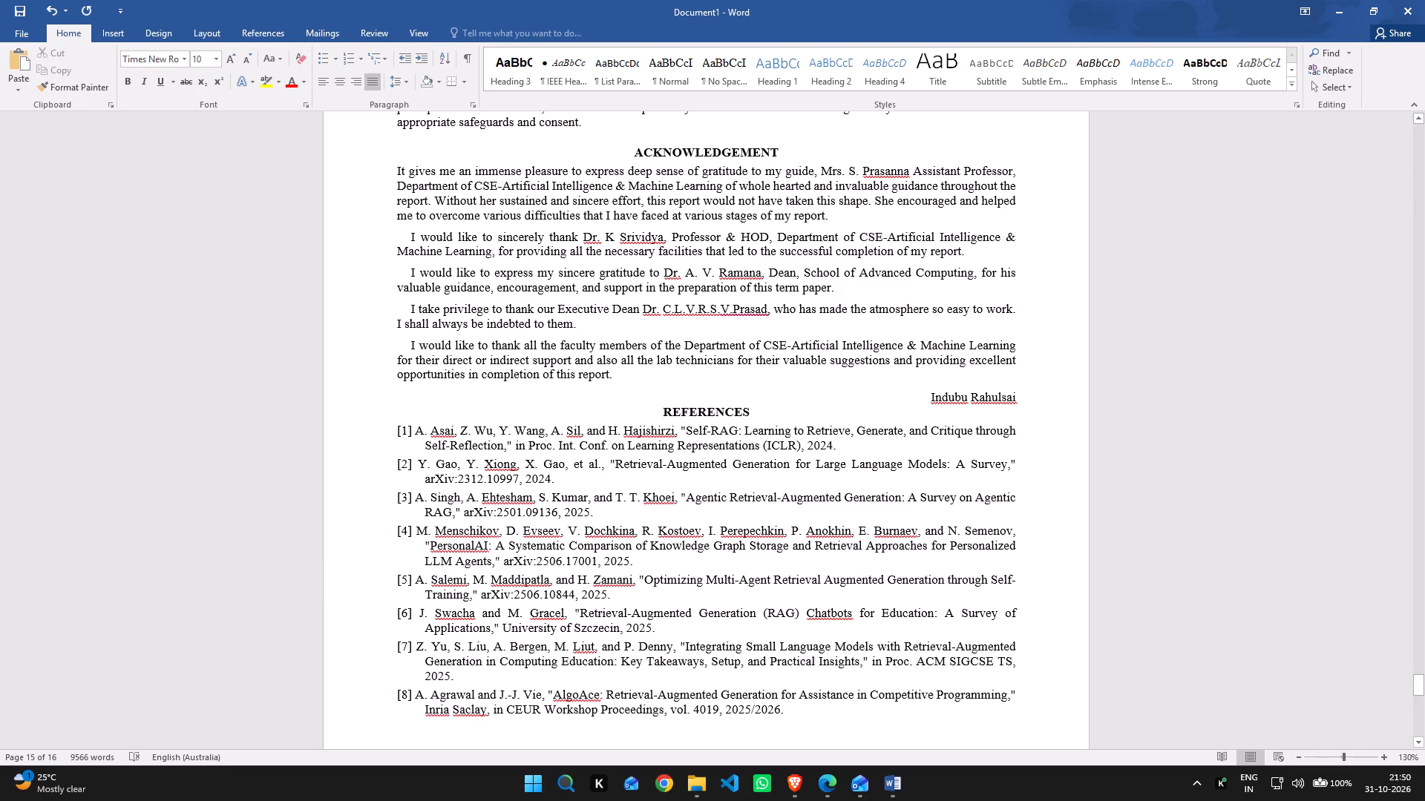
# Indent the merged opening acknowledgement paragraph with four spaces to align it with the paragraphs below.
pyautogui.click(399, 173)
pyautogui.press('space')
pyautogui.press('space')
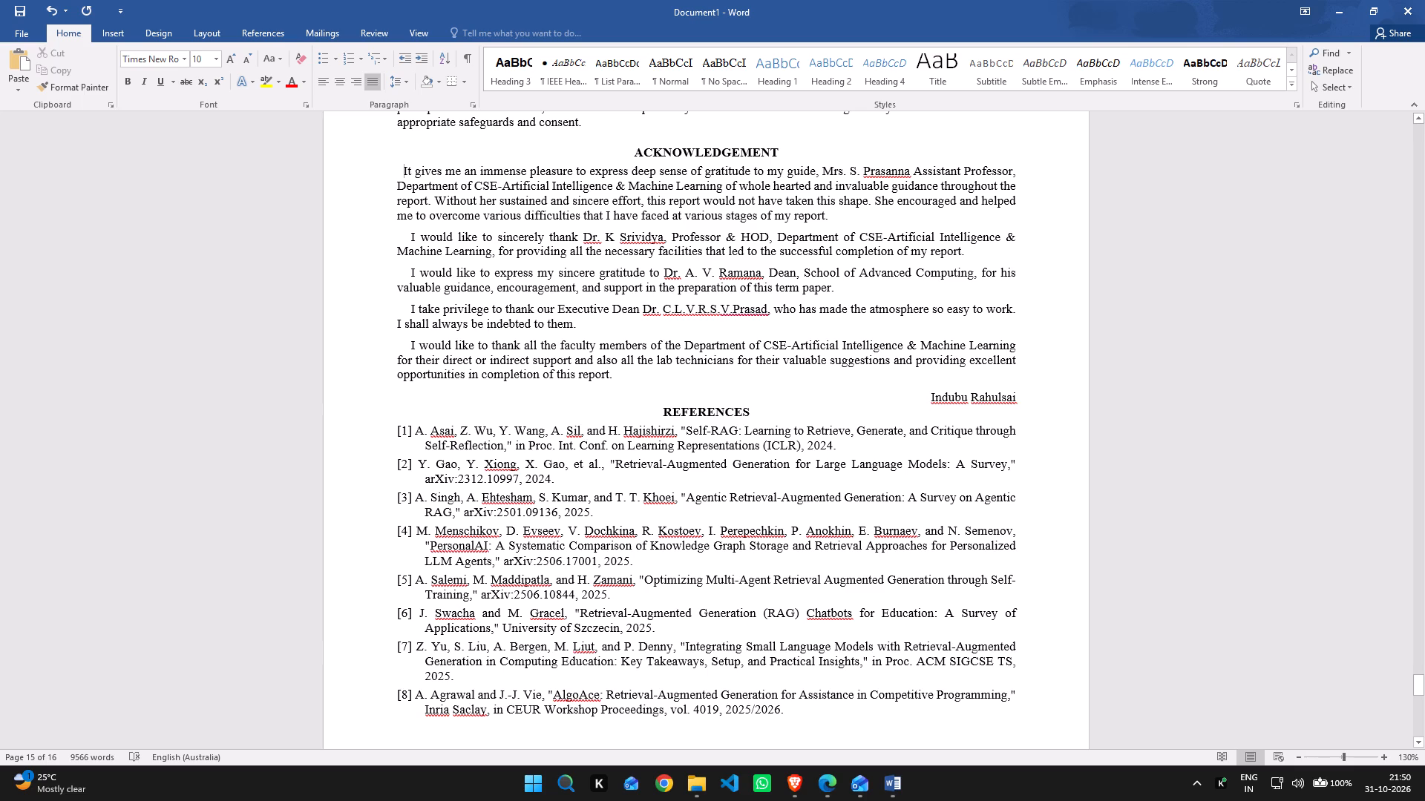
pyautogui.press('space')
pyautogui.press('space')
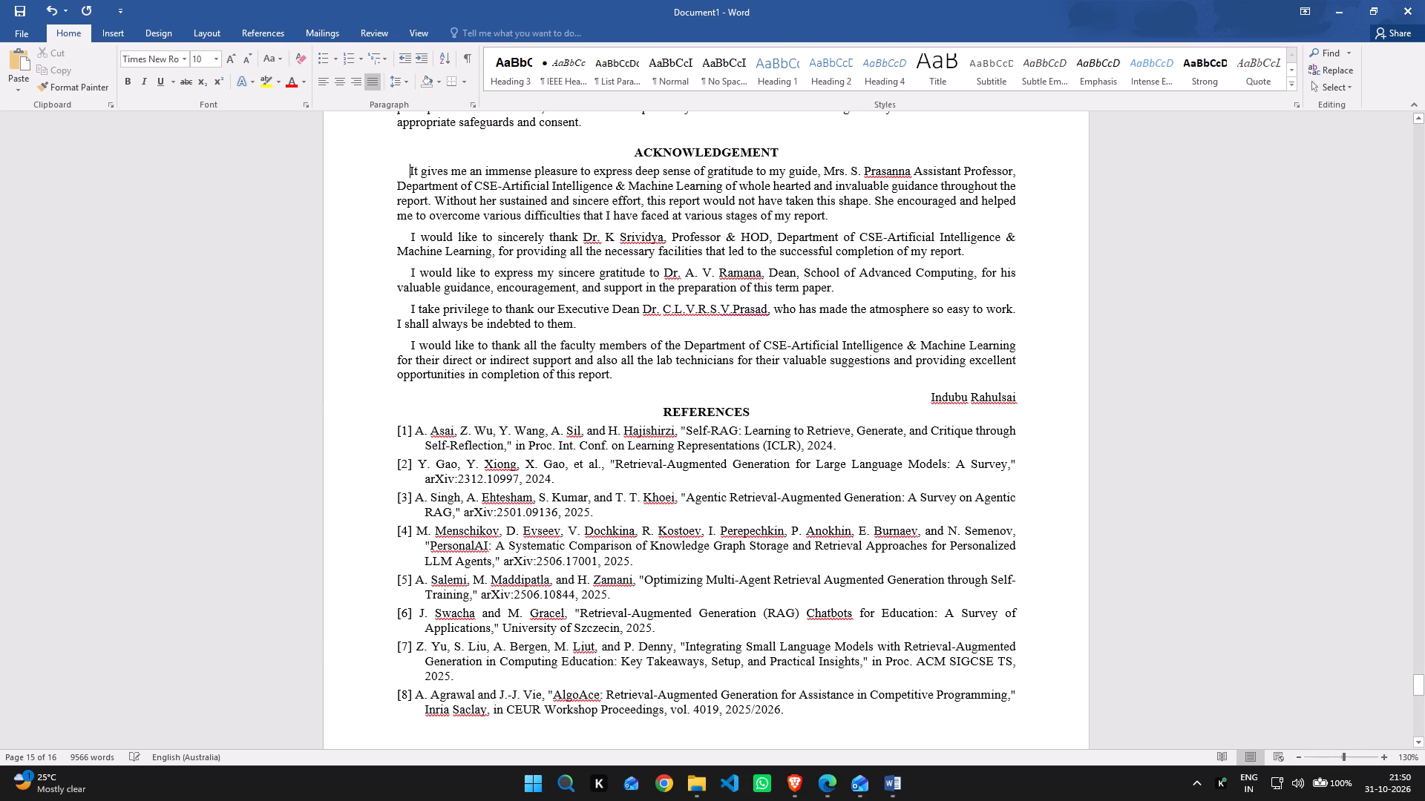
pyautogui.click(407, 237)
pyautogui.moveTo(410, 237); pyautogui.dragTo(398, 238)
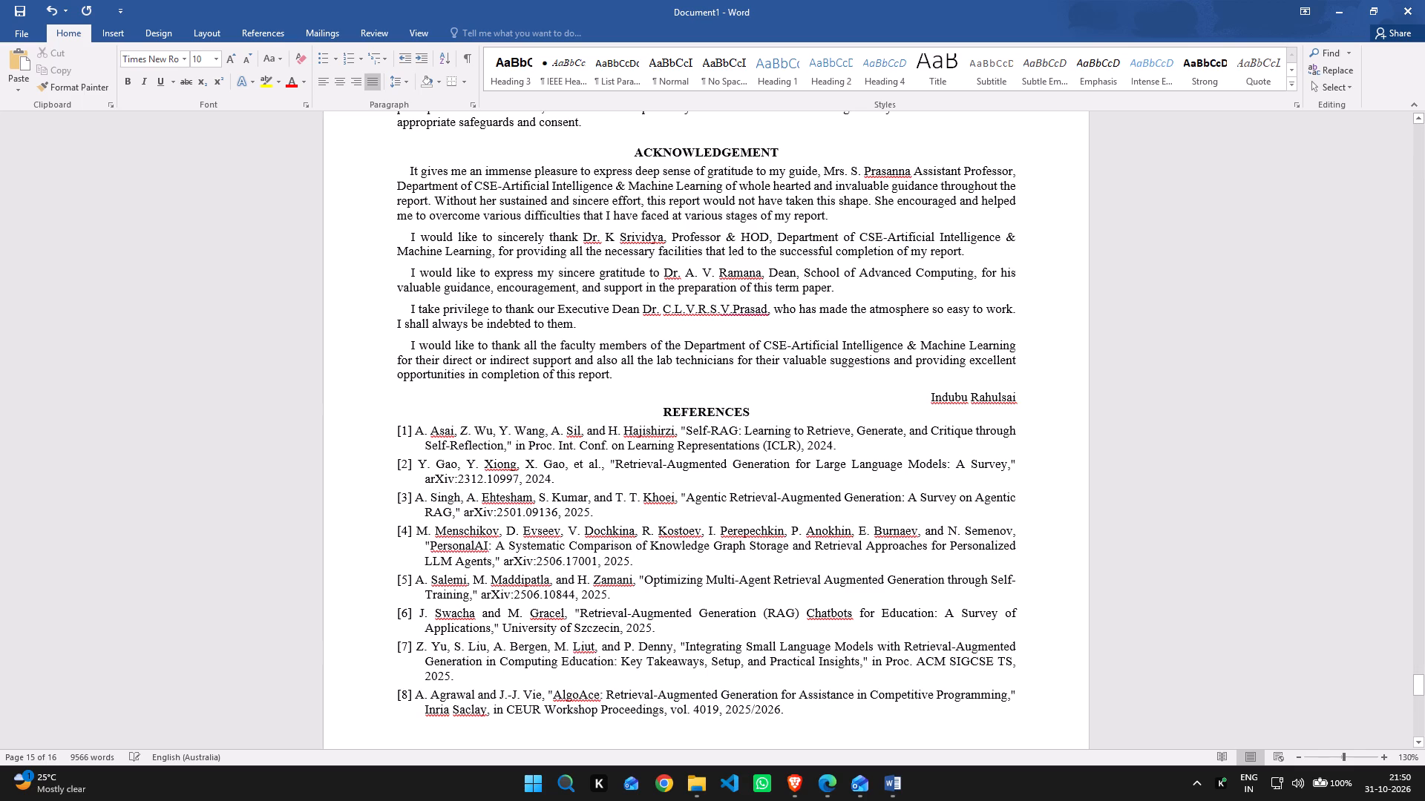
pyautogui.moveTo(398, 238); pyautogui.dragTo(398, 237)
pyautogui.tripleClick(399, 234)
pyautogui.click(404, 237)
pyautogui.click(408, 175)
pyautogui.click(835, 217)
# Delete the author's name line between the acknowledgement and the References heading.
pyautogui.scroll(-2, 737, 323)
pyautogui.moveTo(917, 311); pyautogui.dragTo(967, 312)
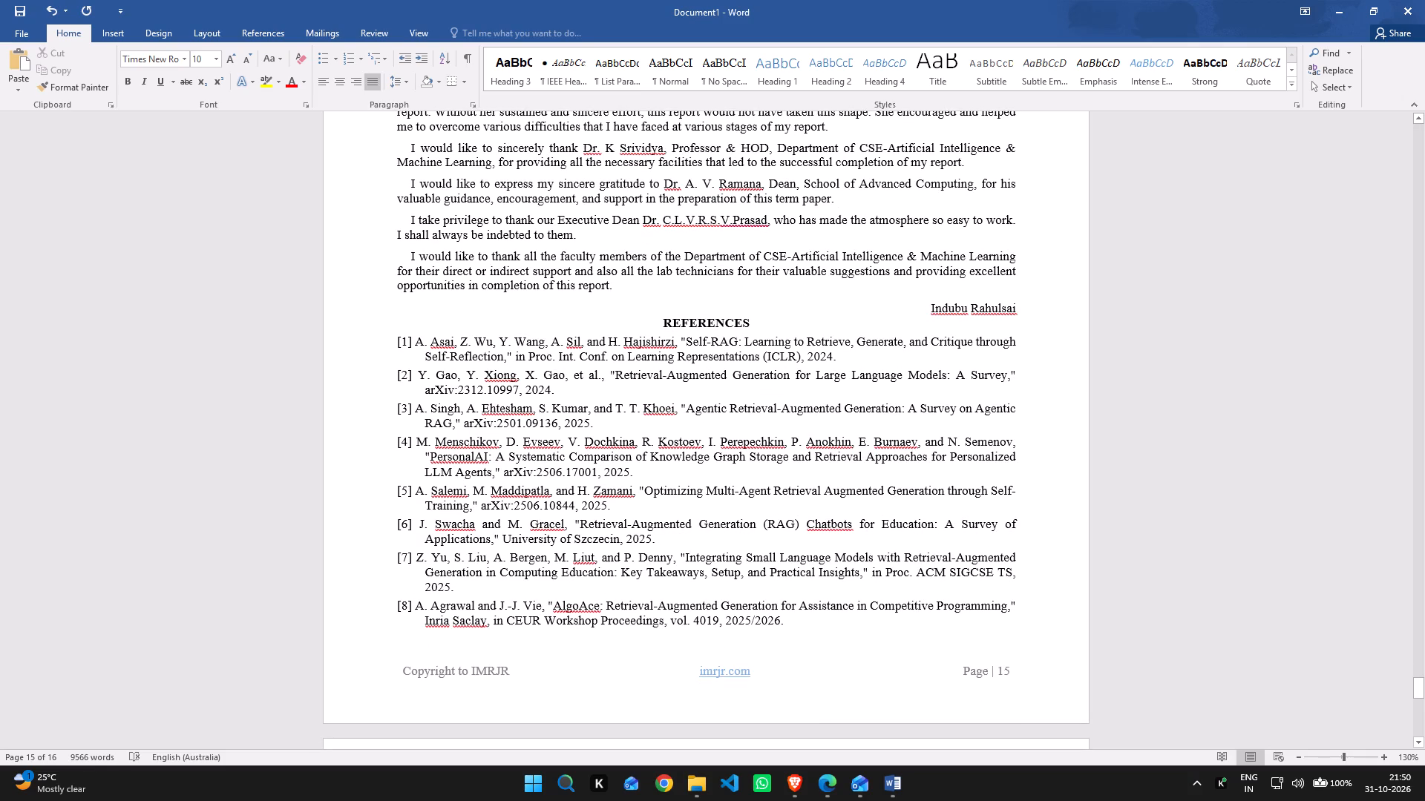
pyautogui.moveTo(967, 312); pyautogui.dragTo(1029, 299)
pyautogui.press('BackSpace')
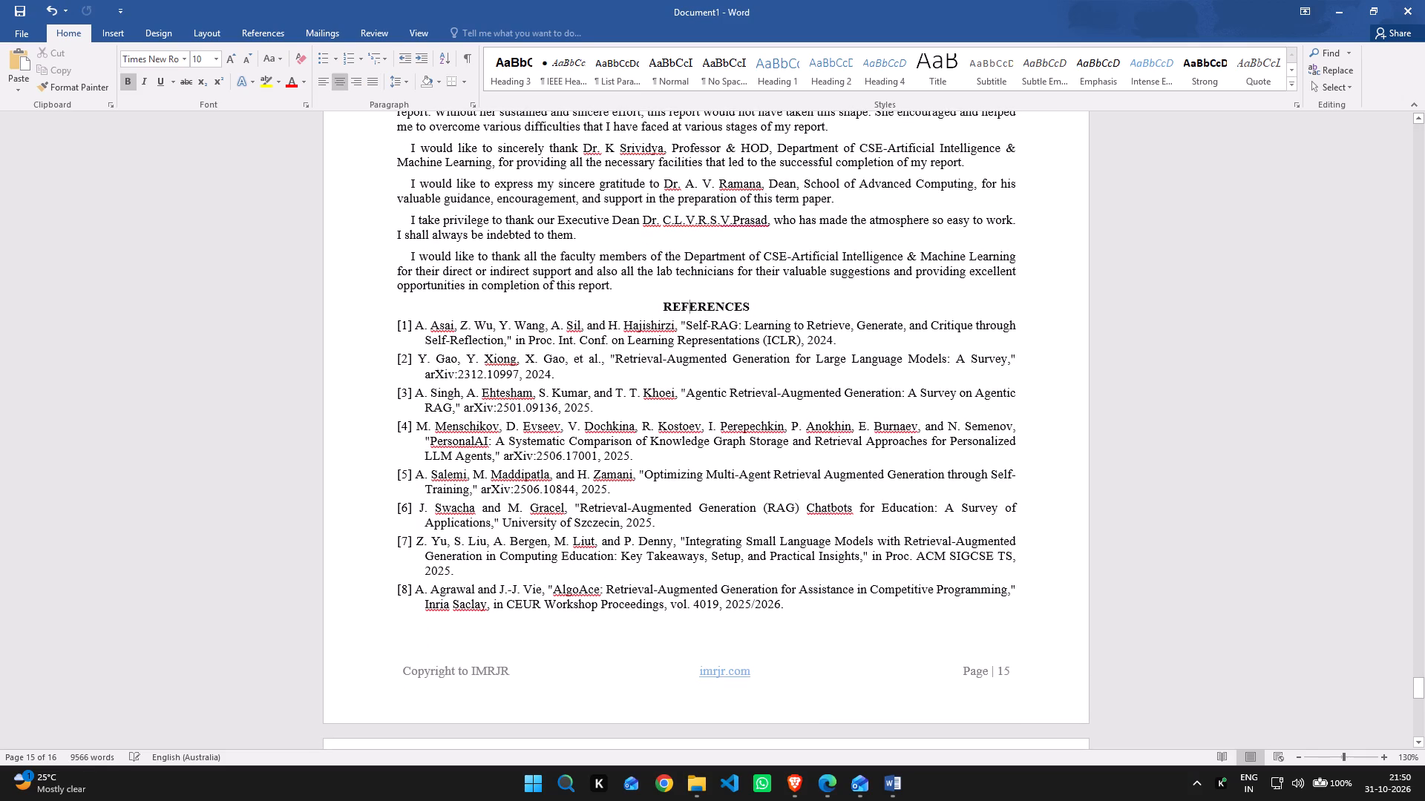
# Check the rest of the reference list, then go back through the chapters to the introduction and section 1.2 Motivation.
pyautogui.scroll(-14, 766, 366)
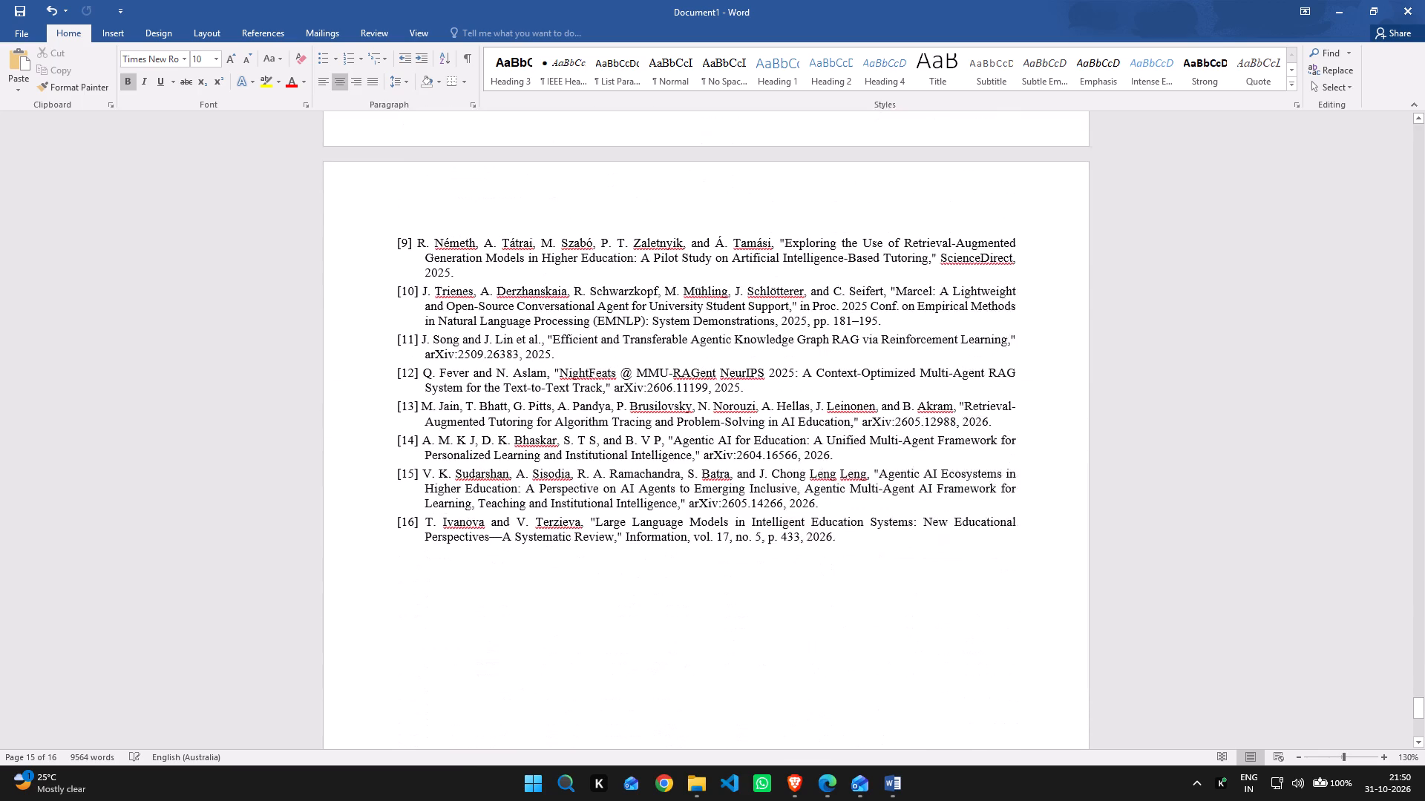
pyautogui.scroll(13, 772, 357)
pyautogui.scroll(10, 772, 357)
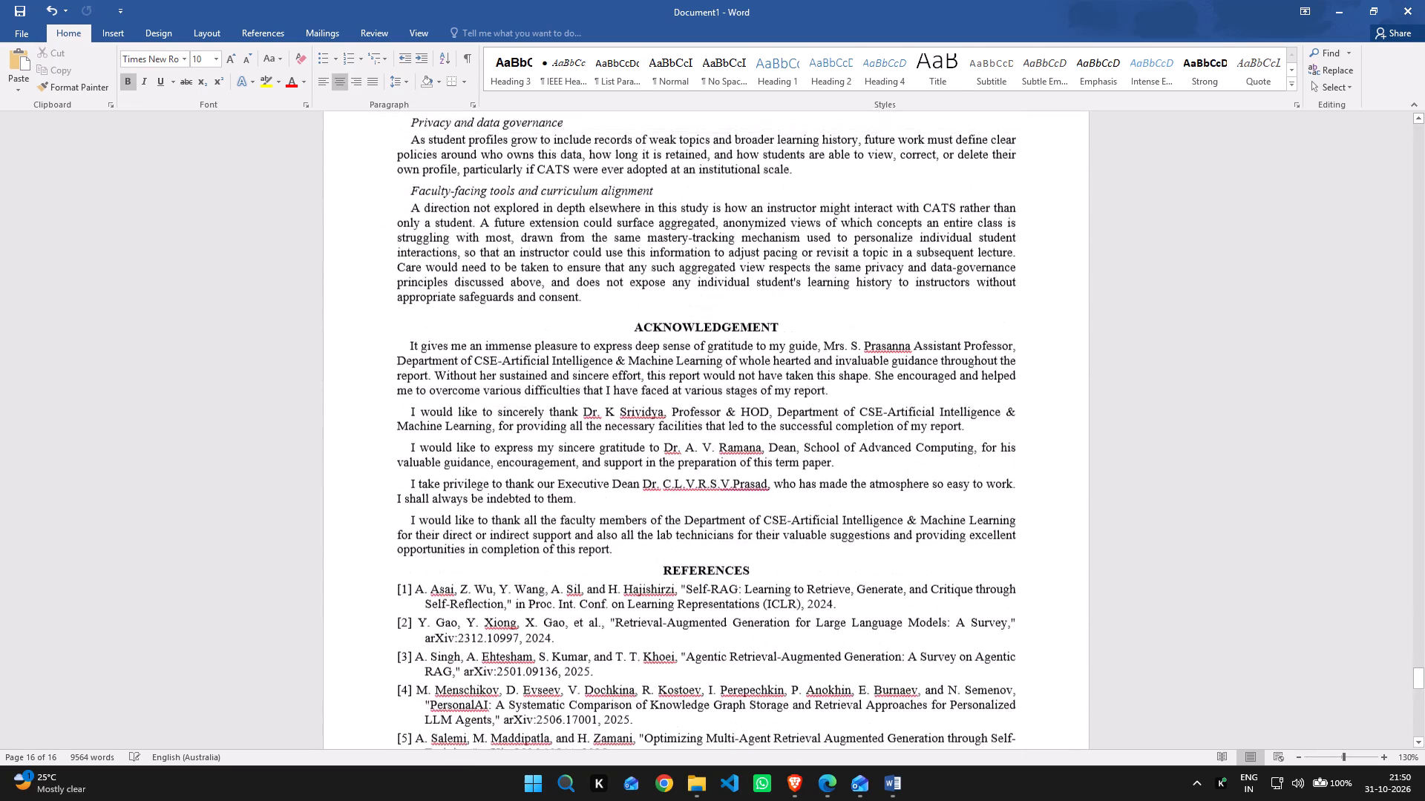
pyautogui.scroll(20, 772, 357)
pyautogui.scroll(20, 772, 357)
pyautogui.scroll(10, 772, 357)
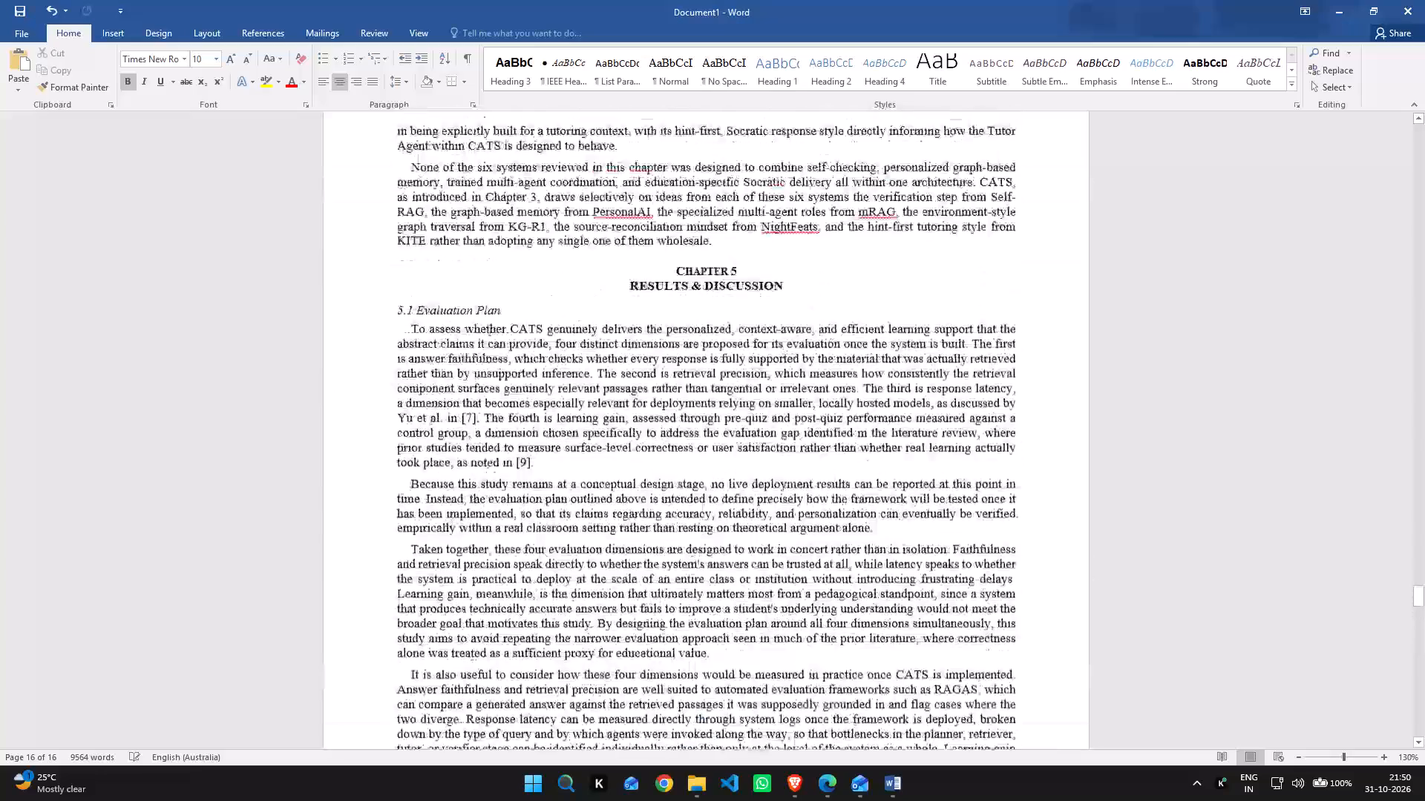
pyautogui.scroll(20, 771, 357)
pyautogui.scroll(20, 771, 357)
pyautogui.scroll(10, 771, 357)
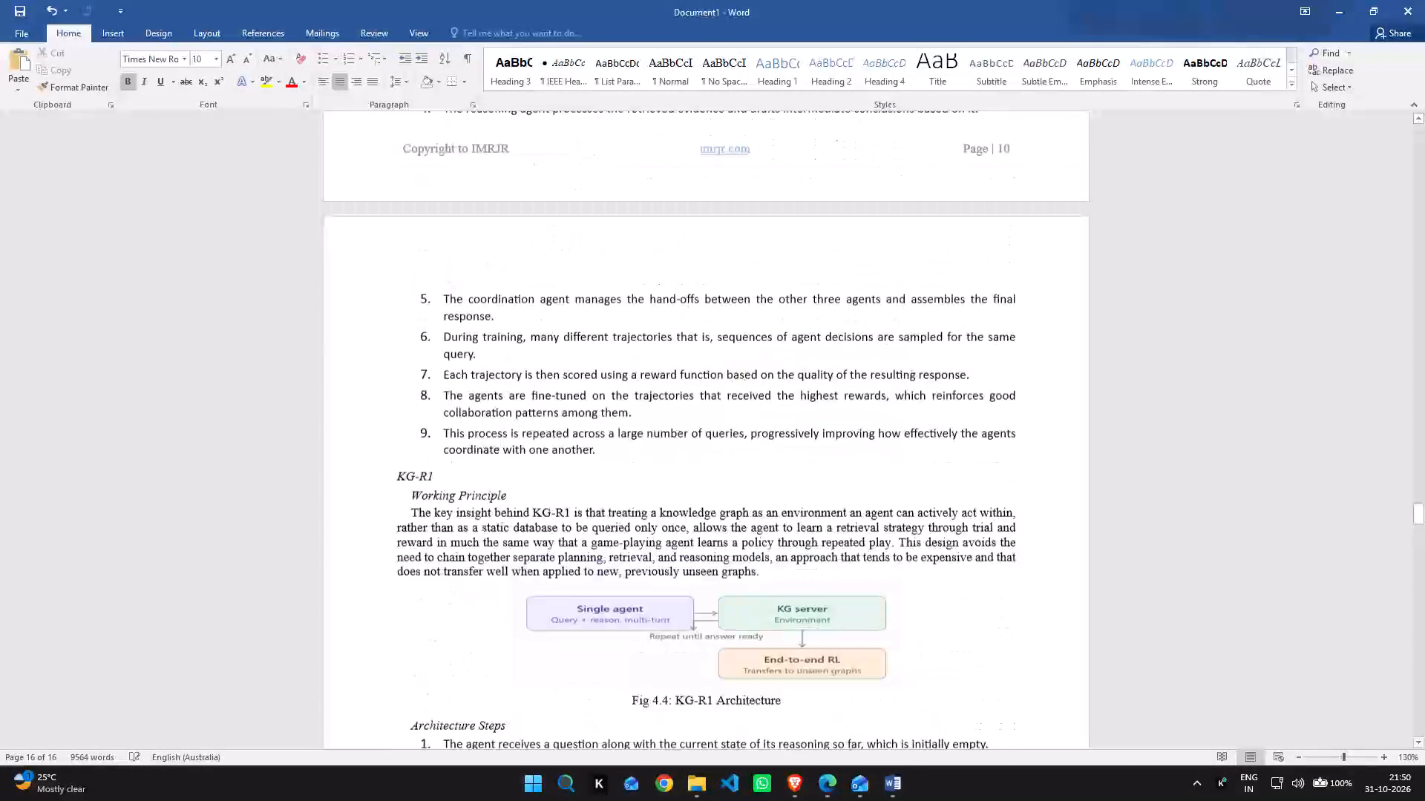
pyautogui.scroll(20, 770, 357)
pyautogui.scroll(20, 770, 357)
pyautogui.scroll(10, 770, 357)
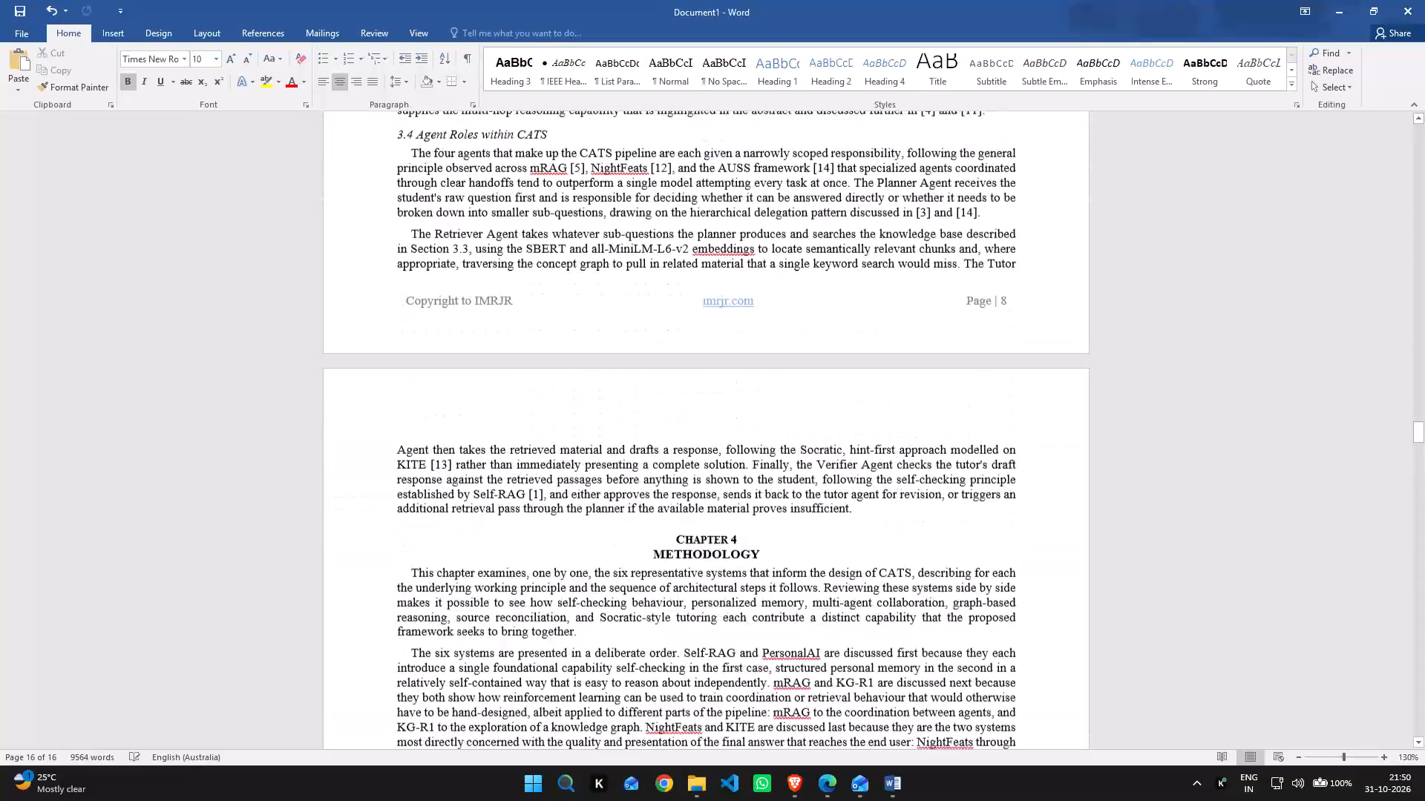
pyautogui.scroll(20, 770, 357)
pyautogui.scroll(20, 770, 357)
pyautogui.scroll(10, 770, 357)
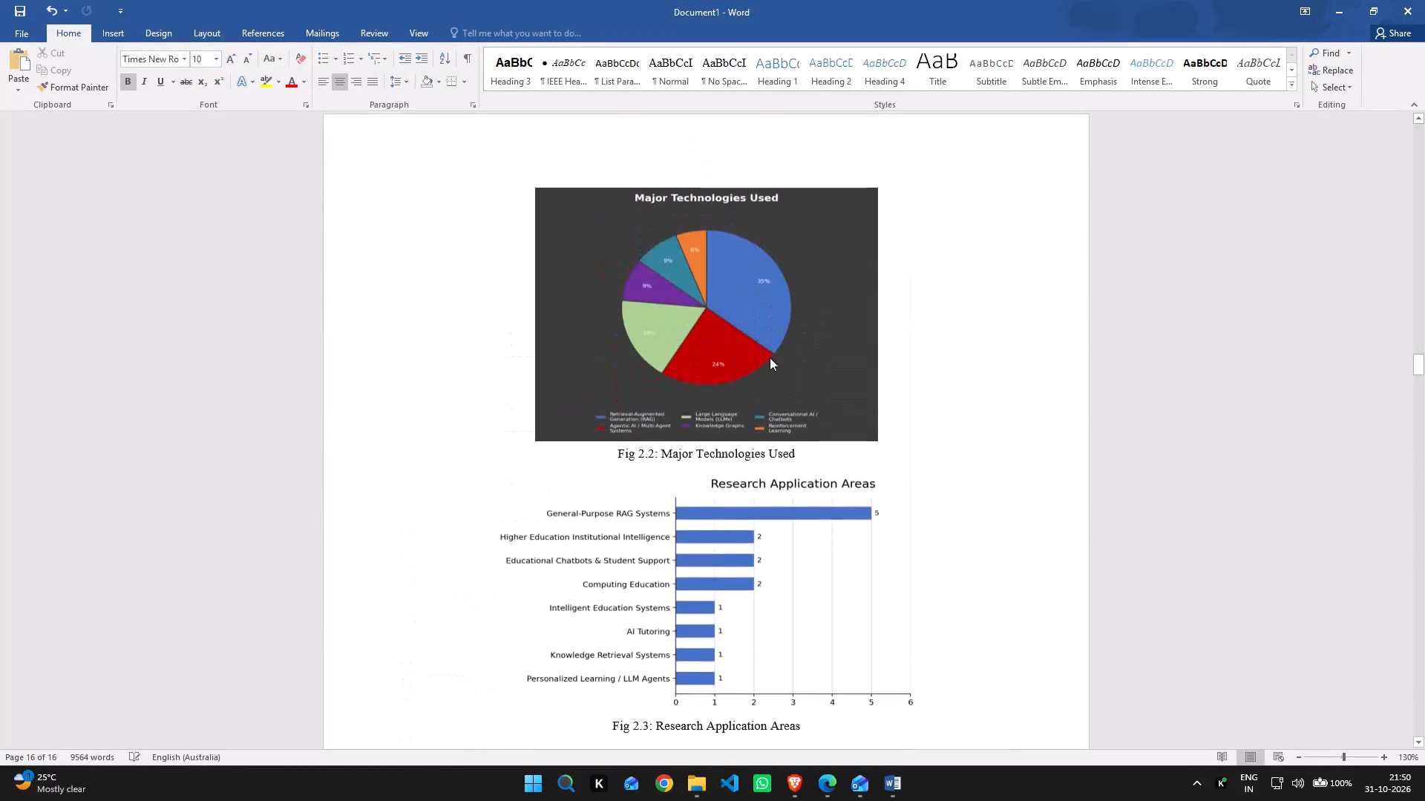
pyautogui.scroll(20, 770, 357)
pyautogui.scroll(20, 770, 357)
pyautogui.scroll(10, 770, 357)
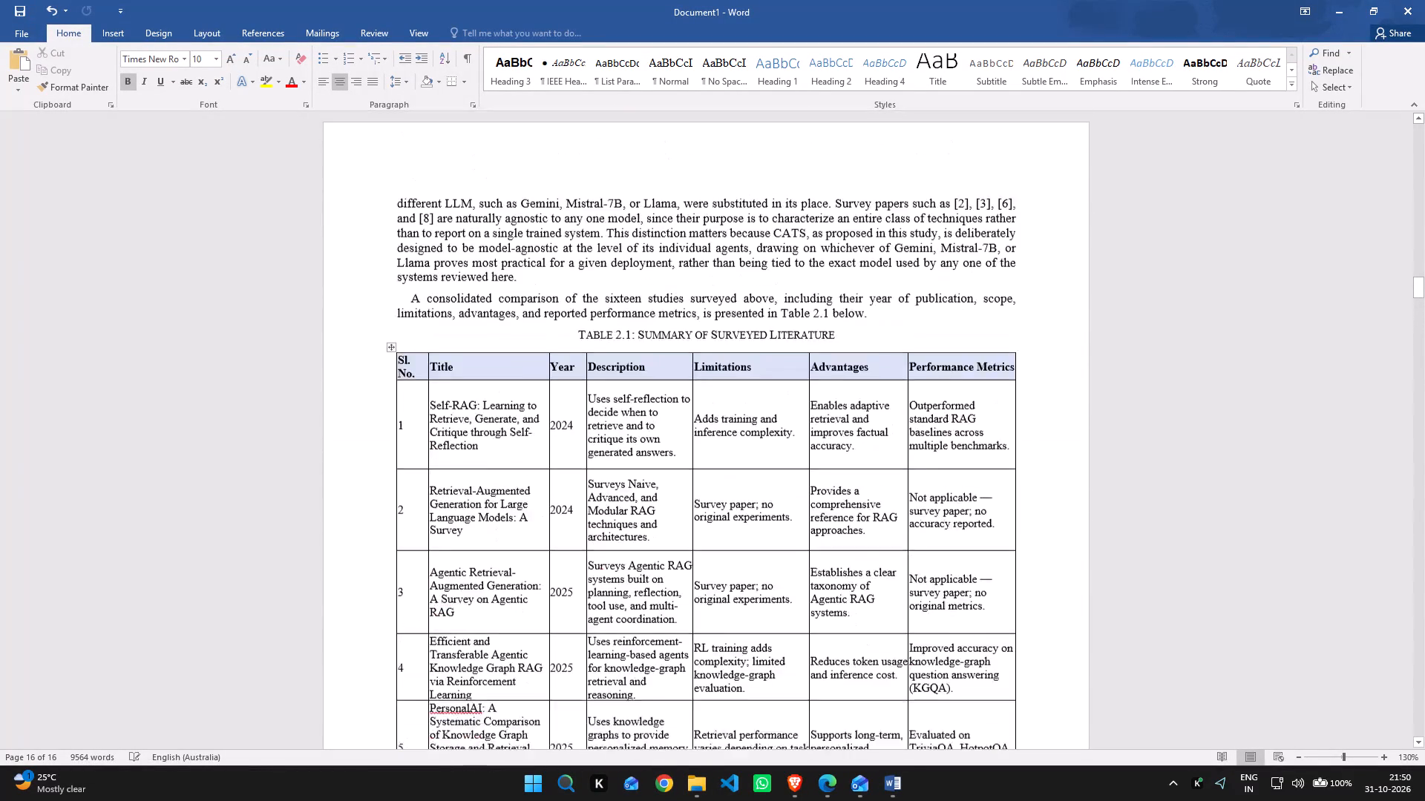
pyautogui.scroll(7, 768, 357)
pyautogui.moveTo(1421, 268); pyautogui.dragTo(1424, 106)
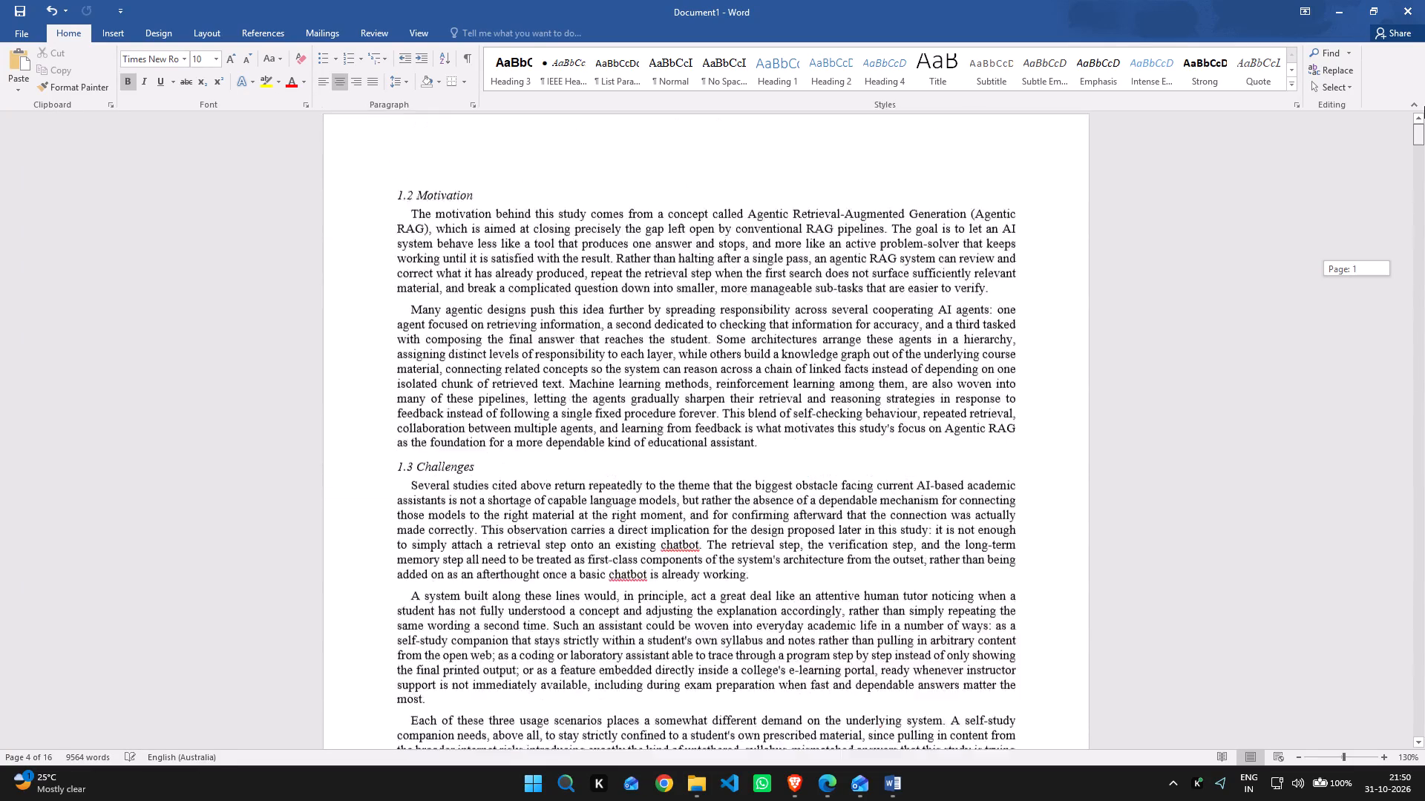
pyautogui.moveTo(1424, 106); pyautogui.dragTo(1424, 98)
pyautogui.scroll(-19, 1176, 363)
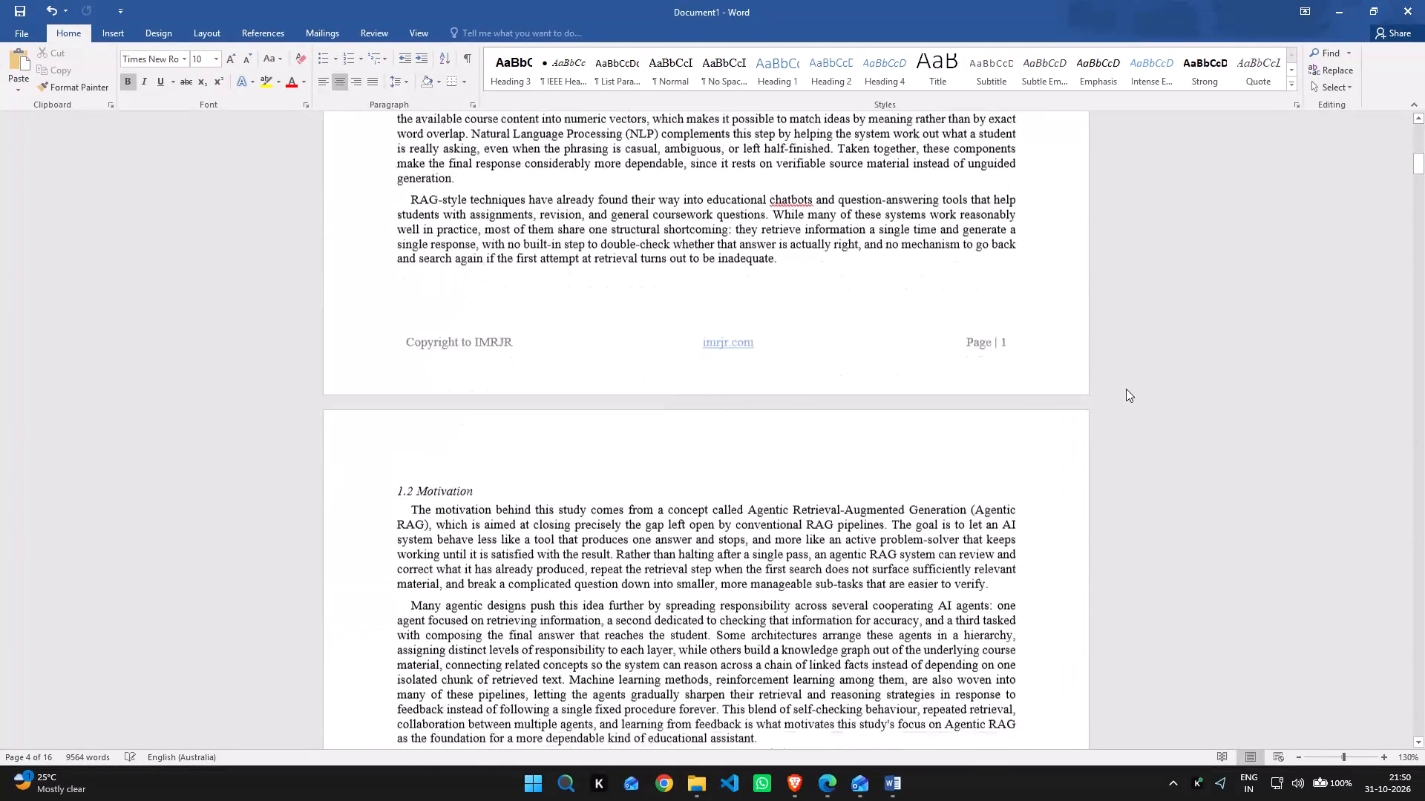
# Switch to the IMRJR-Paper-Format document and check its guidelines on page numbers, headers, footers and references.
pyautogui.hotkey('alt', 'Tab')
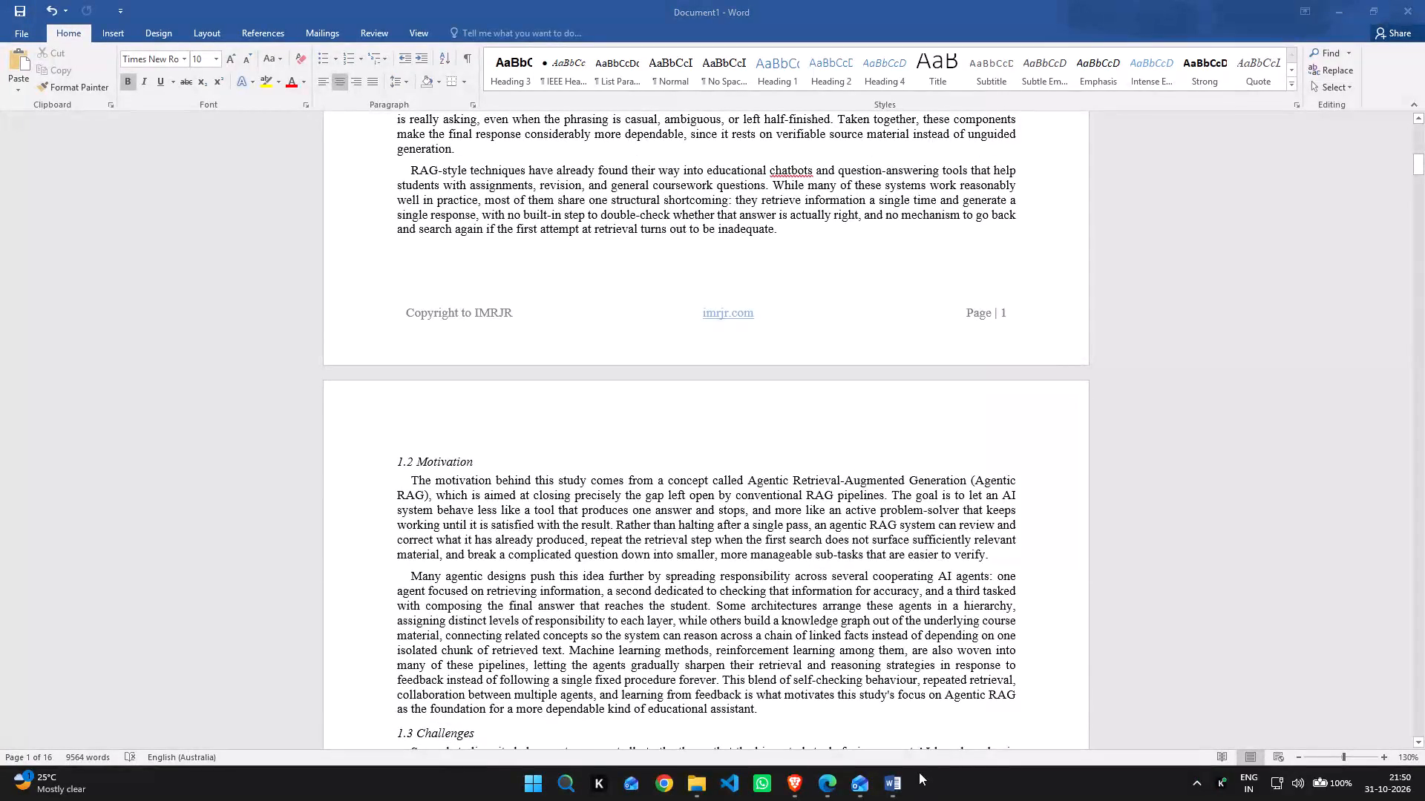
pyautogui.keyDown('alt'); pyautogui.click(613, 336); pyautogui.keyUp('alt')
pyautogui.scroll(-8, 734, 379)
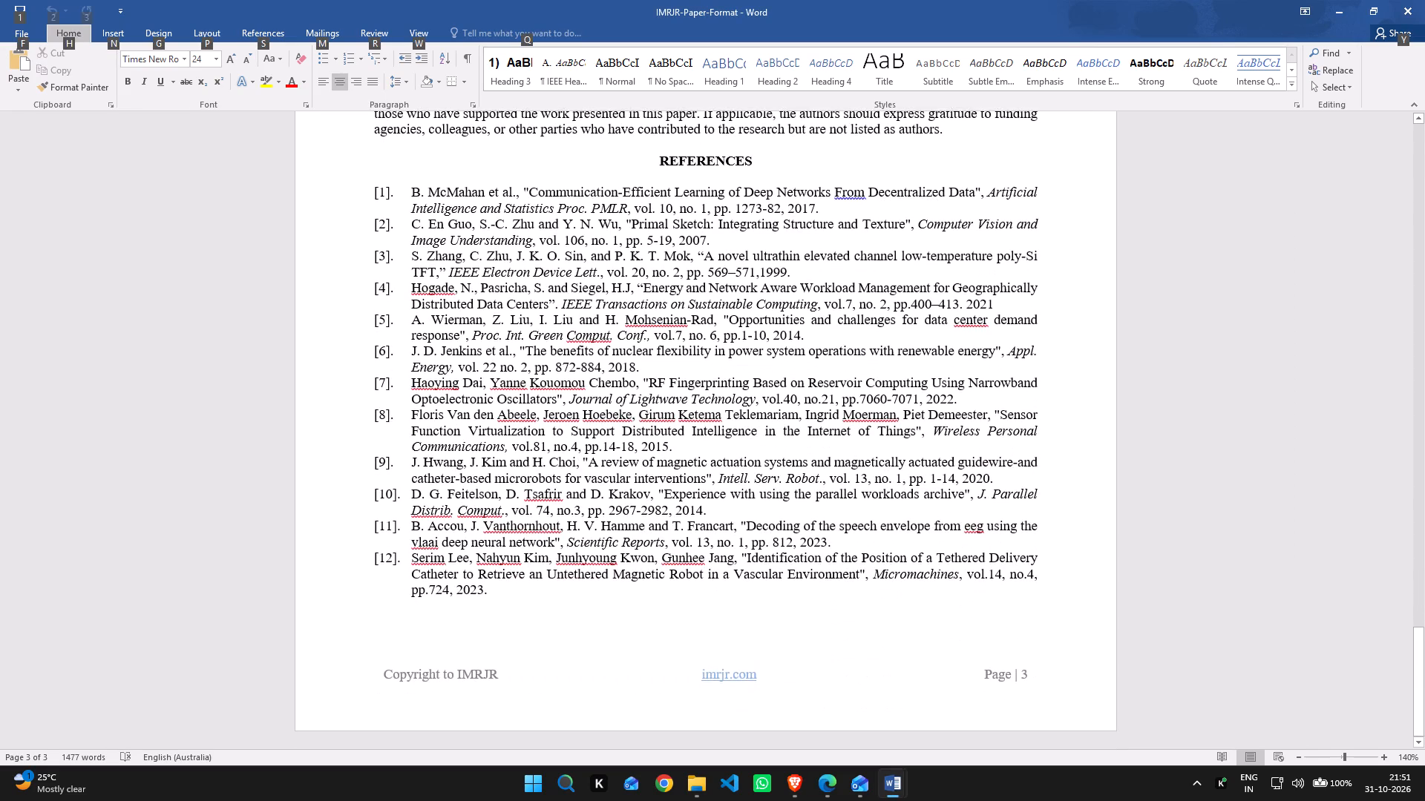
pyautogui.scroll(20, 734, 380)
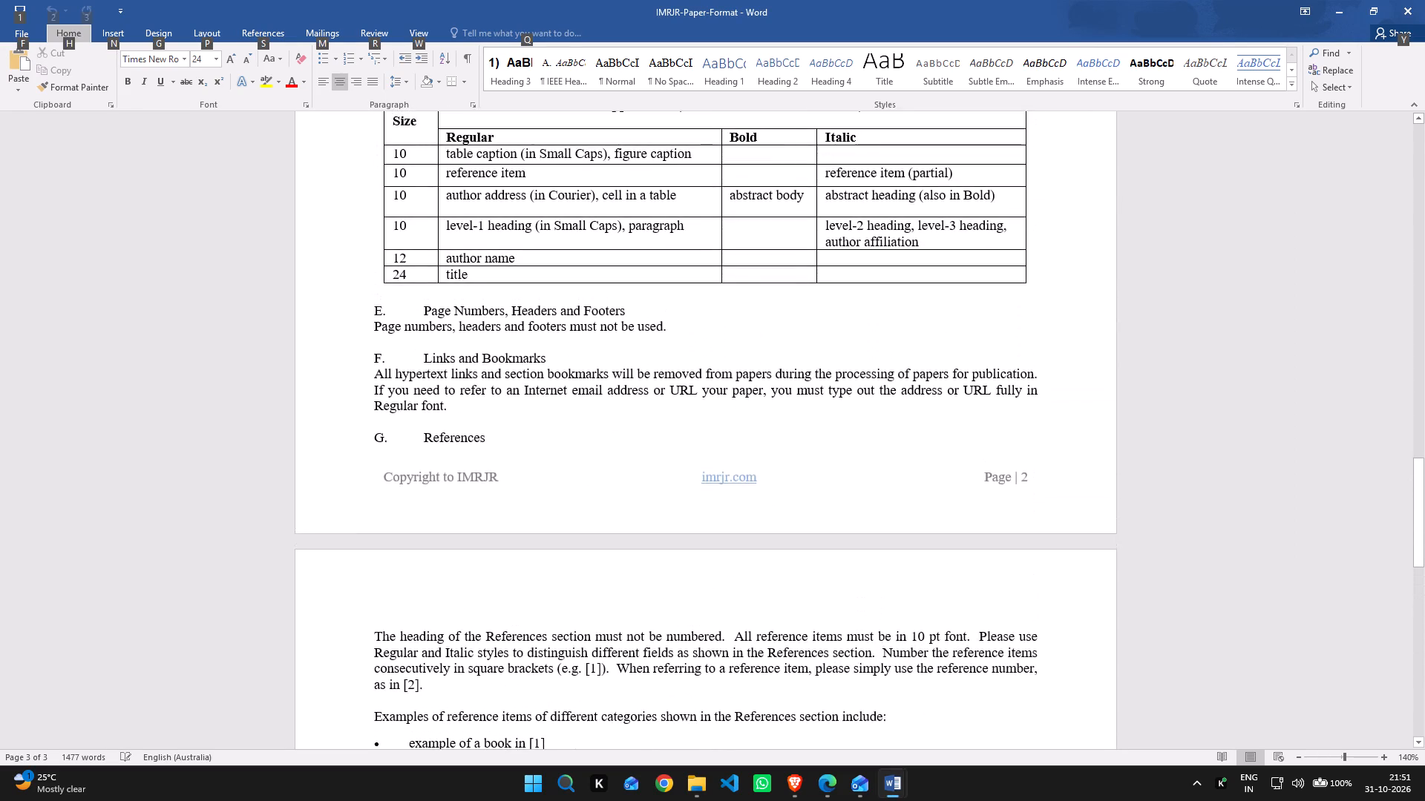
pyautogui.scroll(2, 738, 377)
pyautogui.scroll(-2, 738, 388)
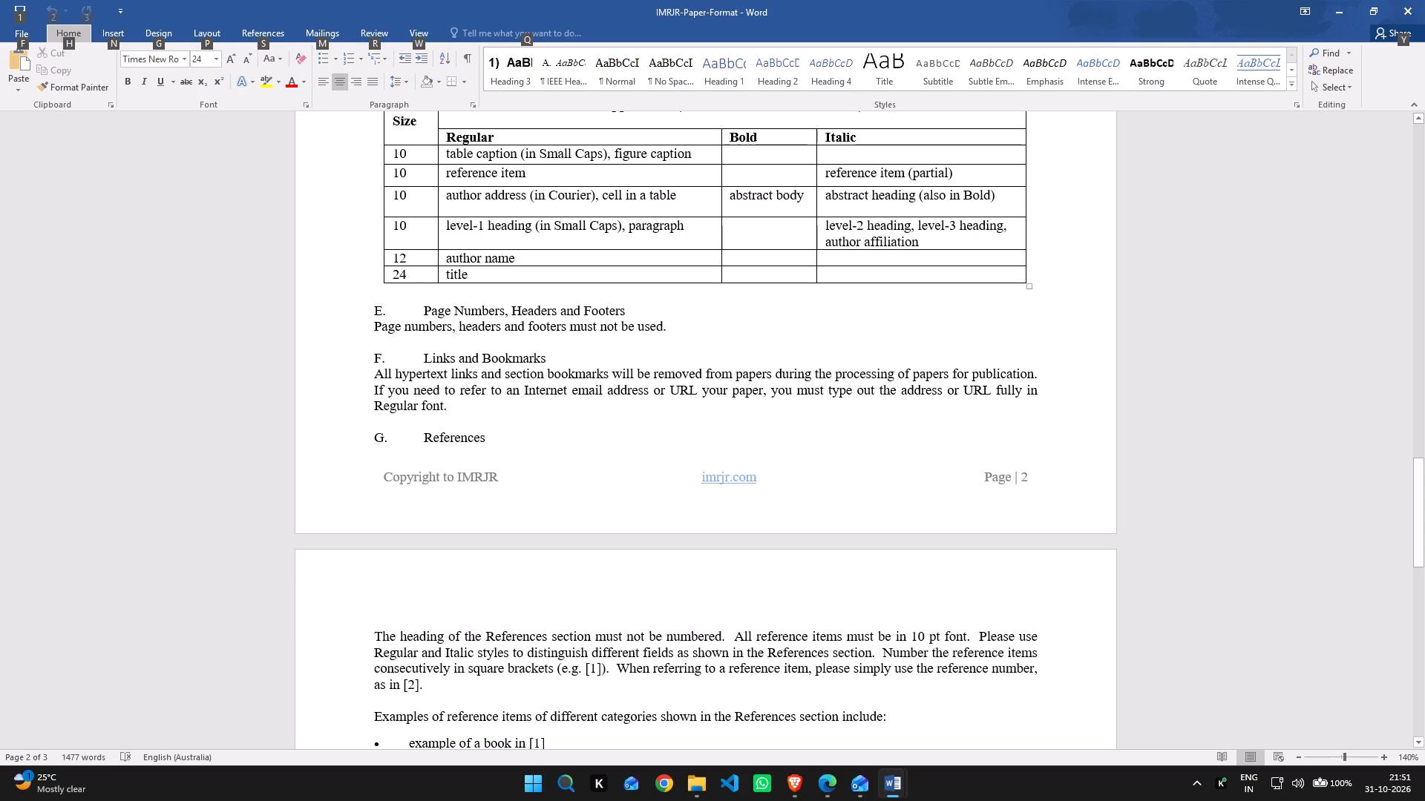
# Back in the research paper, delete the entire footer, including the IMRJR copyright text, the imrjr.com link and the page number.
pyautogui.hotkey('alt', 'Tab')
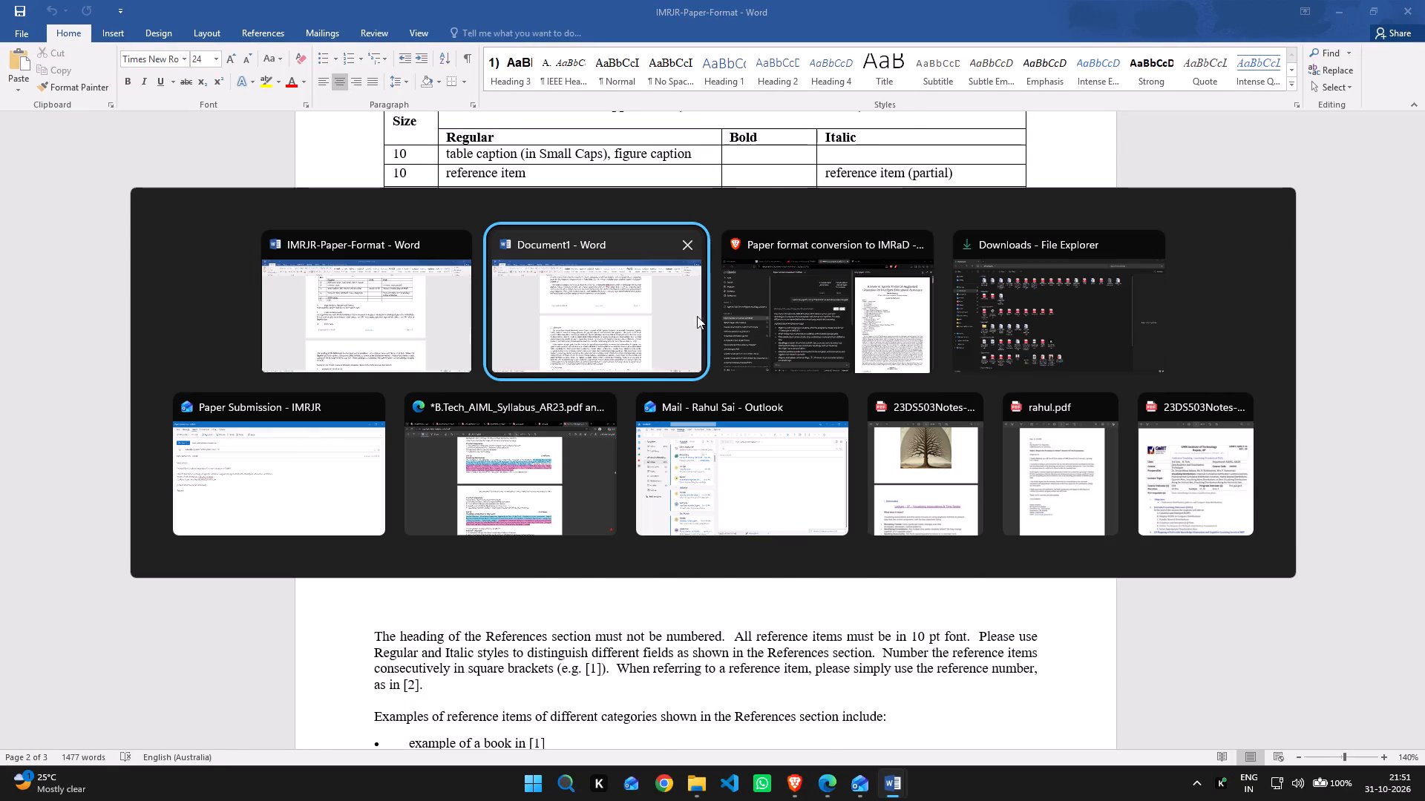
pyautogui.click(658, 331)
pyautogui.doubleClick(668, 314)
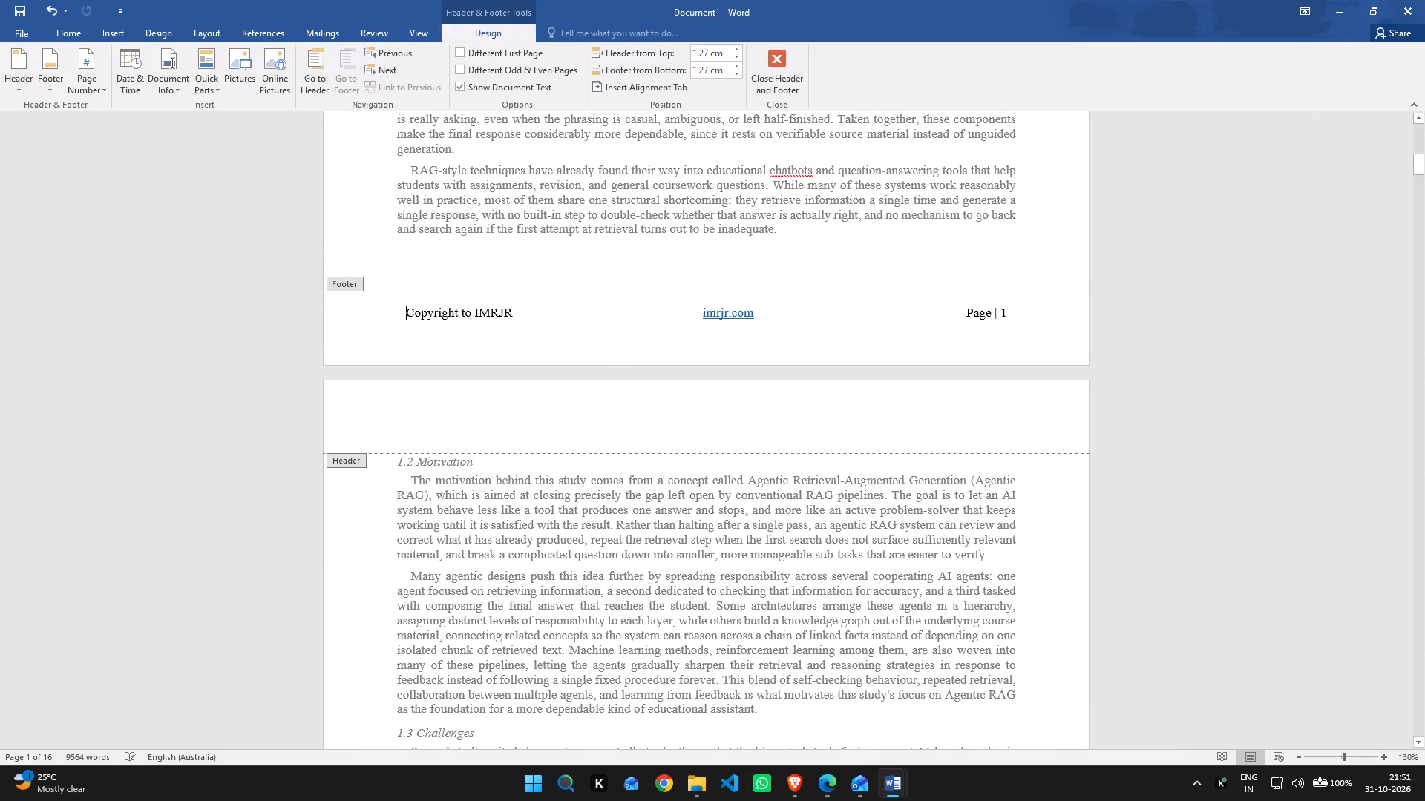
pyautogui.moveTo(784, 318); pyautogui.dragTo(425, 297)
pyautogui.press('BackSpace')
pyautogui.press('BackSpace')
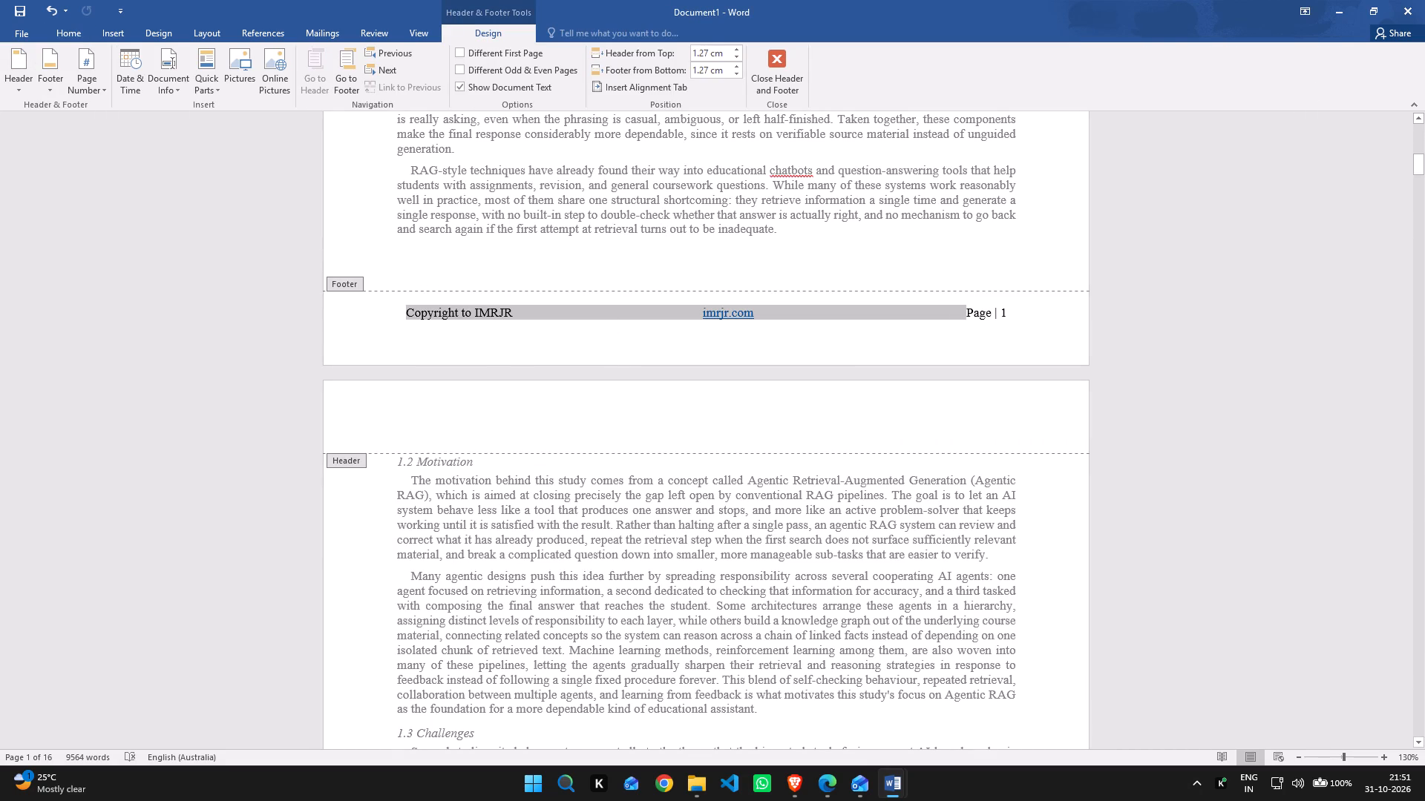
pyautogui.click(761, 320)
pyautogui.doubleClick(726, 311)
pyautogui.press('BackSpace')
pyautogui.doubleClick(757, 321)
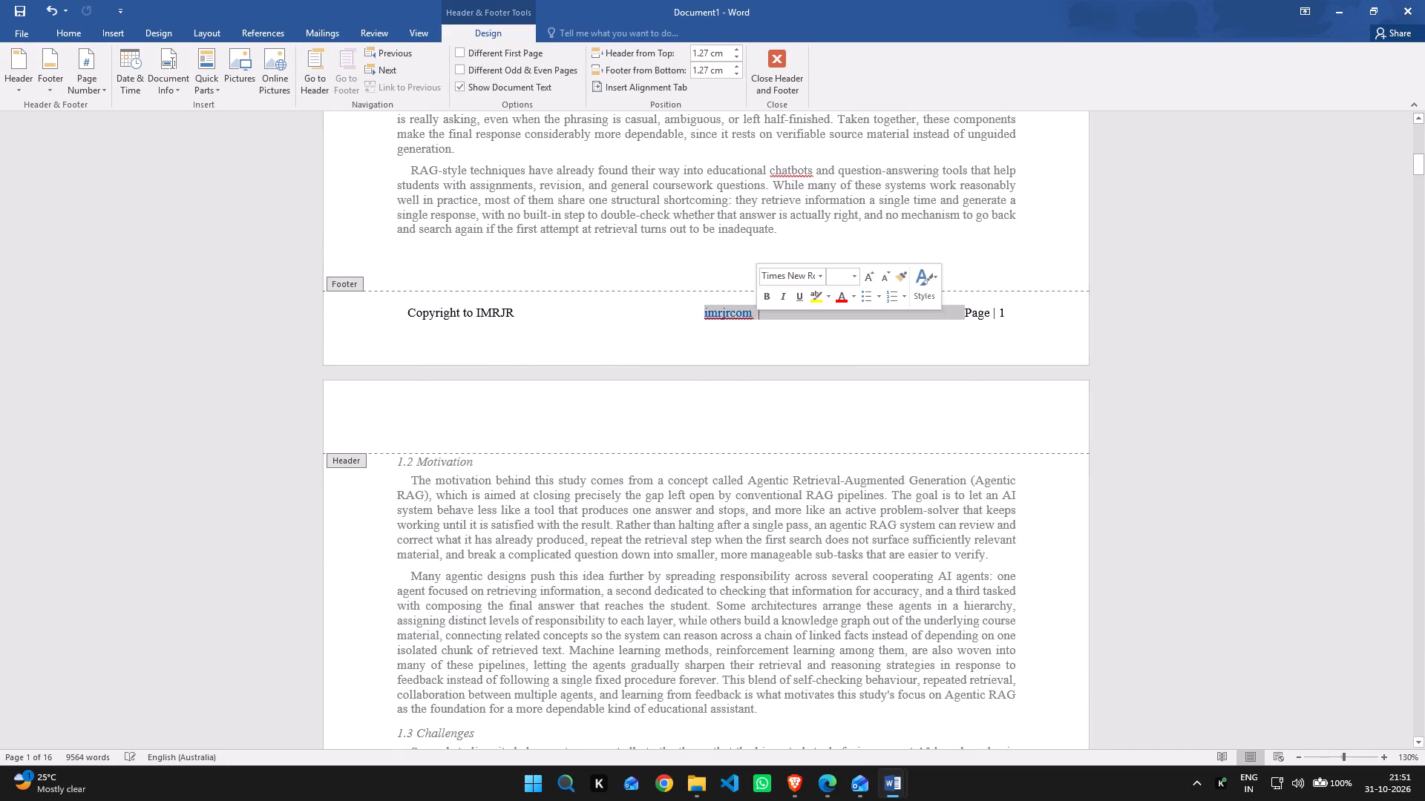
pyautogui.press('BackSpace')
pyautogui.doubleClick(756, 320)
pyautogui.press('BackSpace')
pyautogui.doubleClick(753, 319)
pyautogui.press('BackSpace')
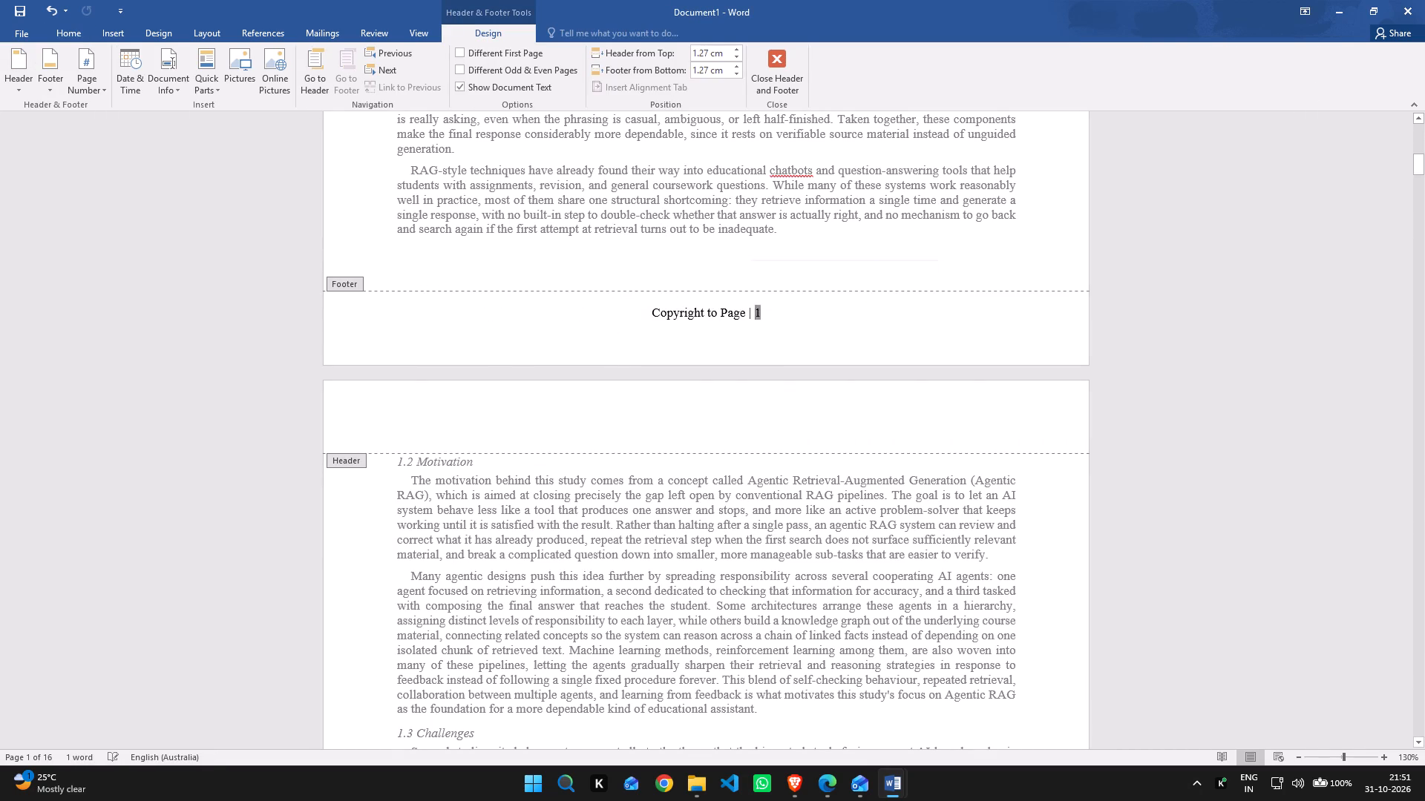
pyautogui.doubleClick(753, 319)
pyautogui.press('BackSpace')
pyautogui.doubleClick(753, 319)
pyautogui.press('BackSpace')
pyautogui.doubleClick(754, 319)
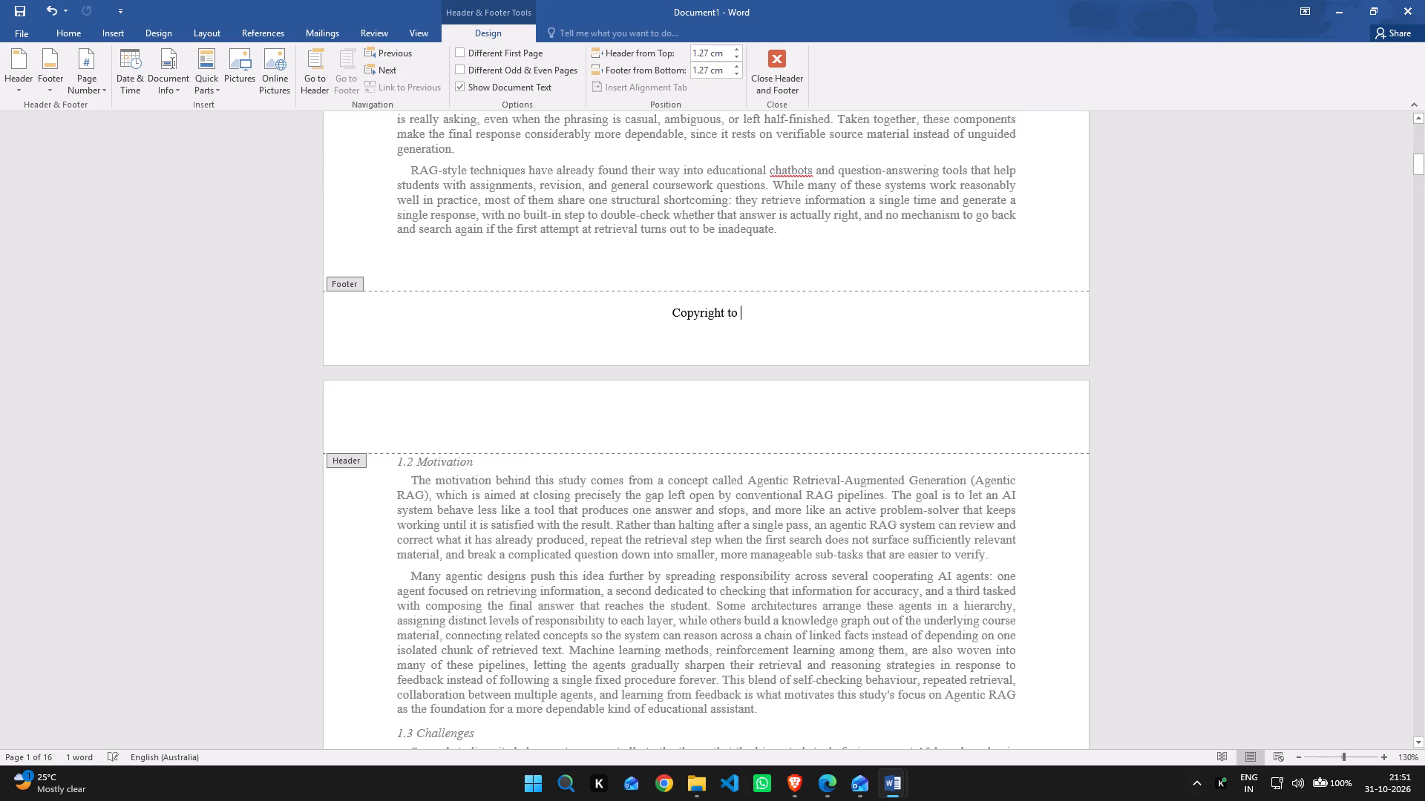
pyautogui.press('BackSpace')
pyautogui.press('BackSpace')
pyautogui.hotkey('ctrl', 'BackSpace')
pyautogui.hotkey('ctrl', 'BackSpace')
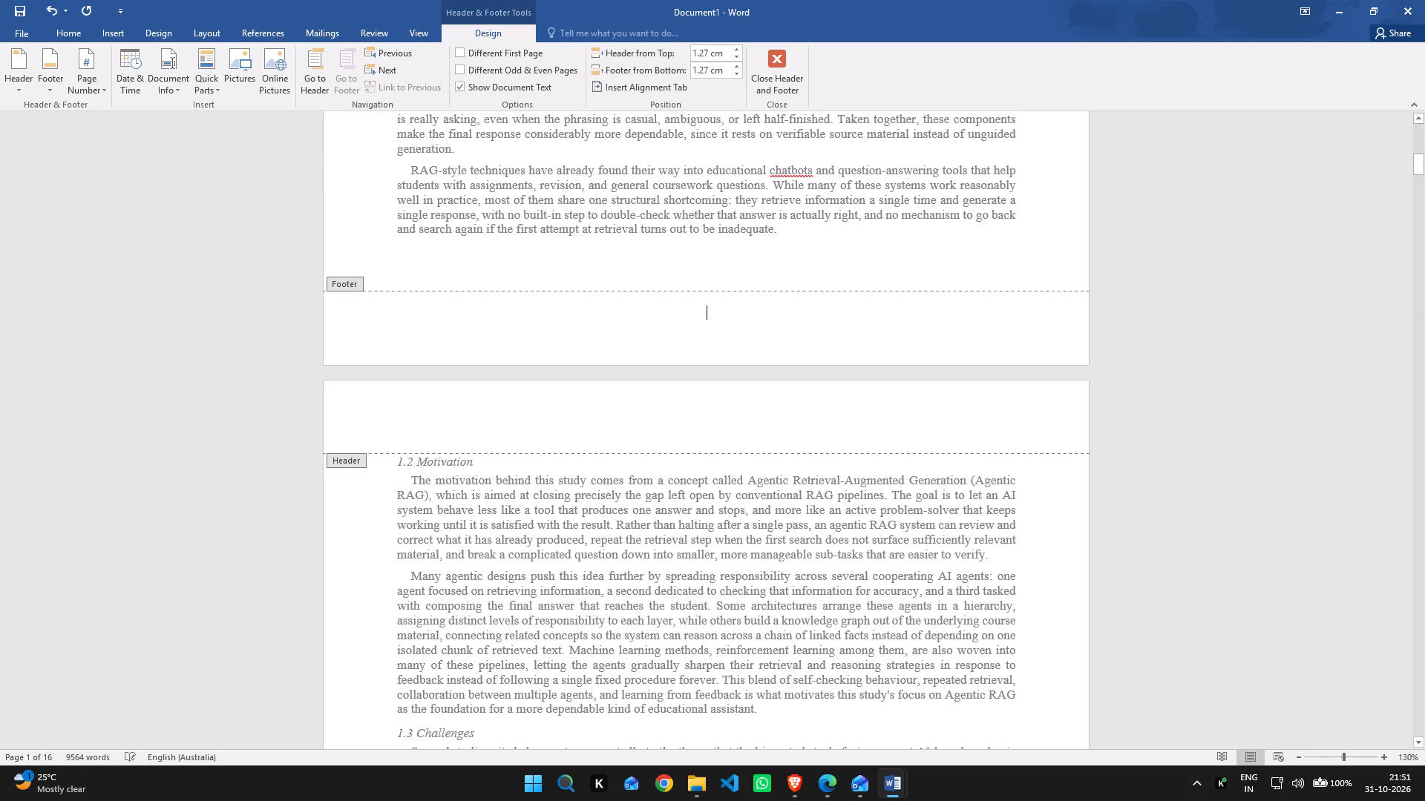
pyautogui.click(755, 319)
pyautogui.click(761, 79)
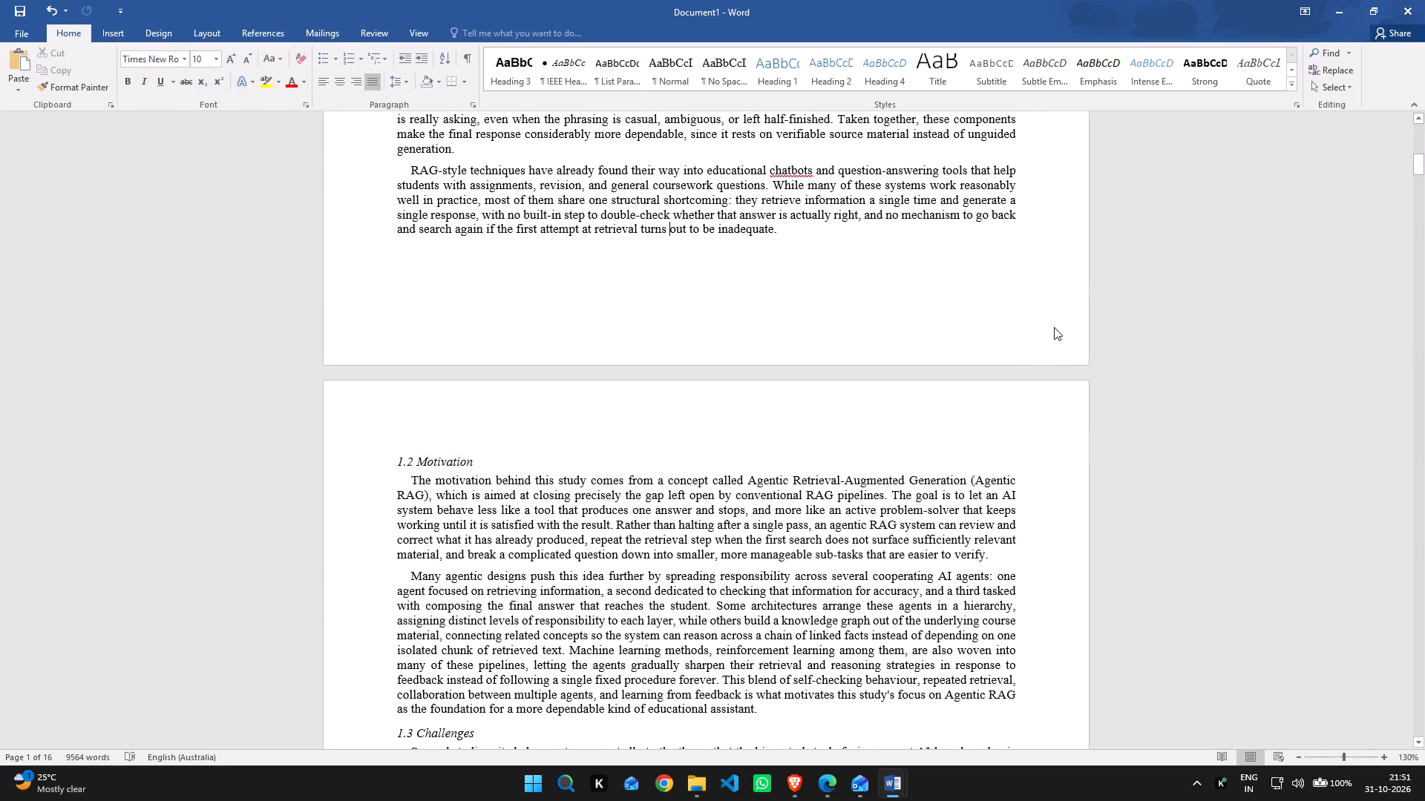
# Return to the paper's title page and save it to the Desktop as a Word document named A Study of Agentic Retrieval.
pyautogui.scroll(14, 1054, 326)
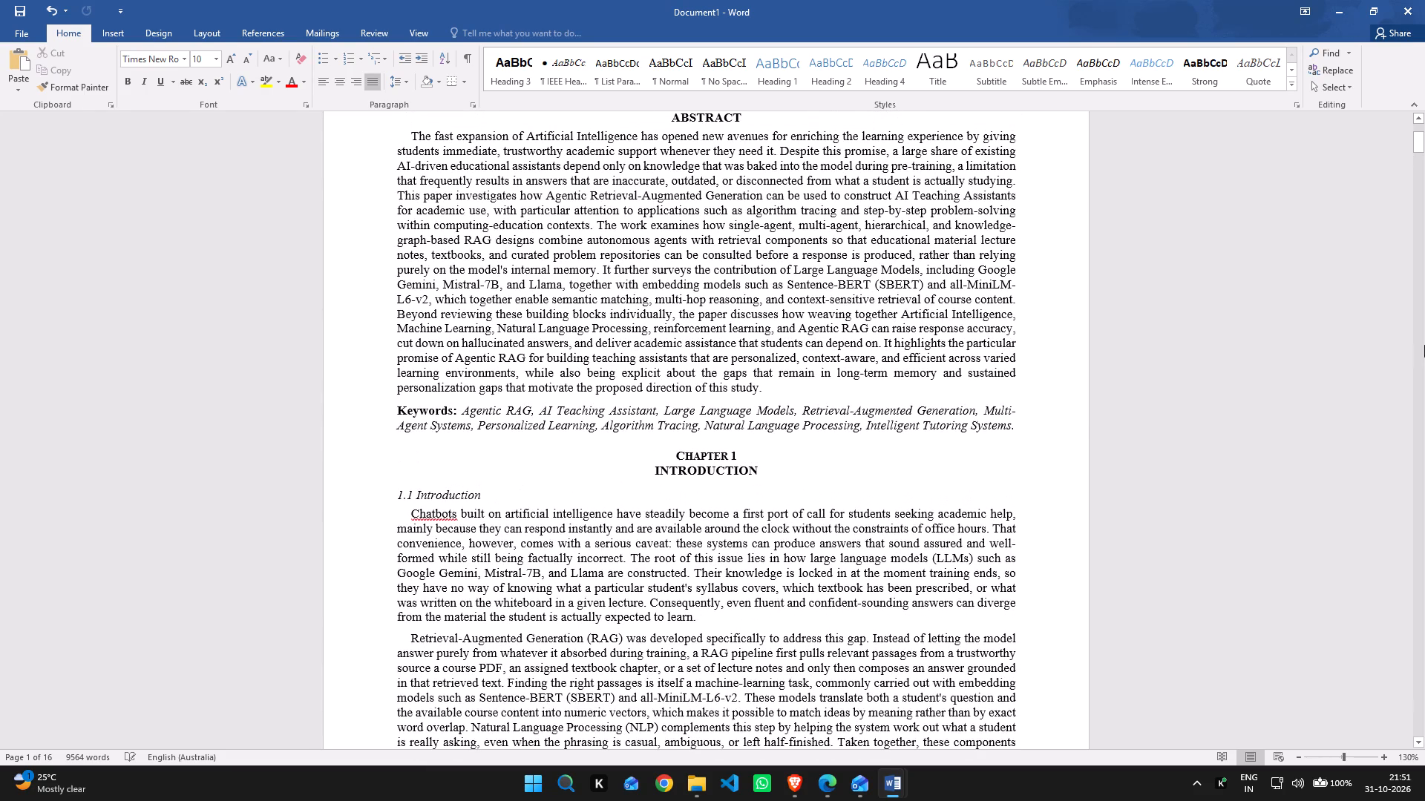
pyautogui.moveTo(1420, 139); pyautogui.dragTo(1424, 95)
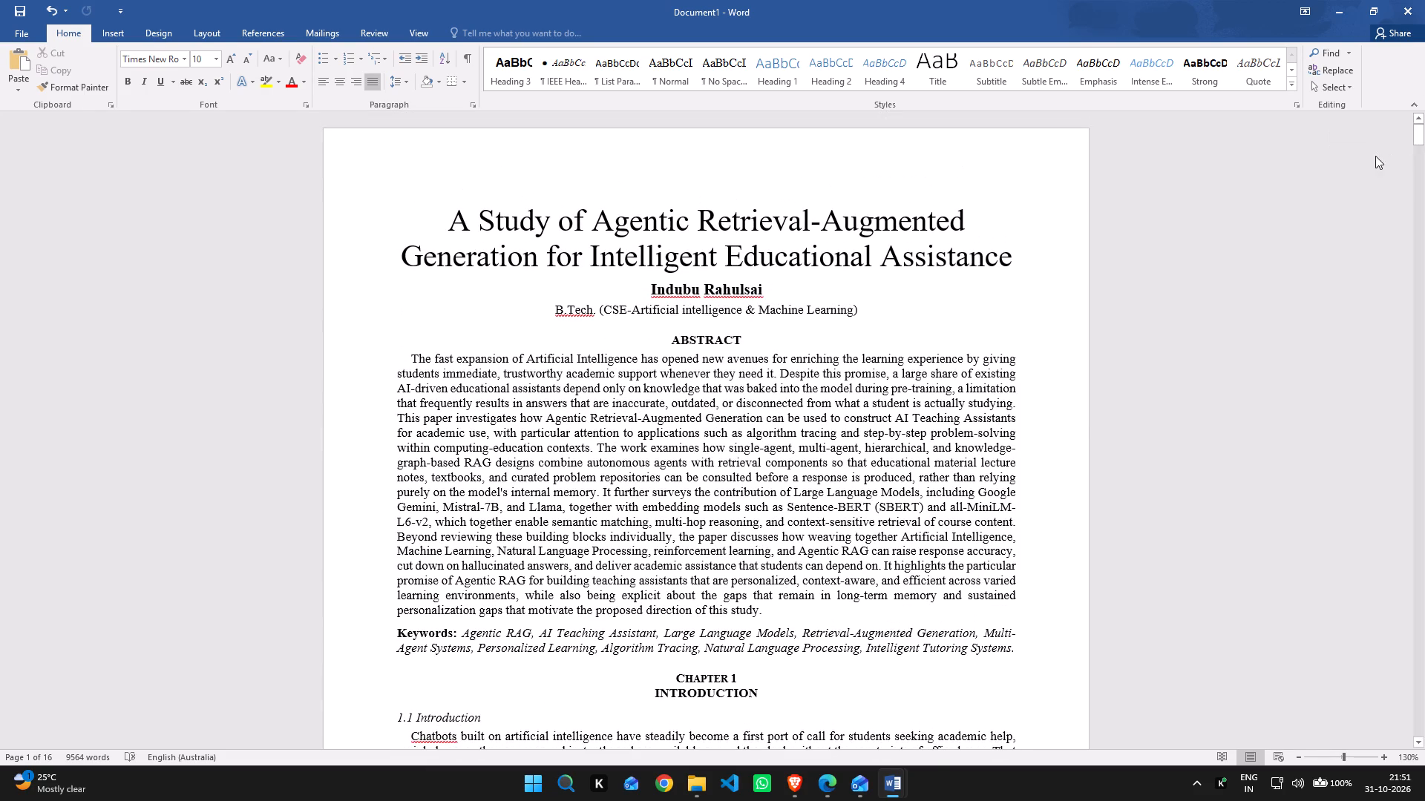
pyautogui.hotkey('ctrl', 's')
pyautogui.hotkey('ctrl', 's')
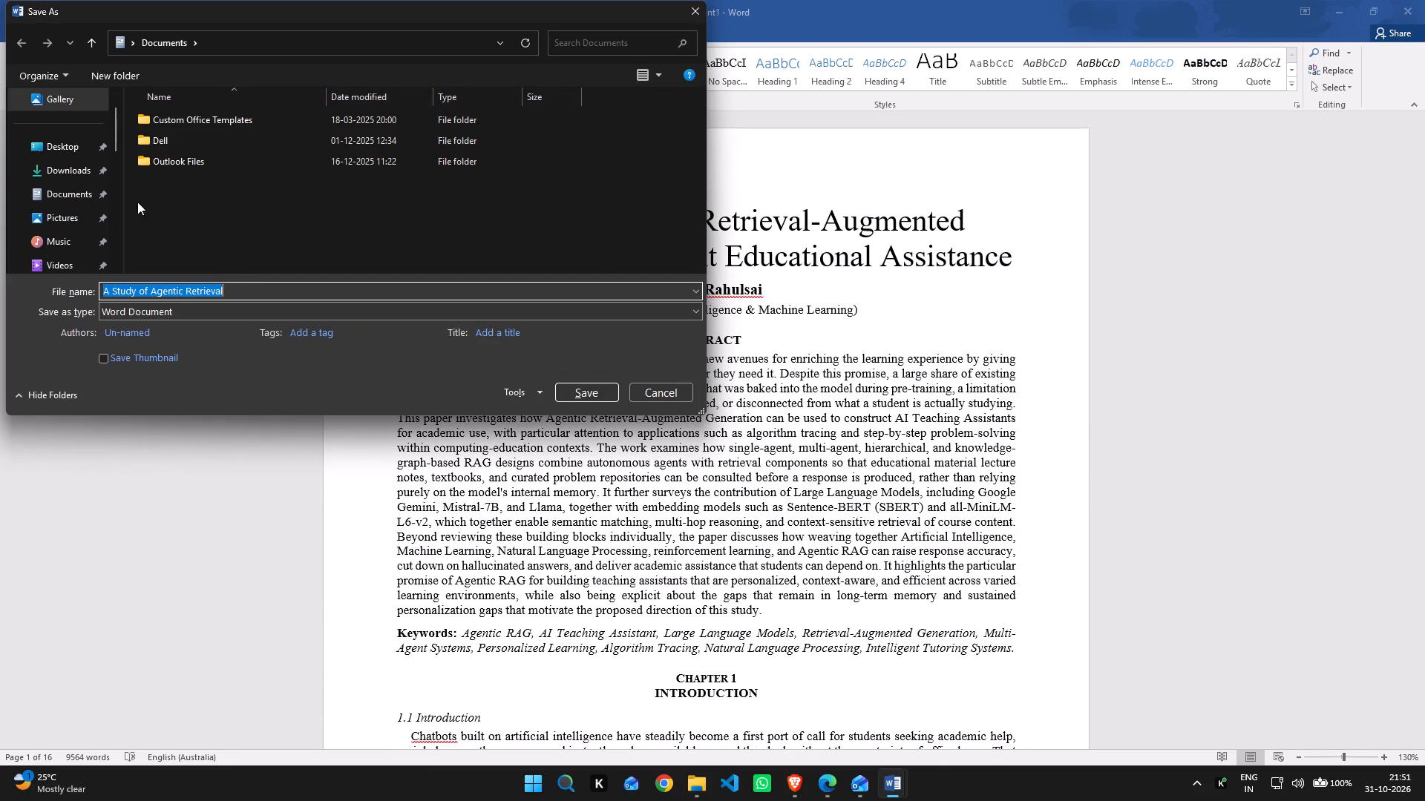
pyautogui.click(77, 162)
pyautogui.click(81, 151)
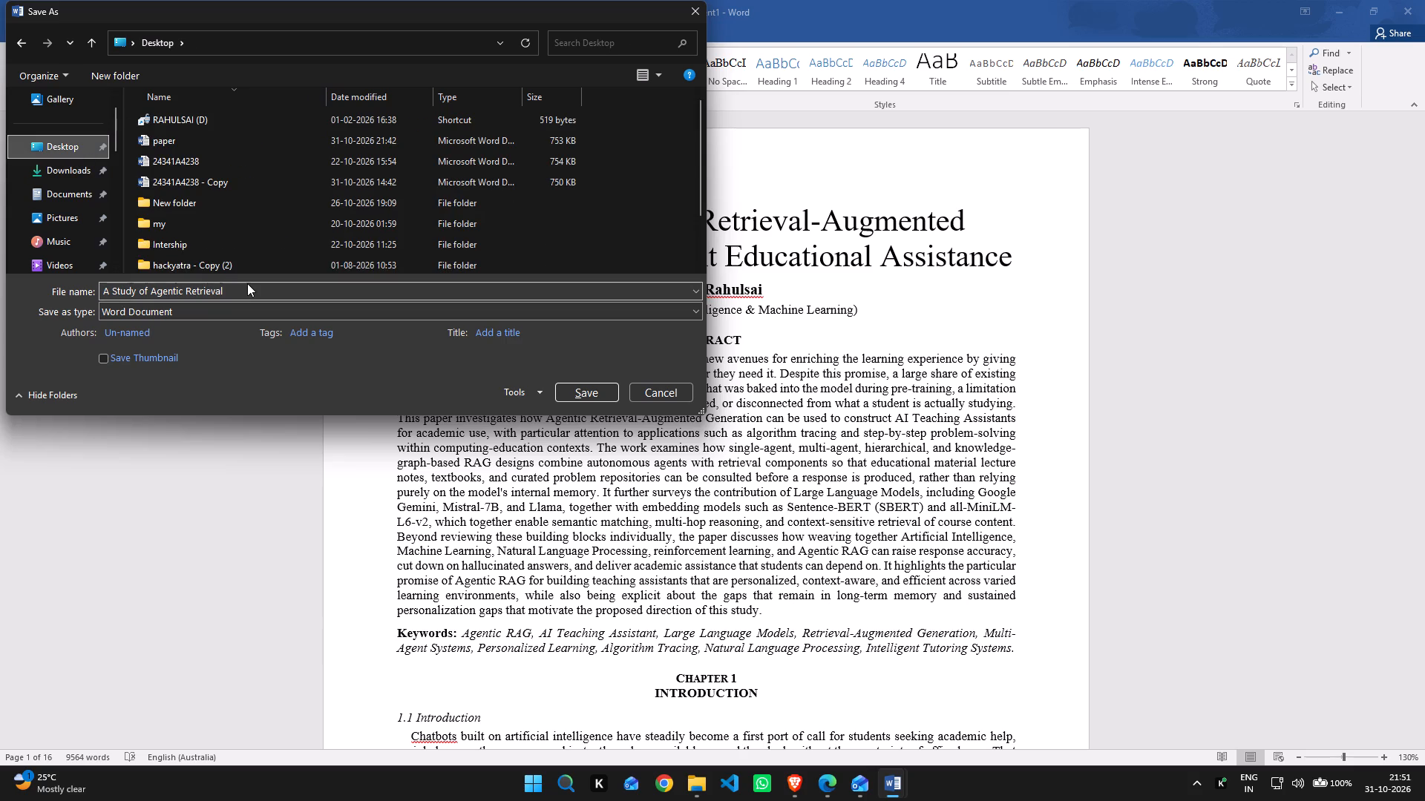
pyautogui.click(247, 283)
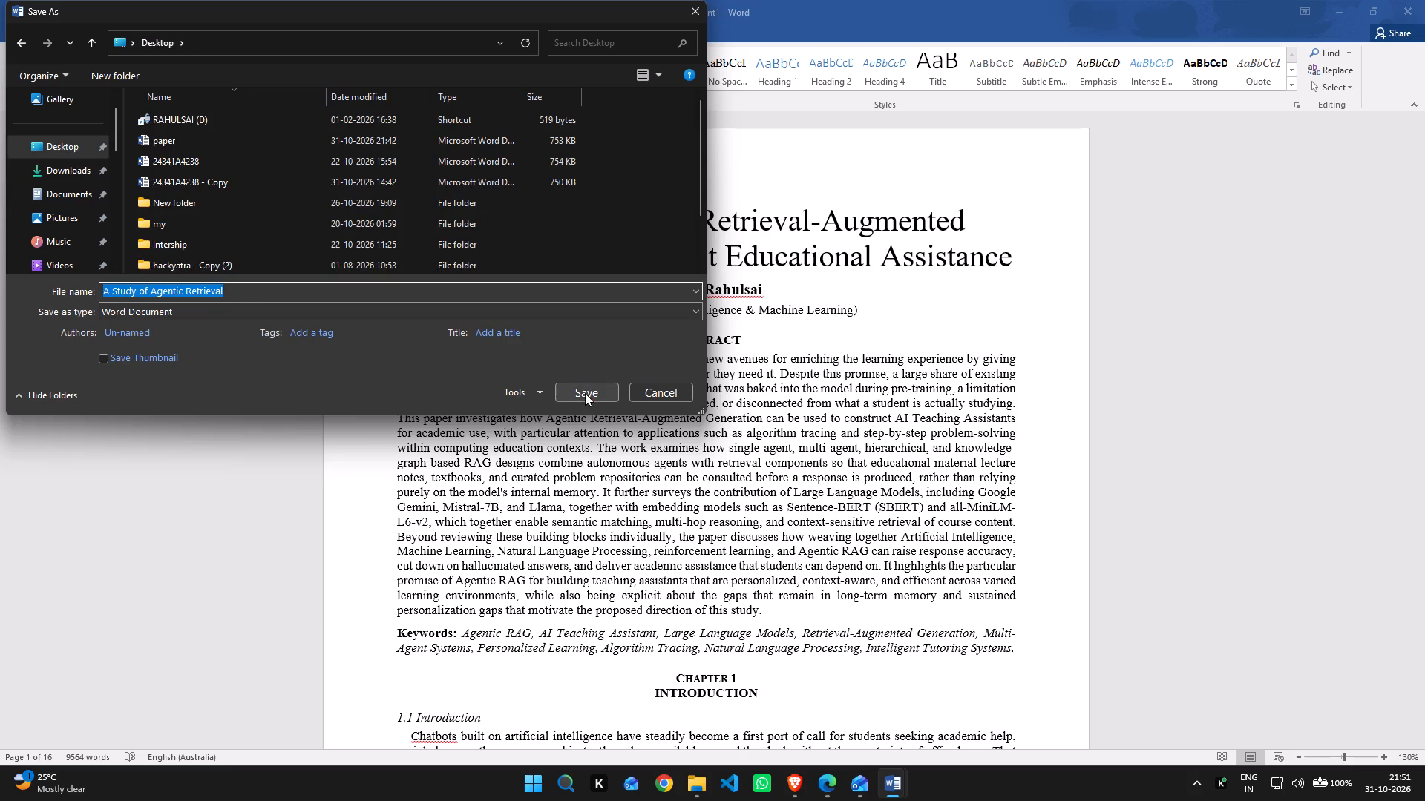
pyautogui.click(585, 393)
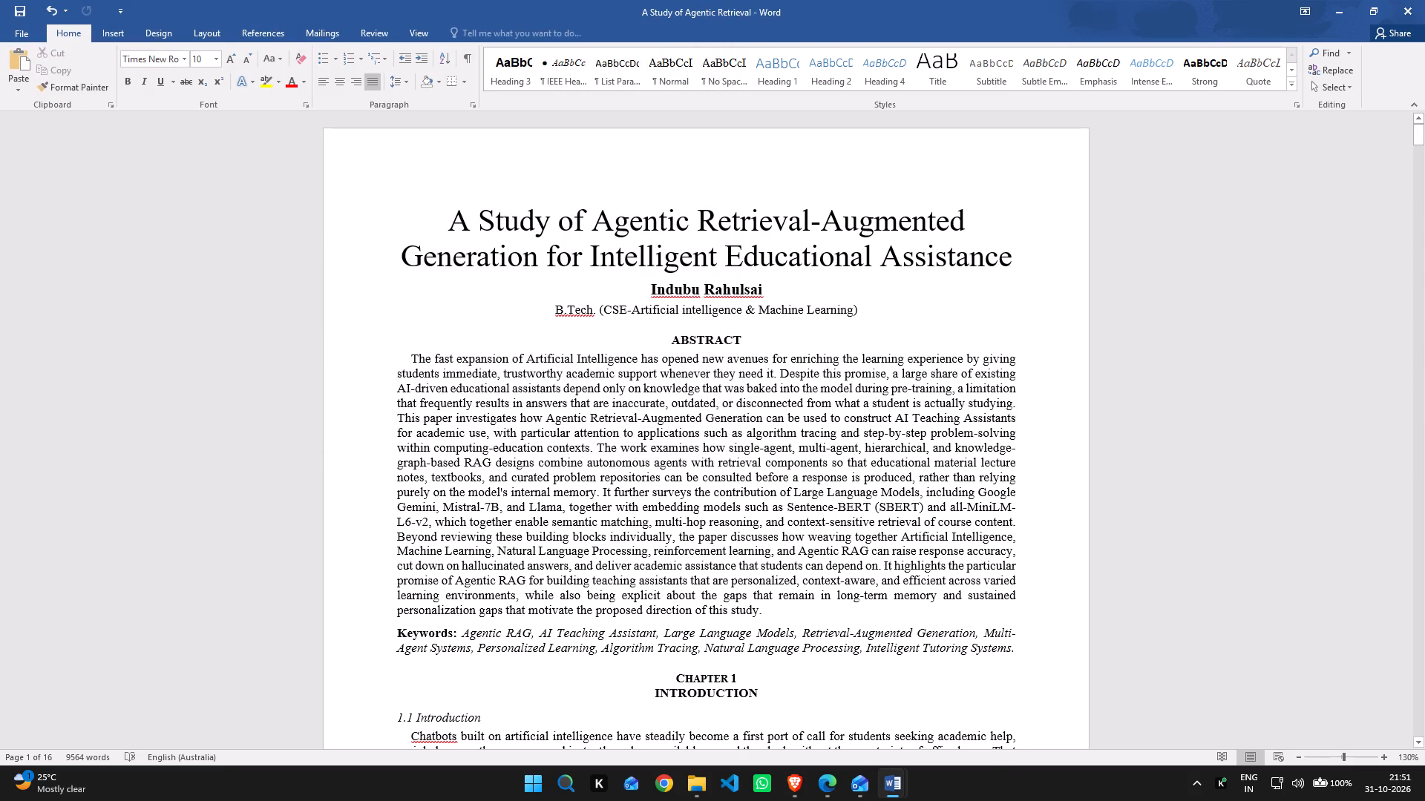
# On the desktop, move the A Study of Agentic Retrieval file to the empty central area and copy it.
pyautogui.press('super+d')
pyautogui.moveTo(100, 395); pyautogui.dragTo(536, 360)
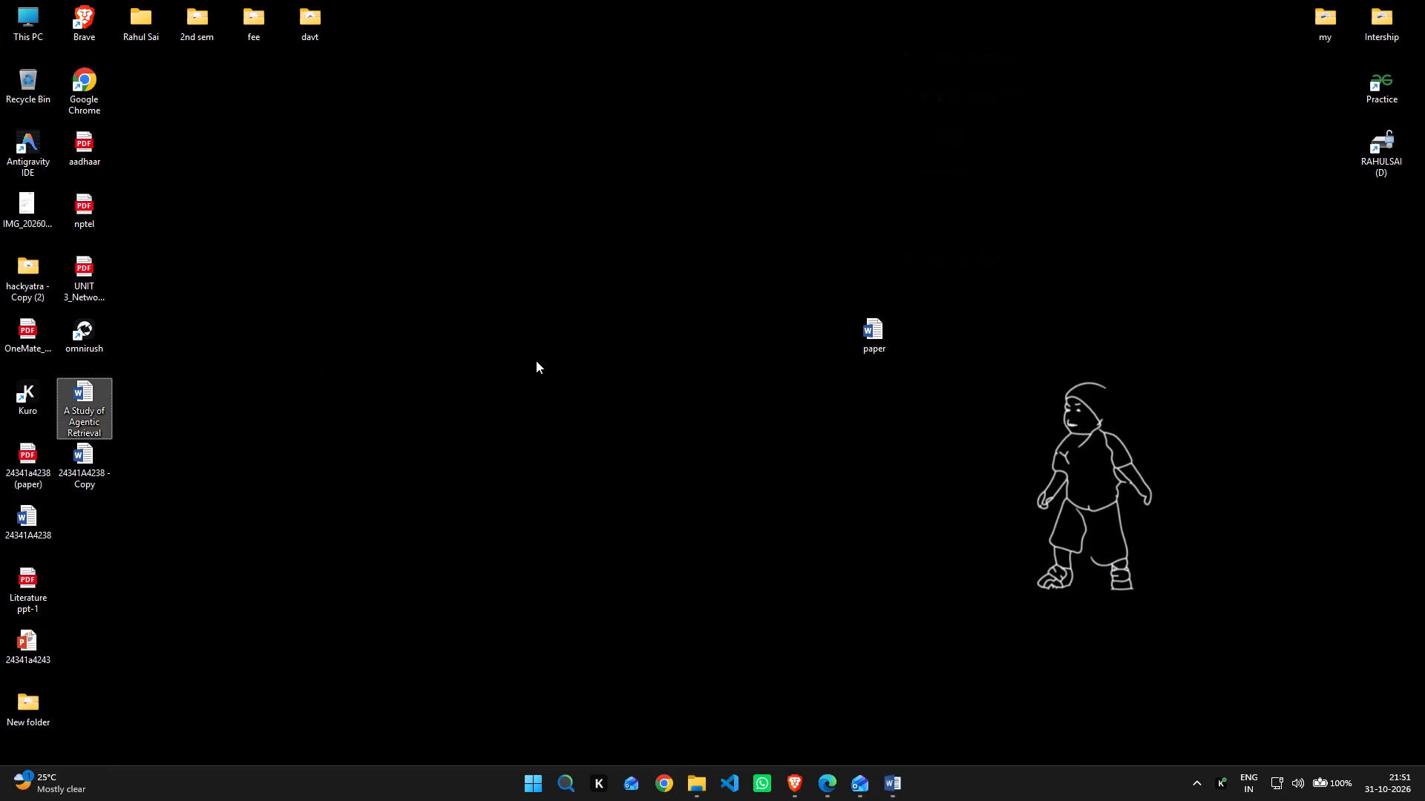
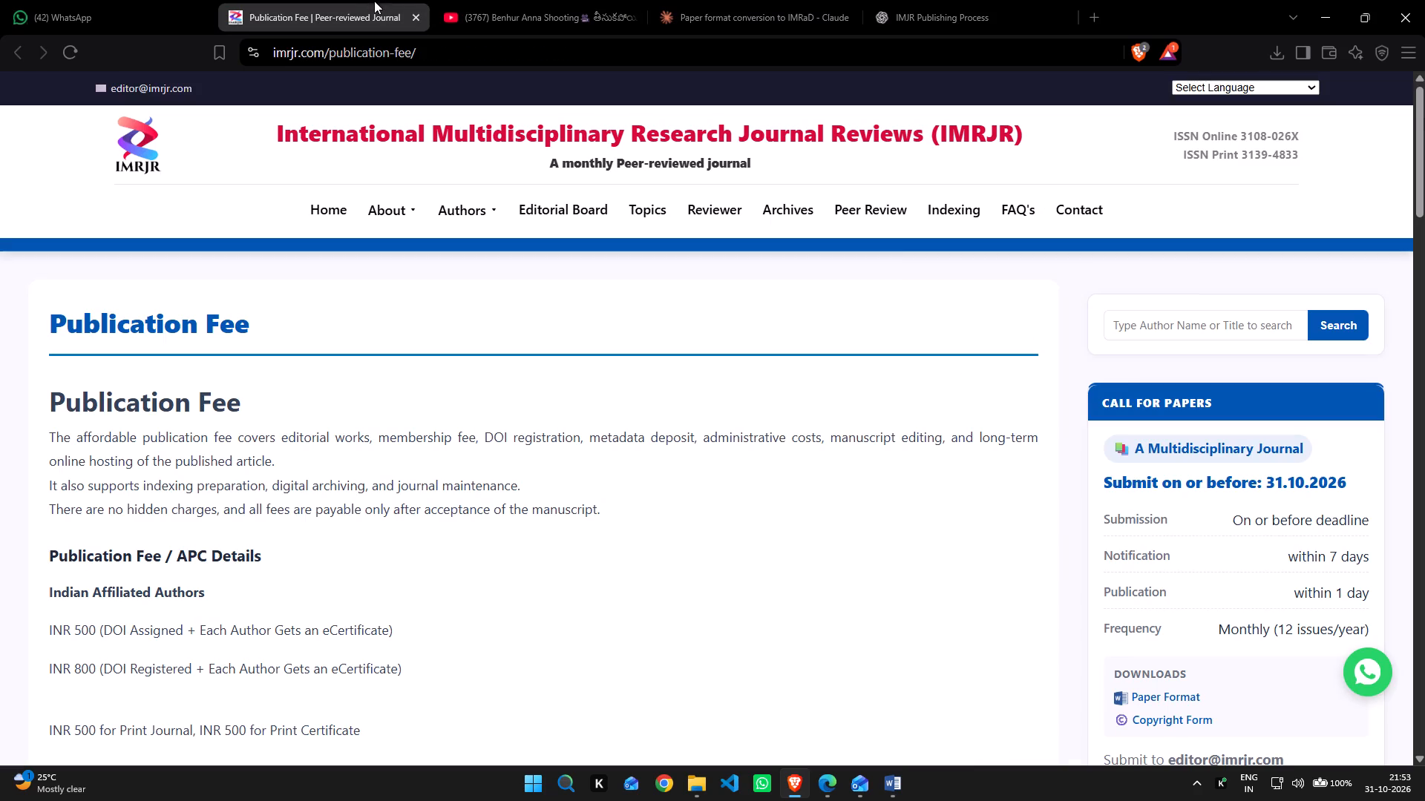
# Examine the IMRJR Publication Fee page for the author fees, call-for-papers details, submission option and payment modes.
pyautogui.scroll(-4, 1153, 455)
pyautogui.scroll(3, 1148, 472)
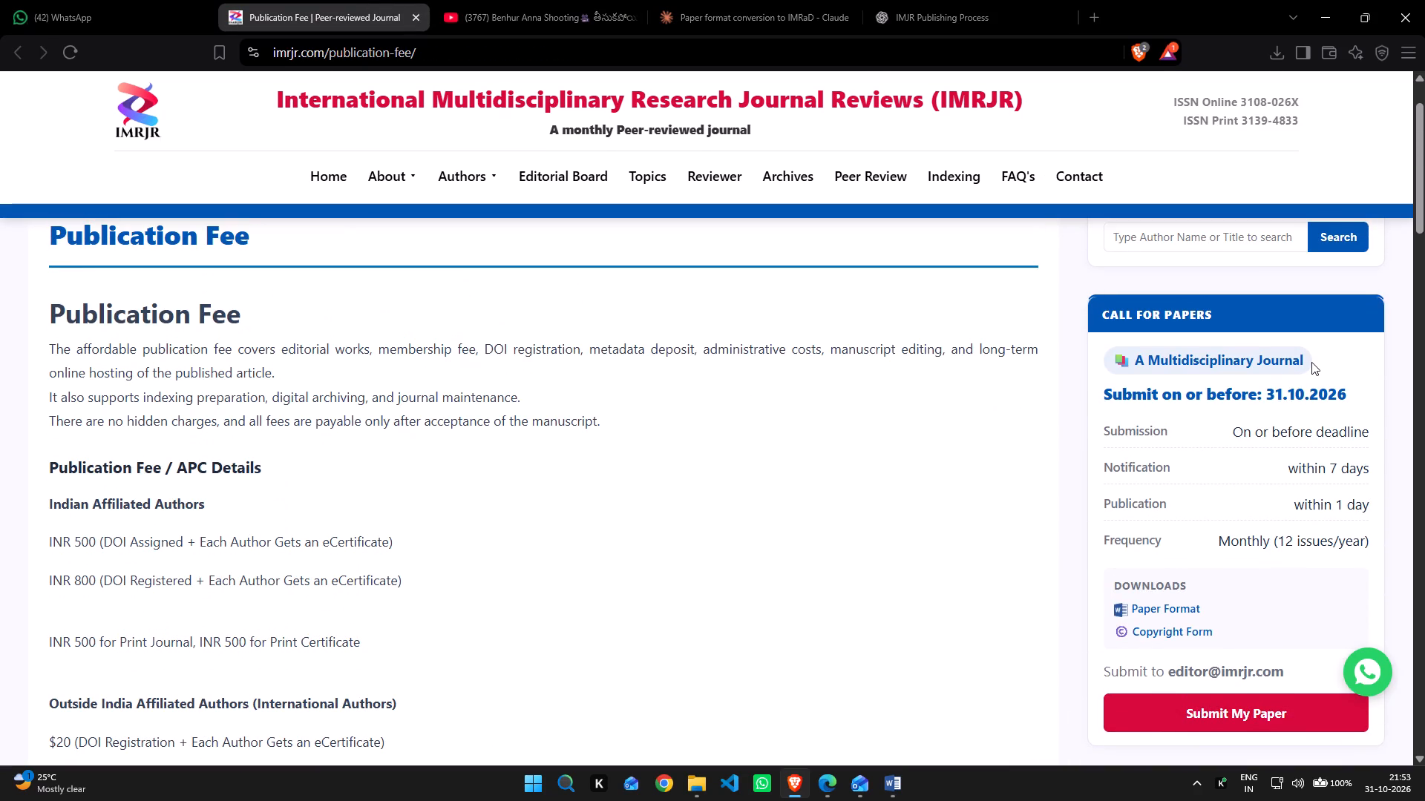
pyautogui.scroll(-4, 1254, 550)
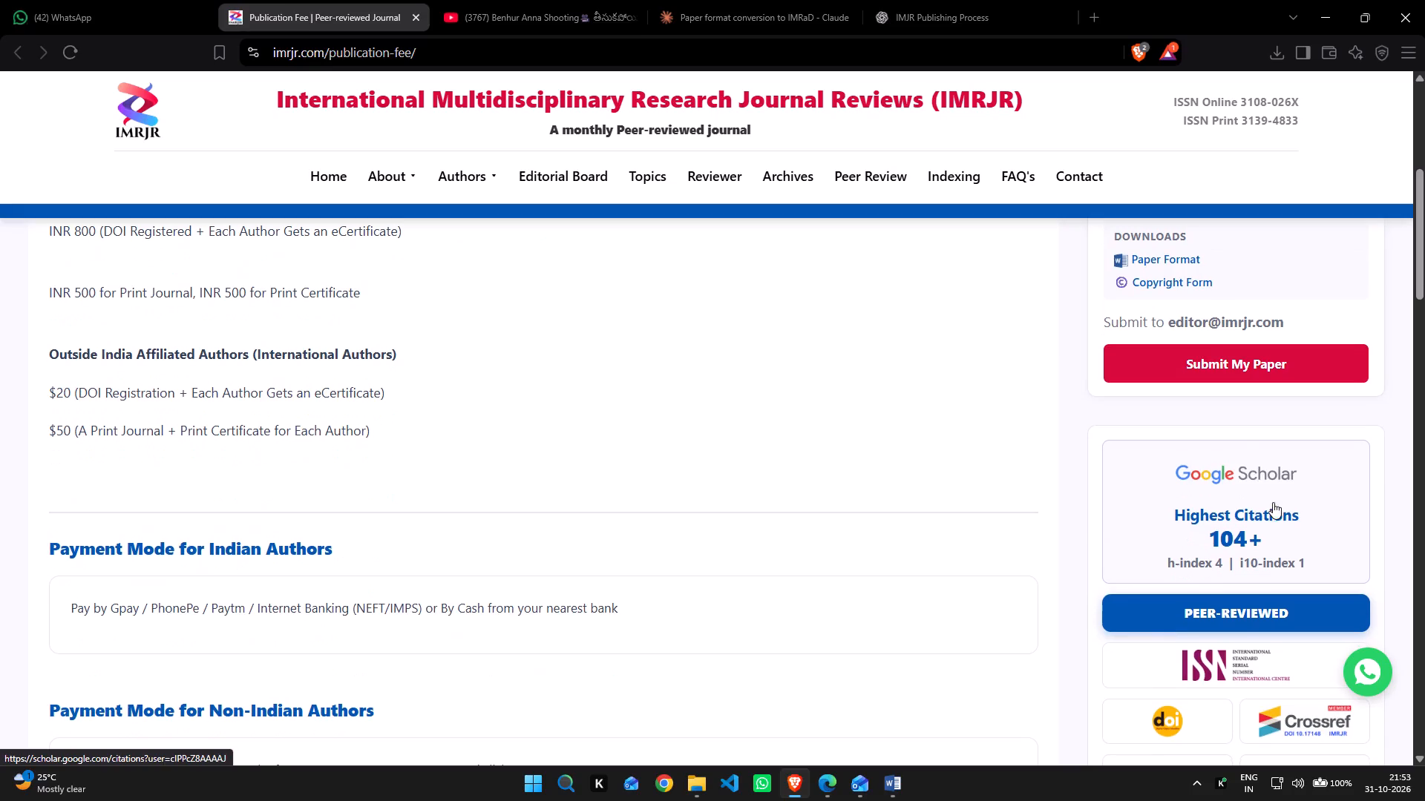
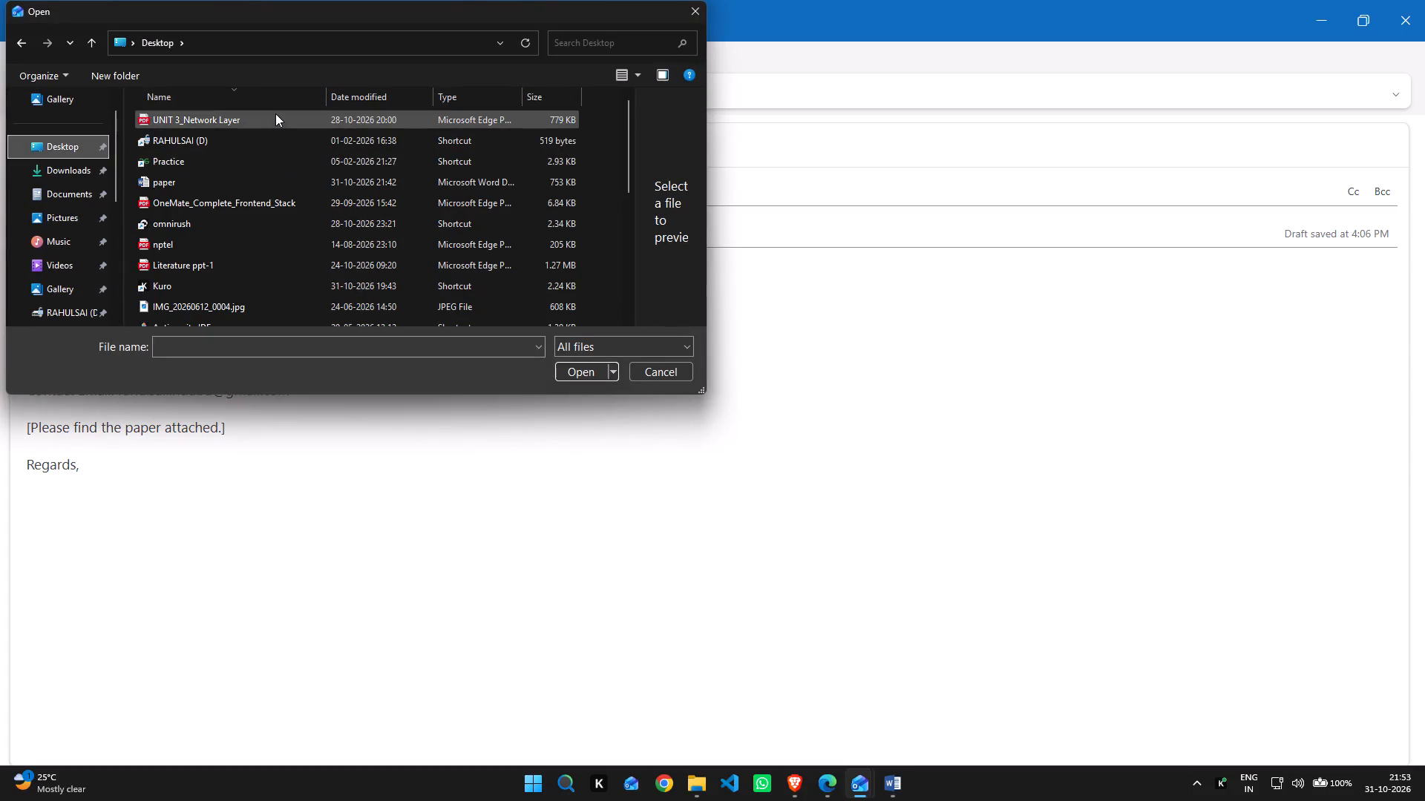
# Choose the A Study of Agentic Retrieval Word document from the desktop as the attachment for the draft submission email.
pyautogui.scroll(-6, 275, 113)
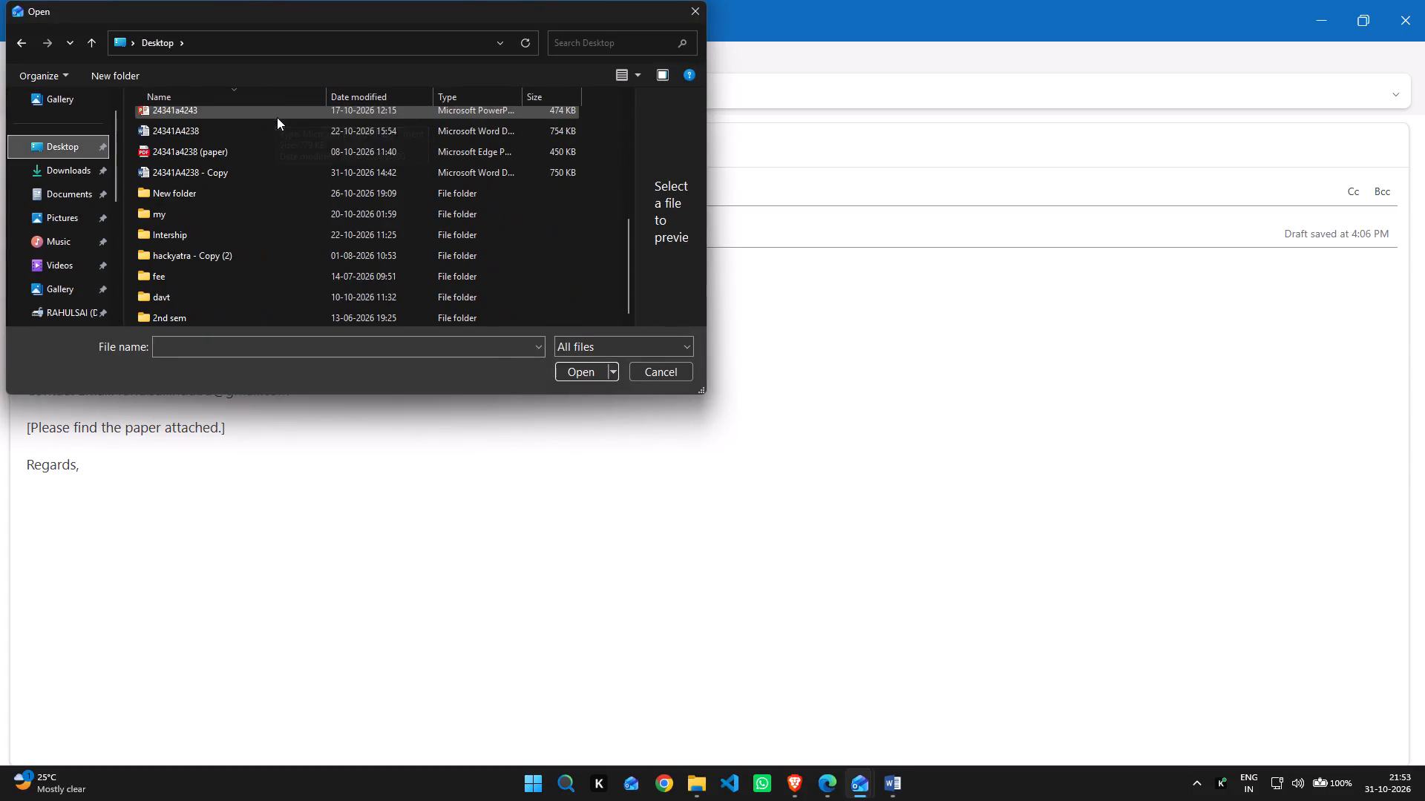
pyautogui.scroll(-5, 284, 132)
pyautogui.scroll(2, 287, 136)
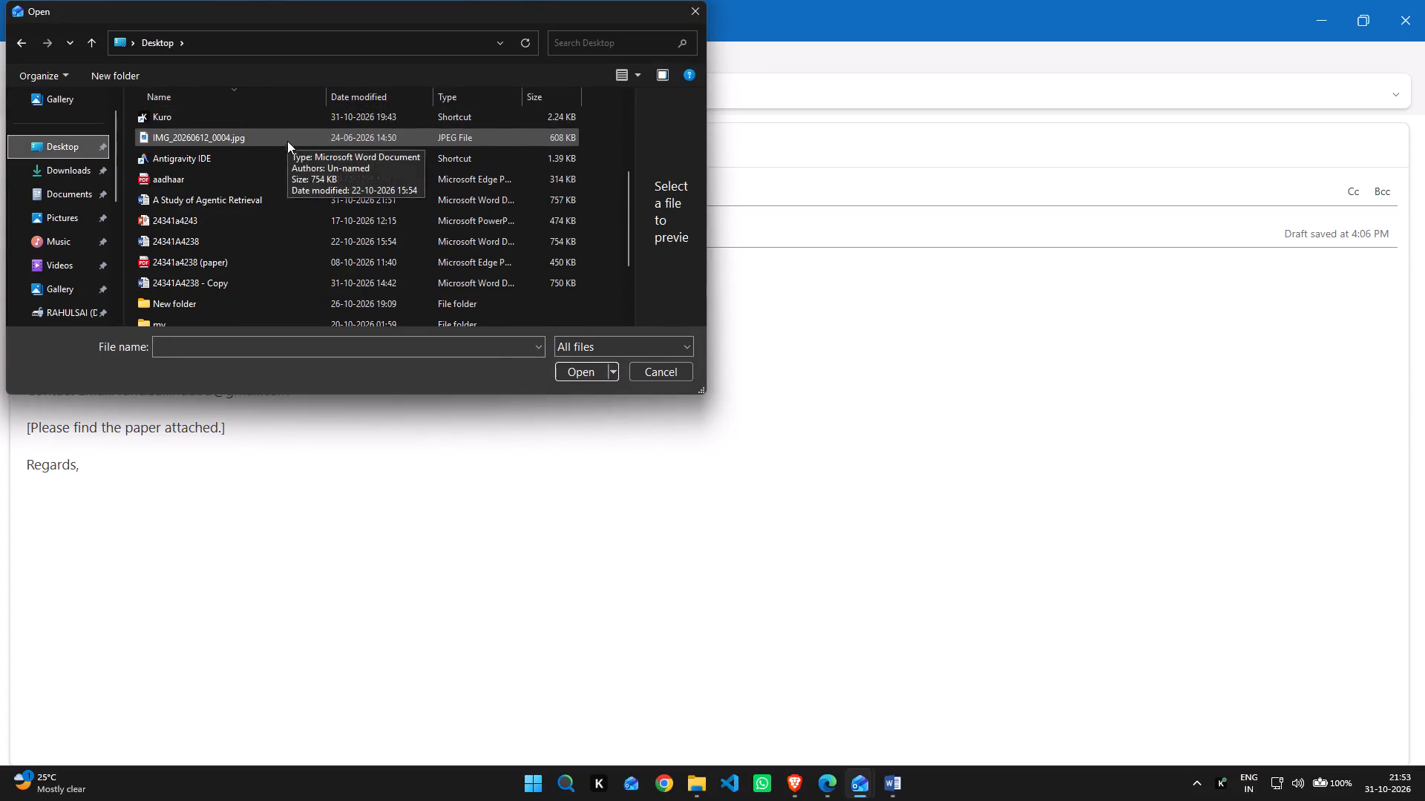
pyautogui.click(284, 202)
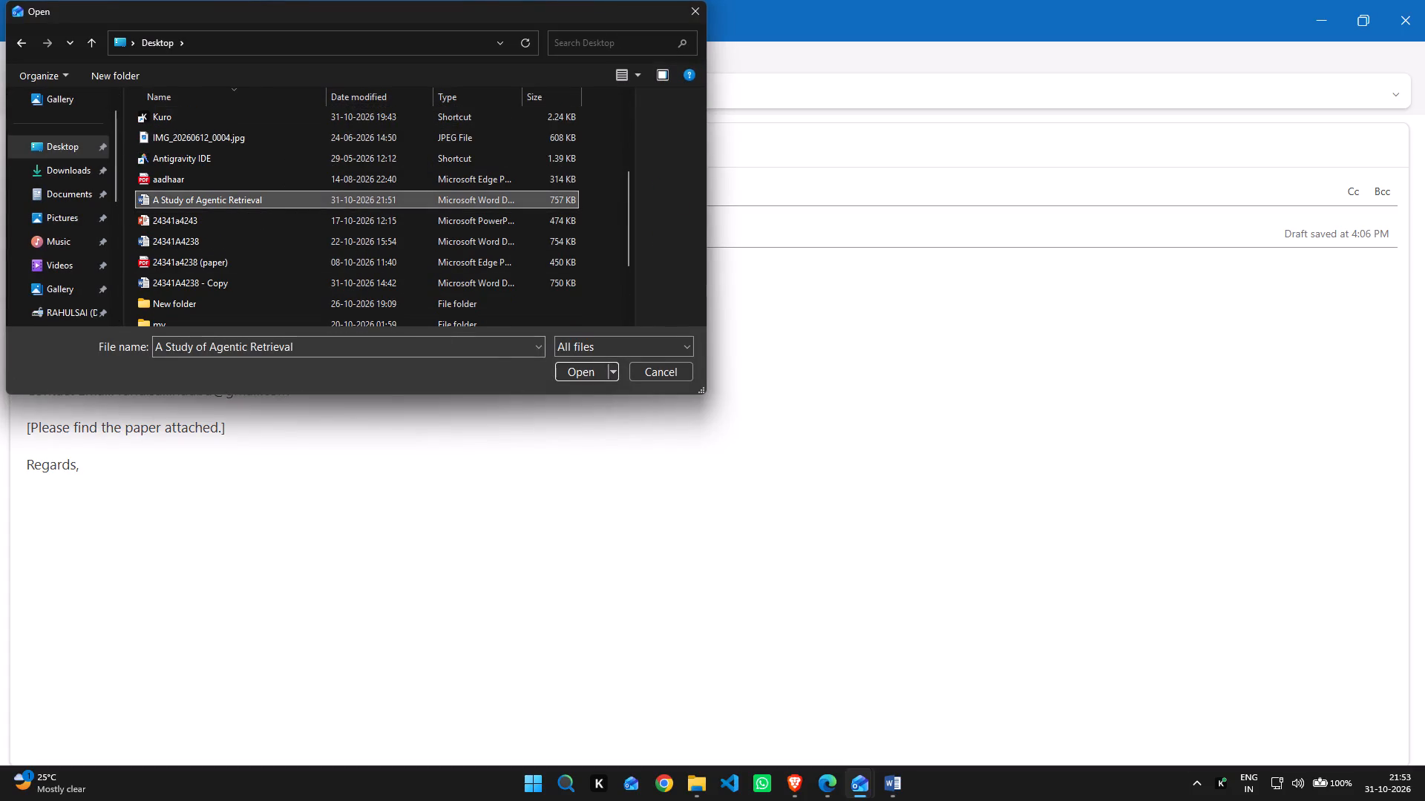
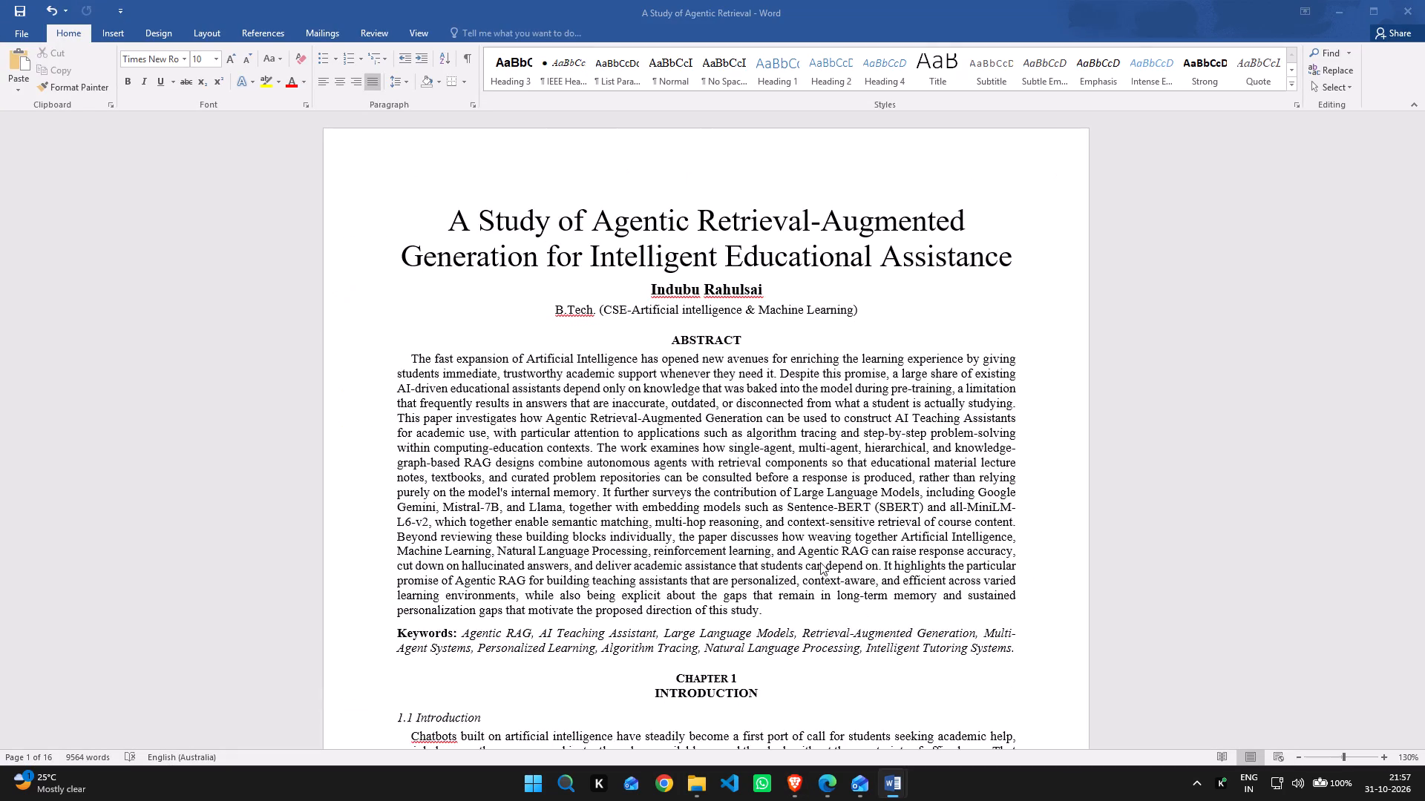
# Delete the entire Acknowledgement section, heading and all paragraphs, just before the References in the paper, and save the document.
pyautogui.scroll(-8, 813, 541)
pyautogui.moveTo(1421, 147); pyautogui.dragTo(1424, 800)
pyautogui.scroll(12, 817, 501)
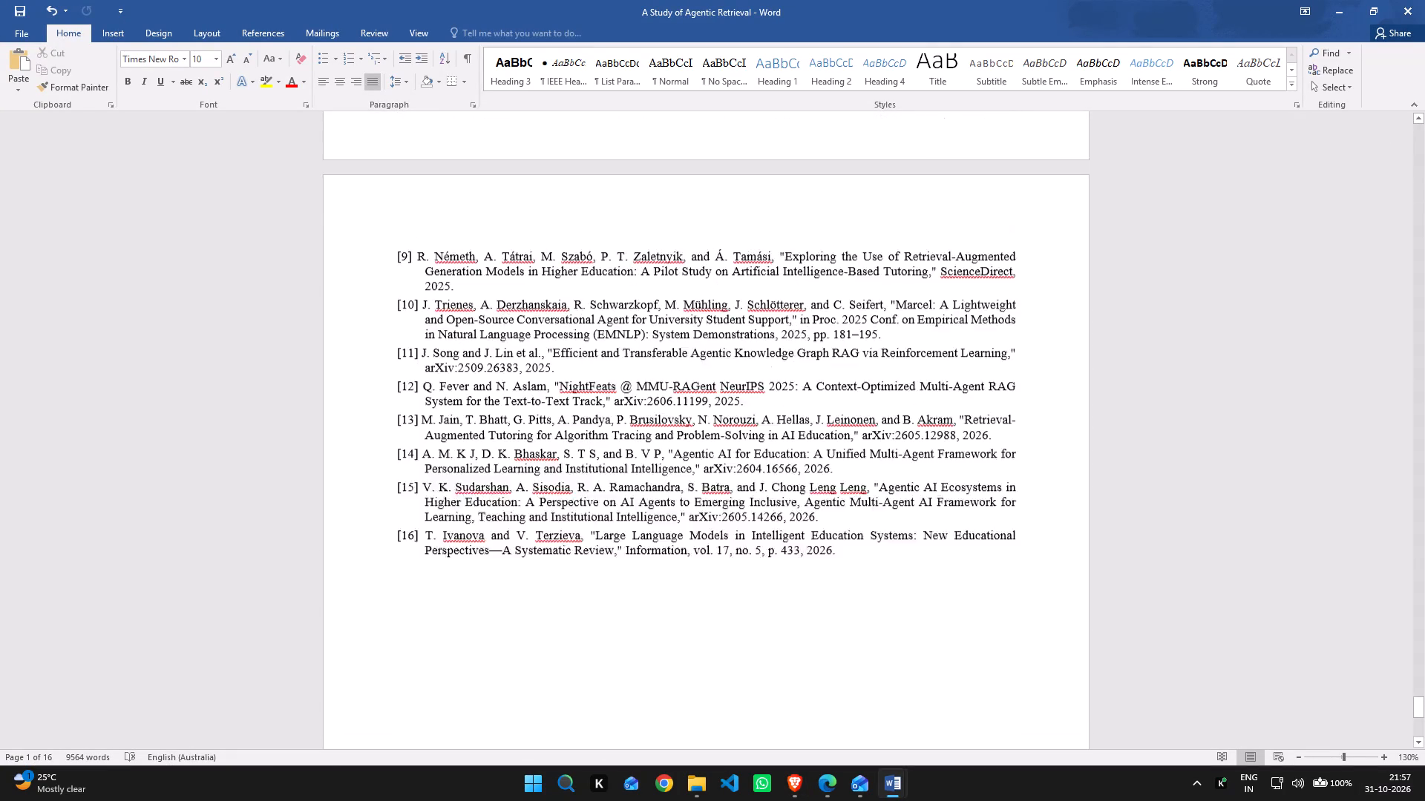
pyautogui.scroll(7, 817, 501)
pyautogui.scroll(14, 817, 501)
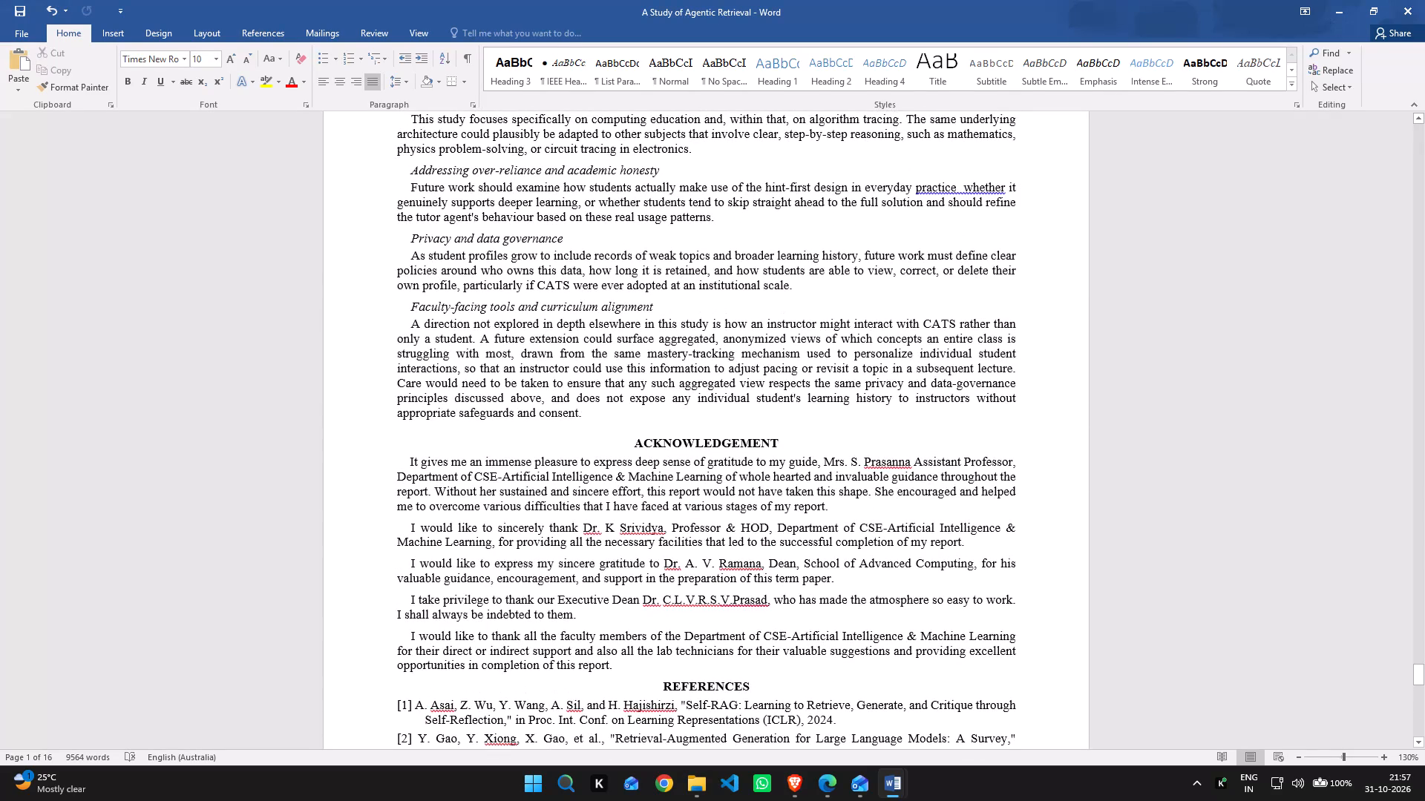
pyautogui.moveTo(629, 673); pyautogui.dragTo(631, 444)
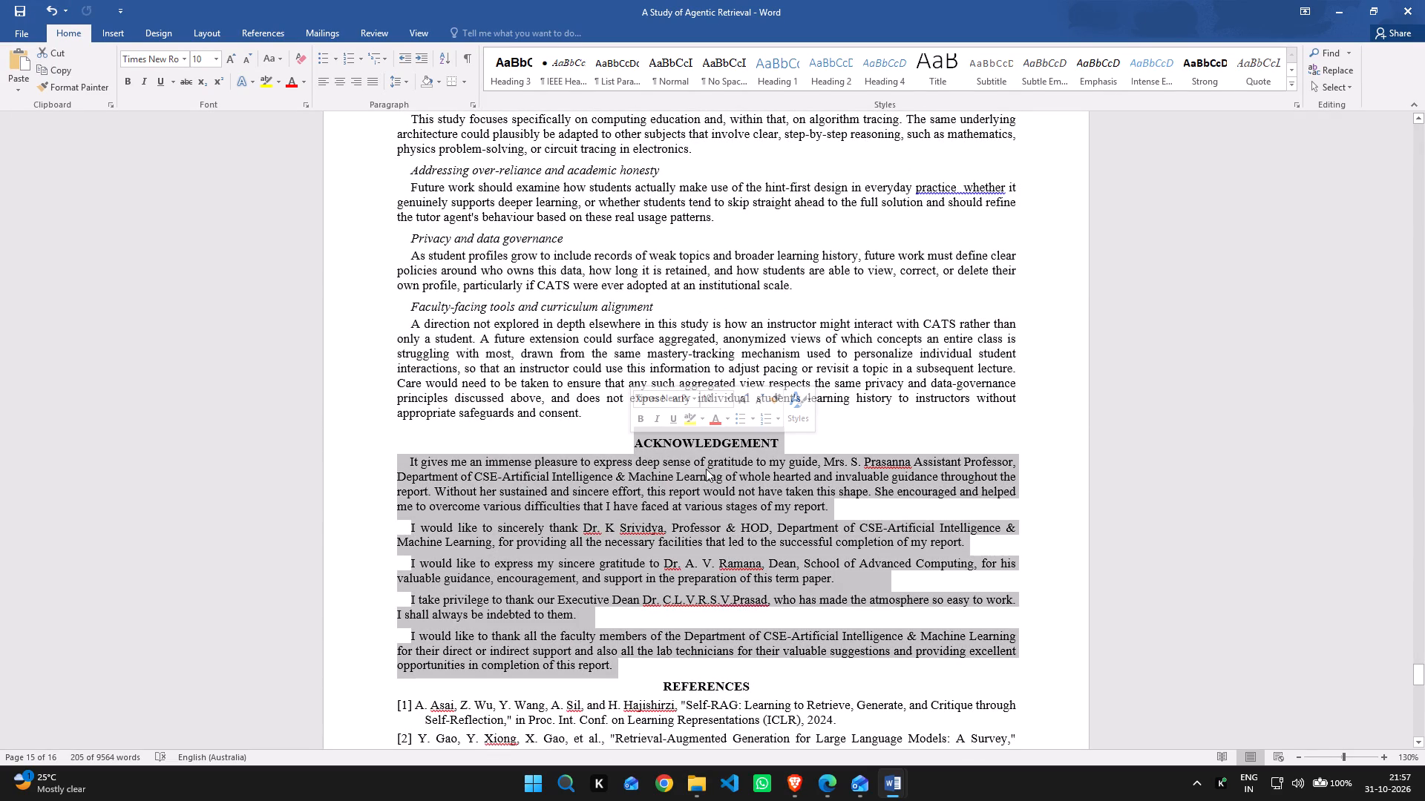
pyautogui.press('BackSpace')
pyautogui.hotkey('ctrl', 's')
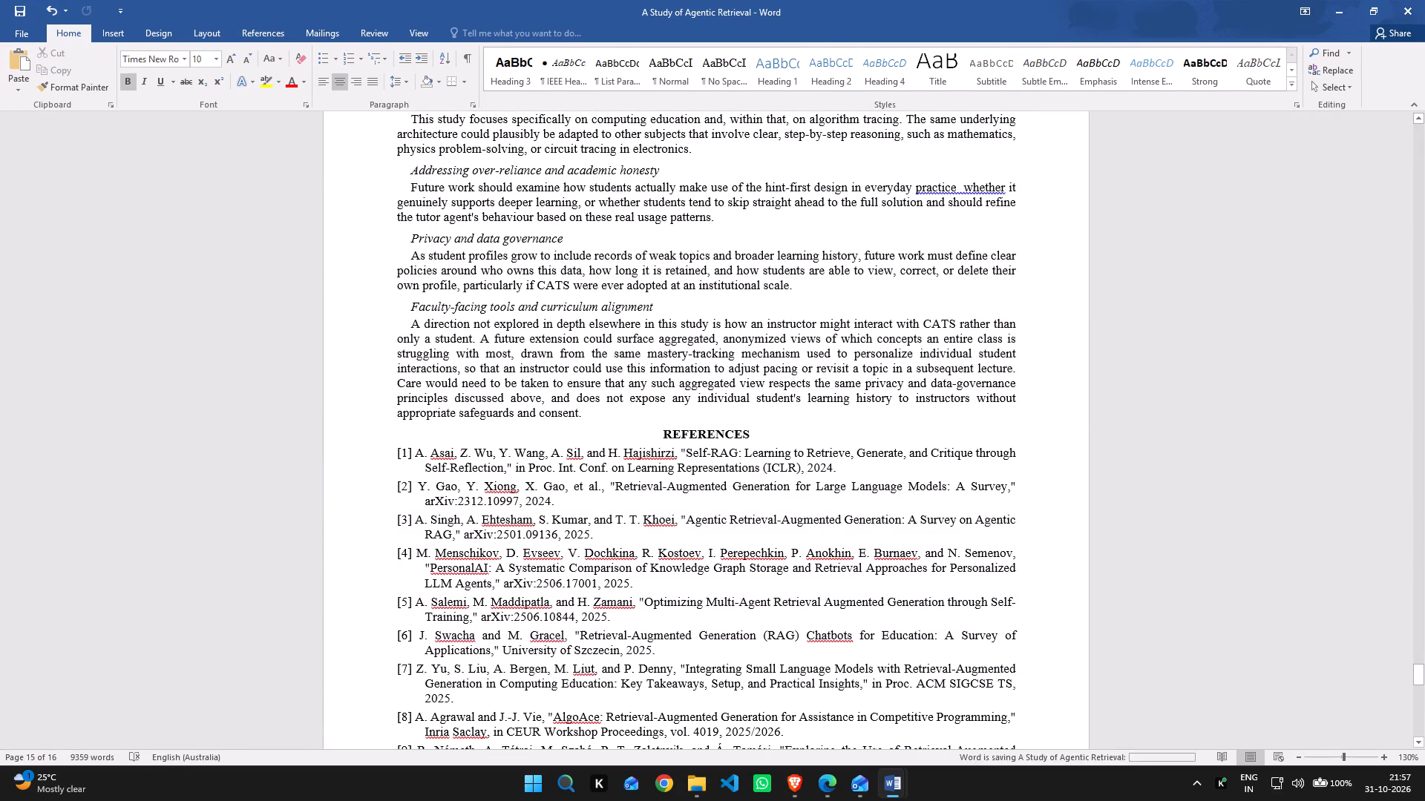
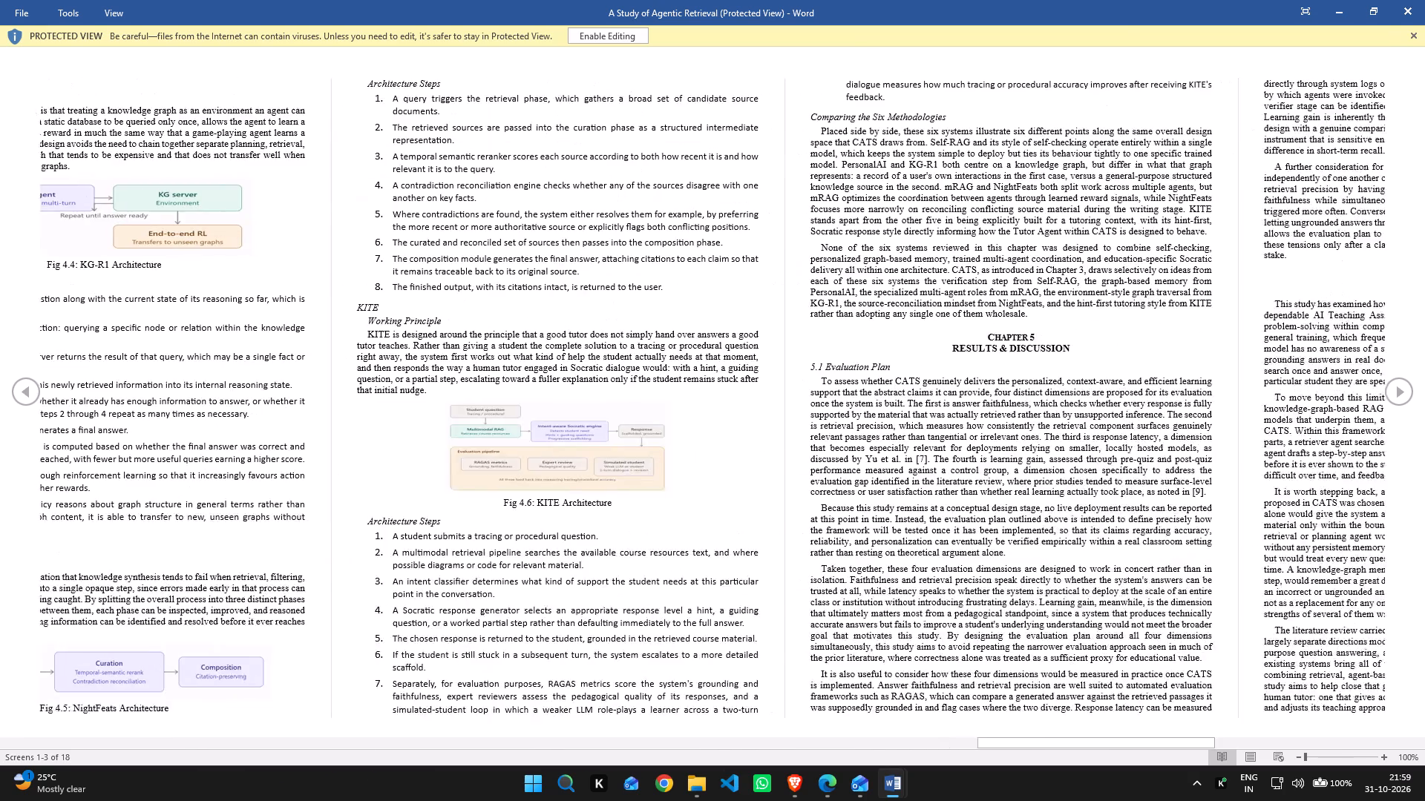
# Review the closing part of the A Study of Agentic Retrieval paper in Word, from the results chapter through the conclusion and references.
pyautogui.scroll(-6, 1242, 375)
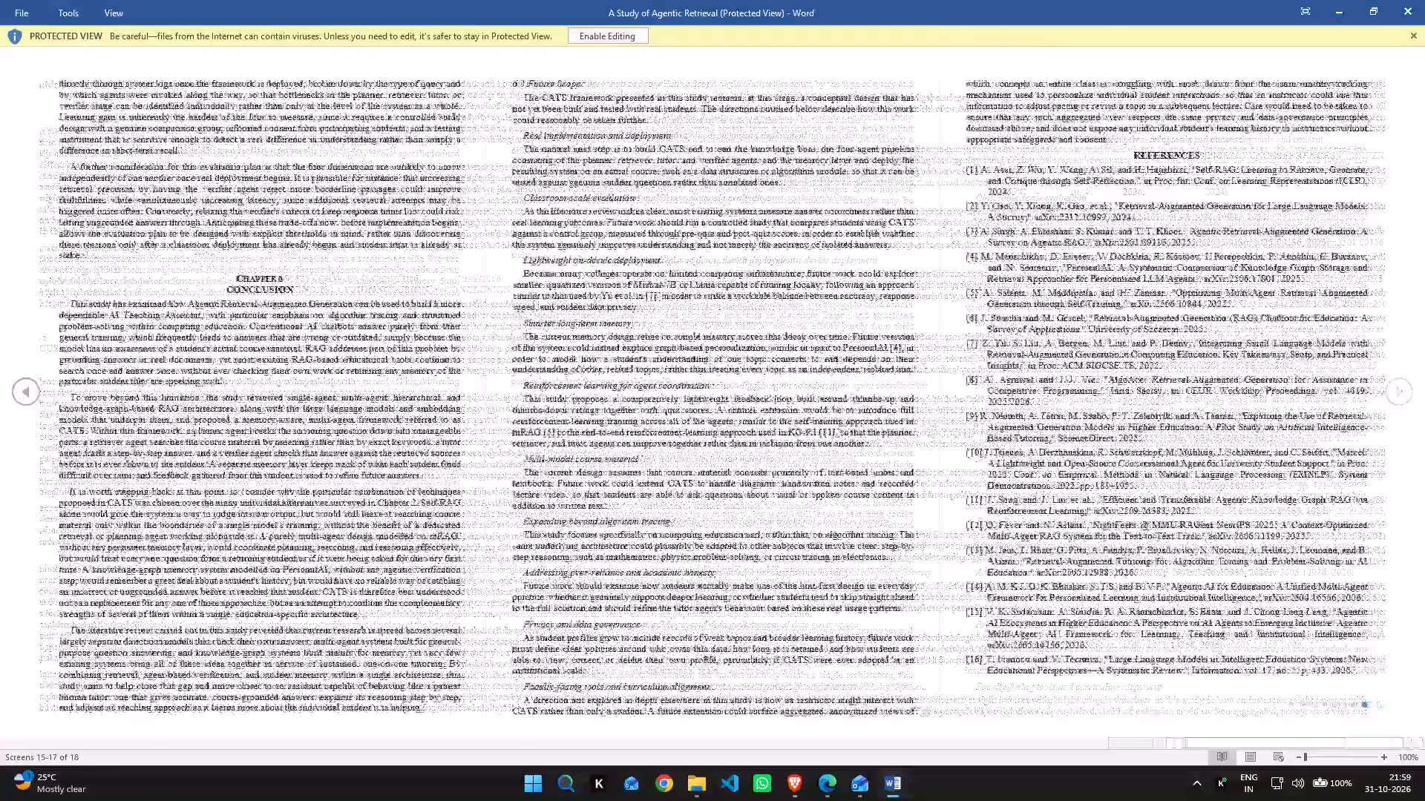
pyautogui.scroll(-1, 1241, 375)
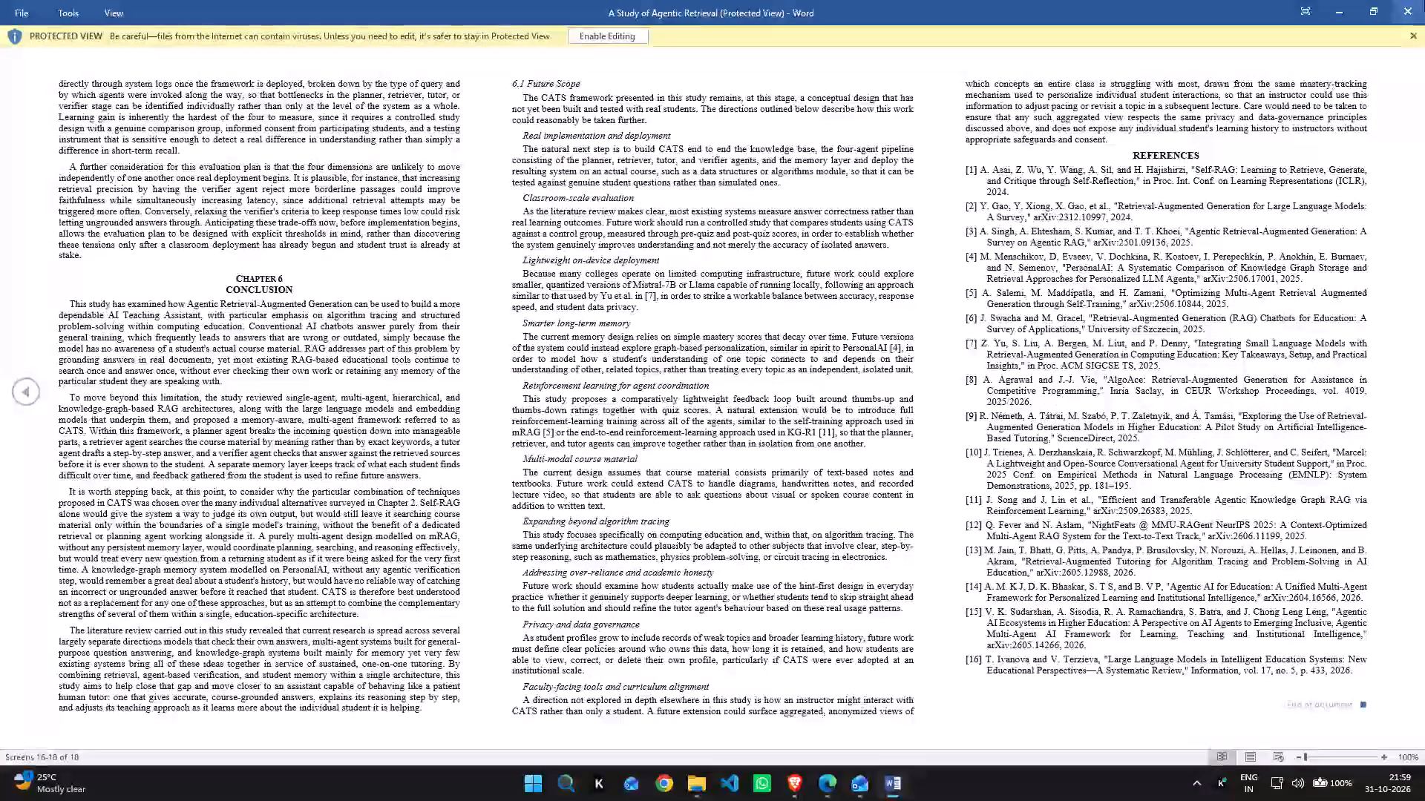
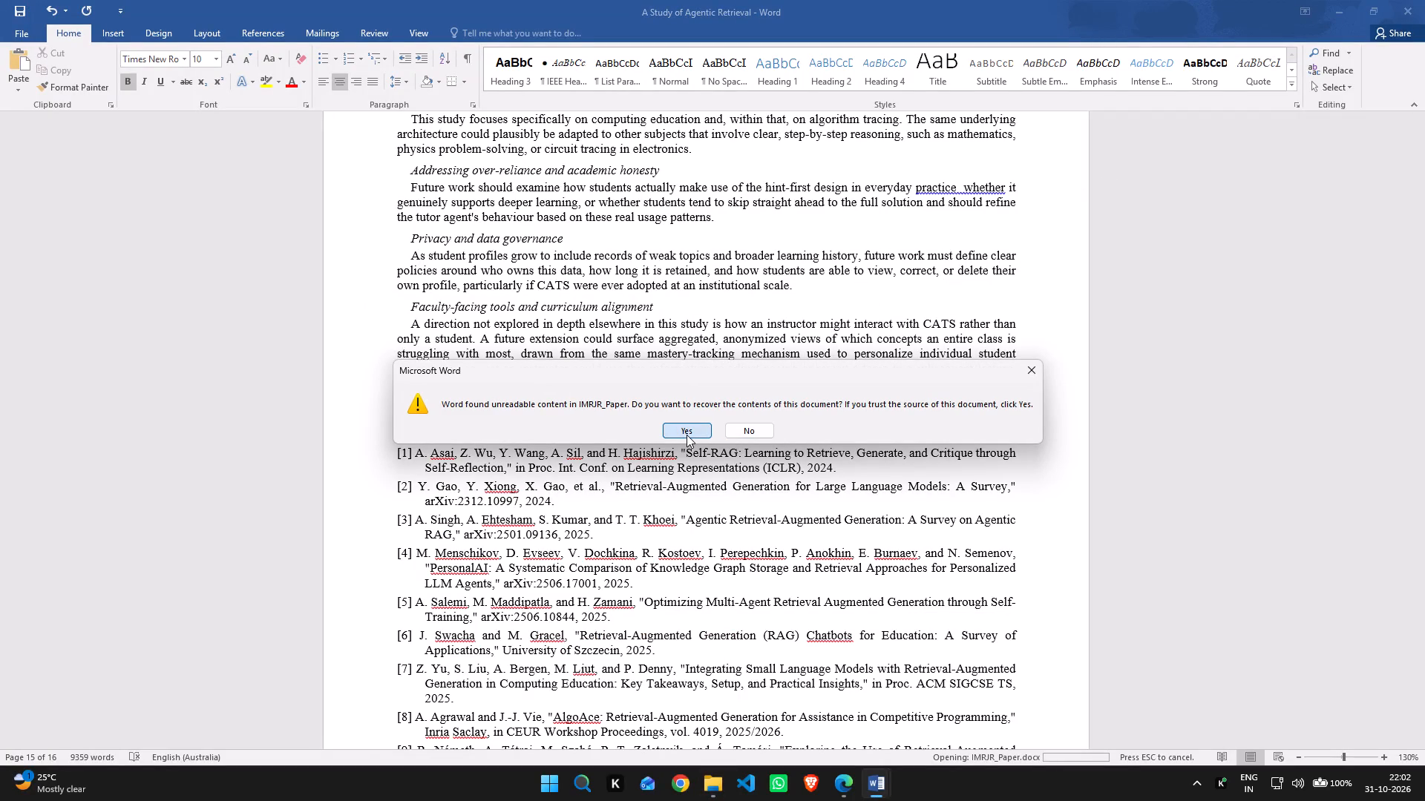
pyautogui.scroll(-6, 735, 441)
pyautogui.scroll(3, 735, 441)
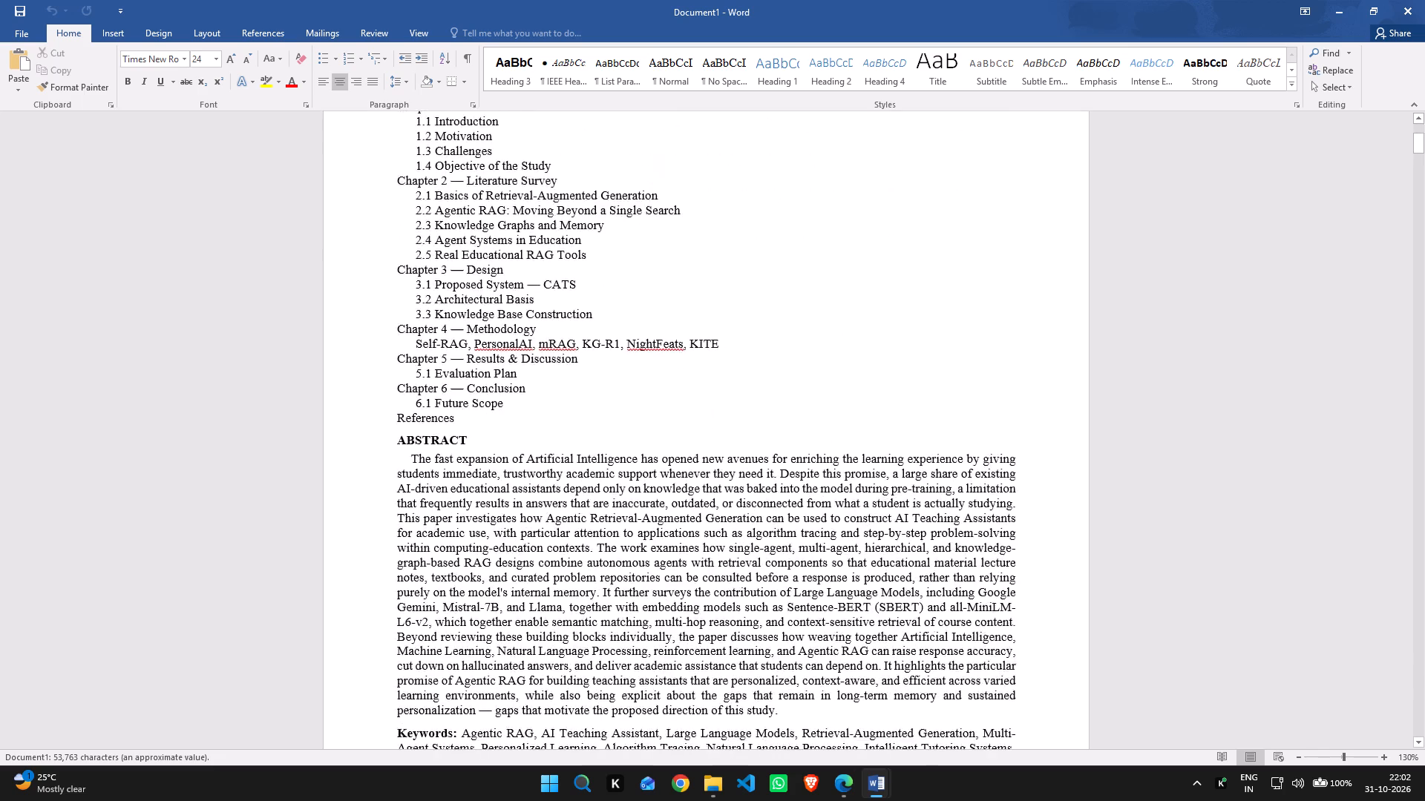
# Skim the opening pages of Document1 and close it without saving.
pyautogui.scroll(3, 735, 441)
pyautogui.scroll(-14, 735, 441)
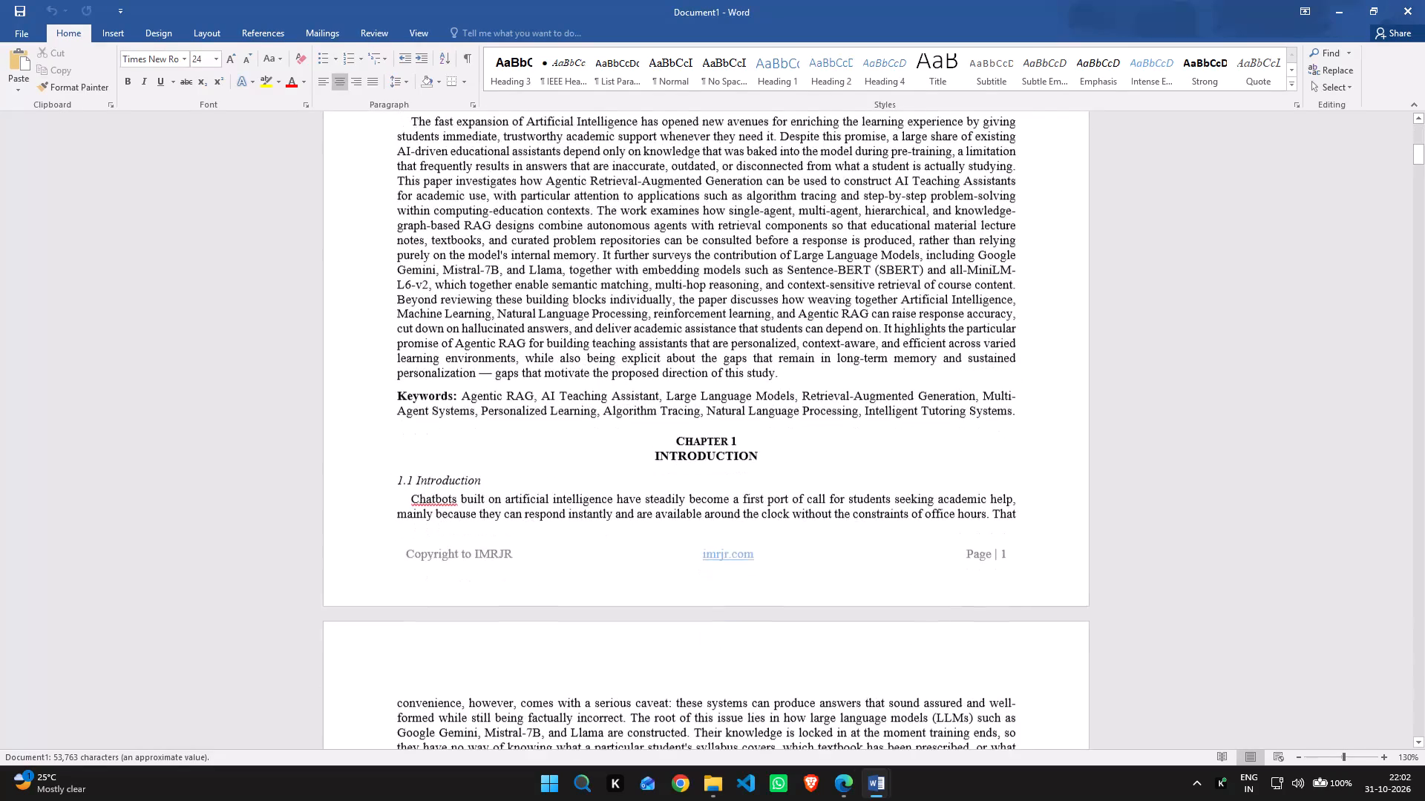
pyautogui.scroll(-7, 738, 442)
pyautogui.scroll(-20, 738, 444)
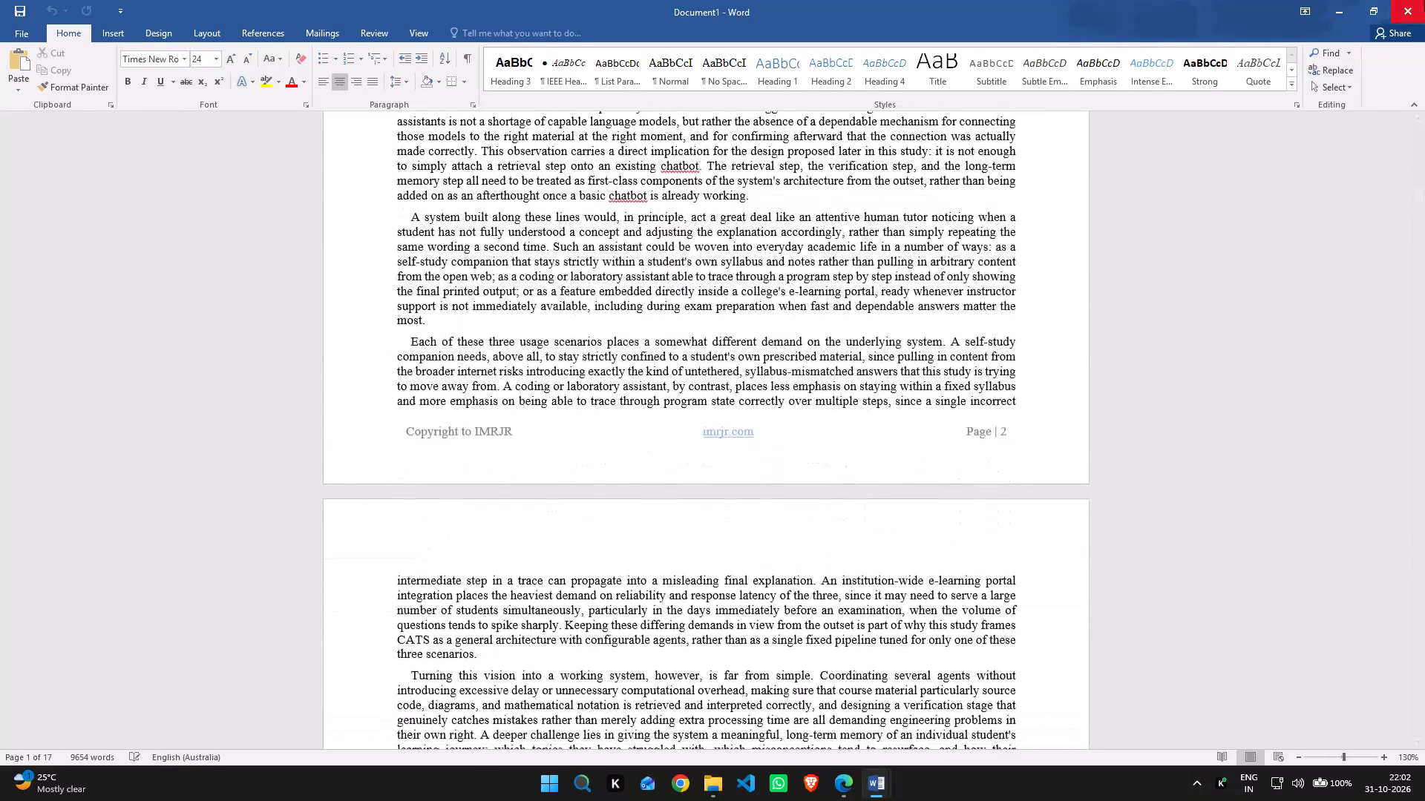
pyautogui.click(1424, 0)
pyautogui.click(717, 419)
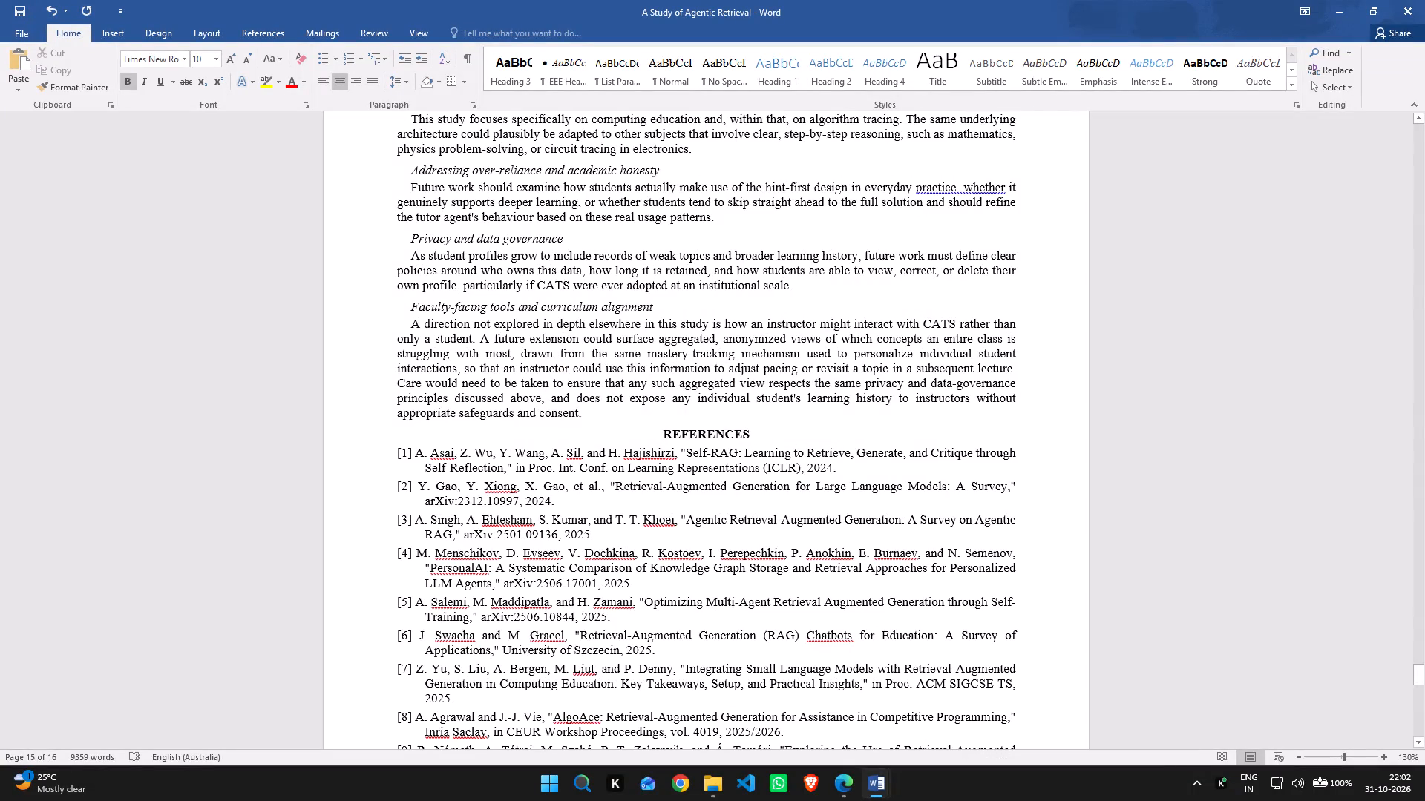
# Close the "A Study of Agentic Retrieval" document and the remaining open Word window.
pyautogui.click(1424, 0)
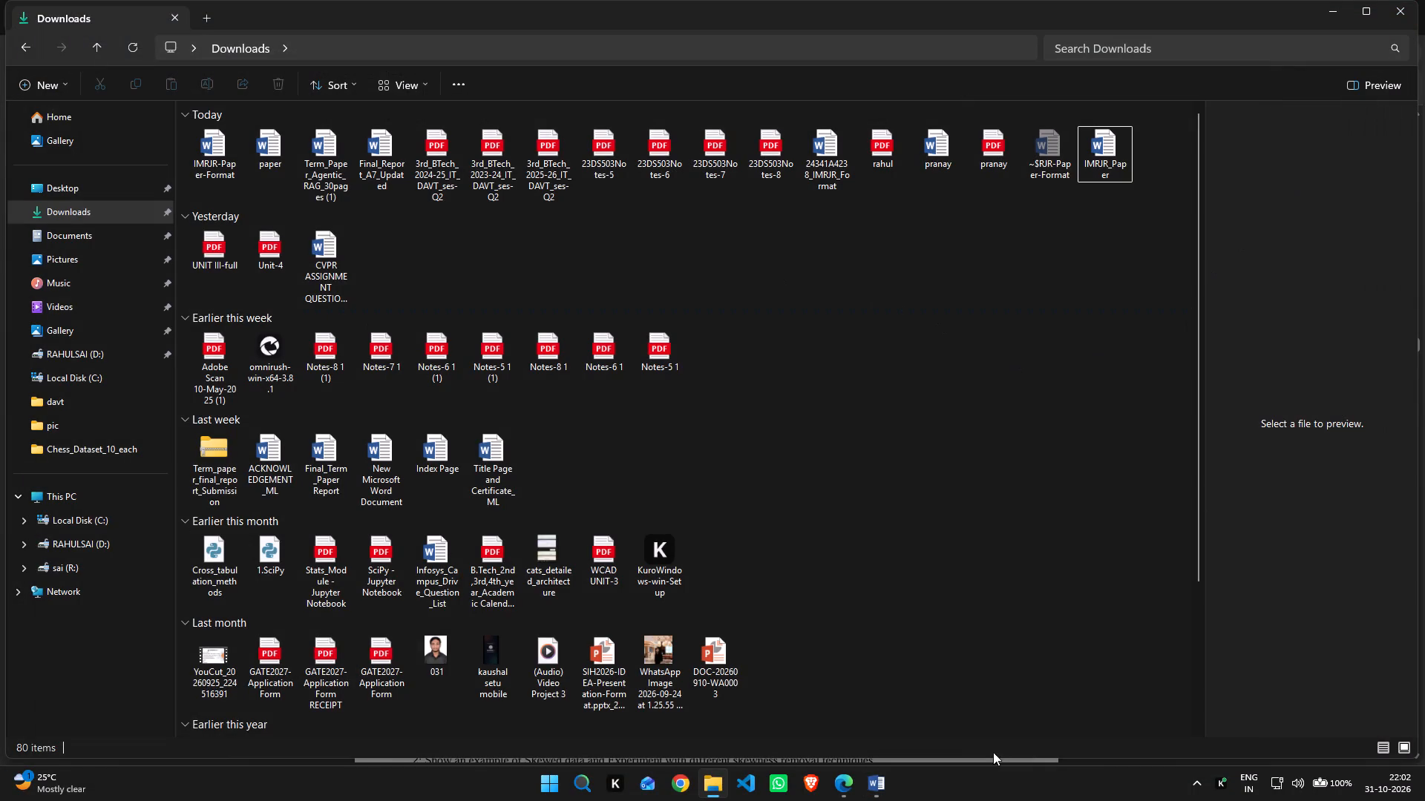
pyautogui.click(887, 785)
pyautogui.click(1424, 0)
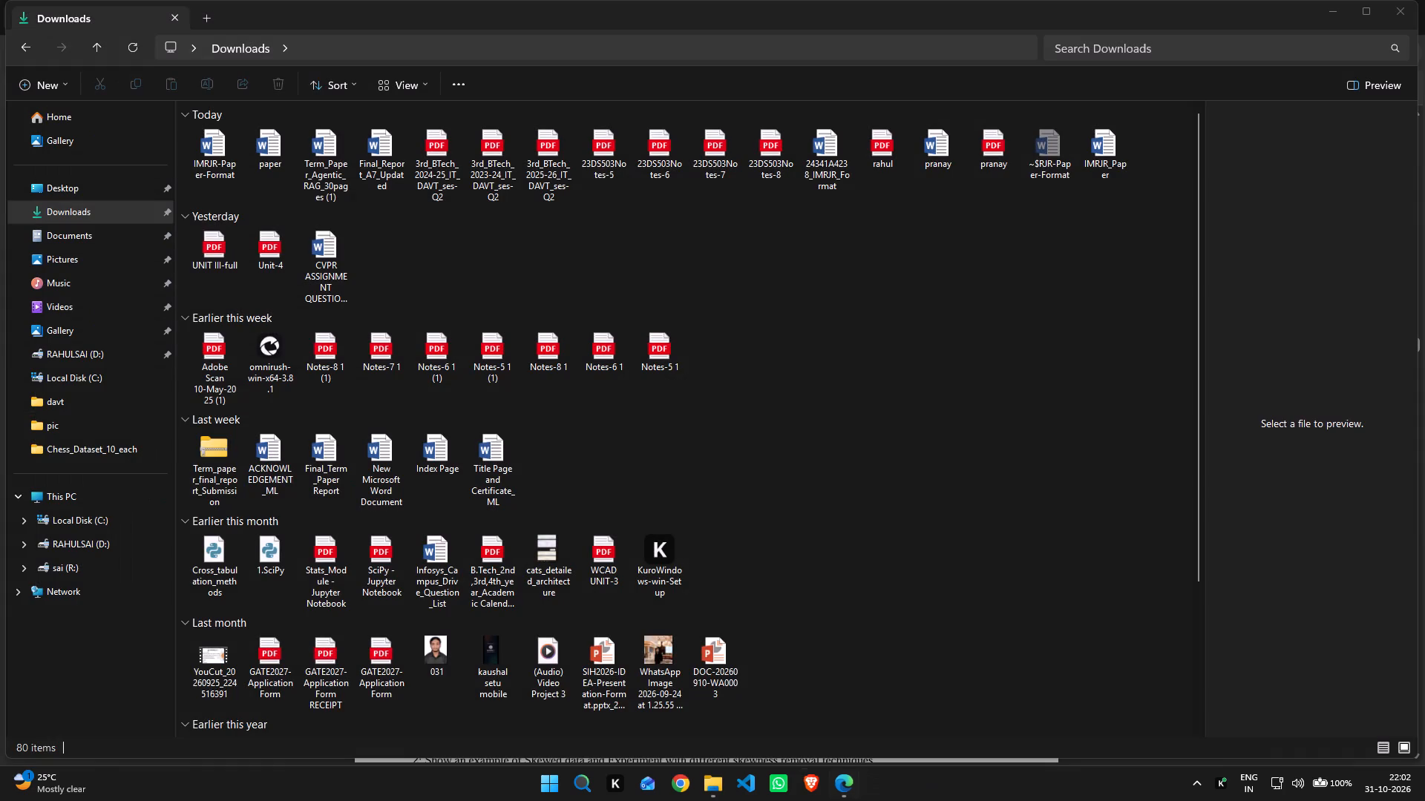
# Close the File Explorer window showing the Downloads folder.
pyautogui.click(738, 781)
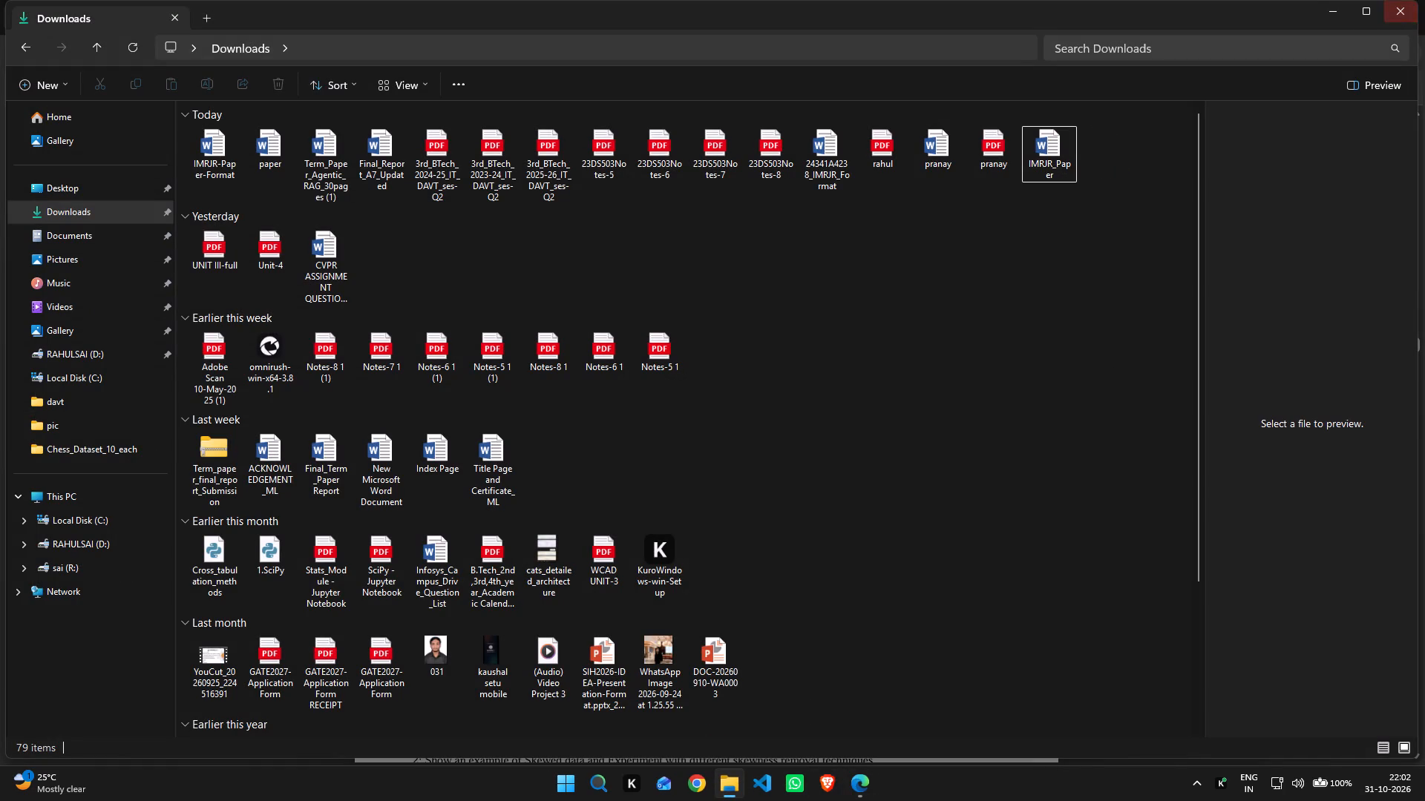
pyautogui.click(1364, 15)
pyautogui.click(1409, 8)
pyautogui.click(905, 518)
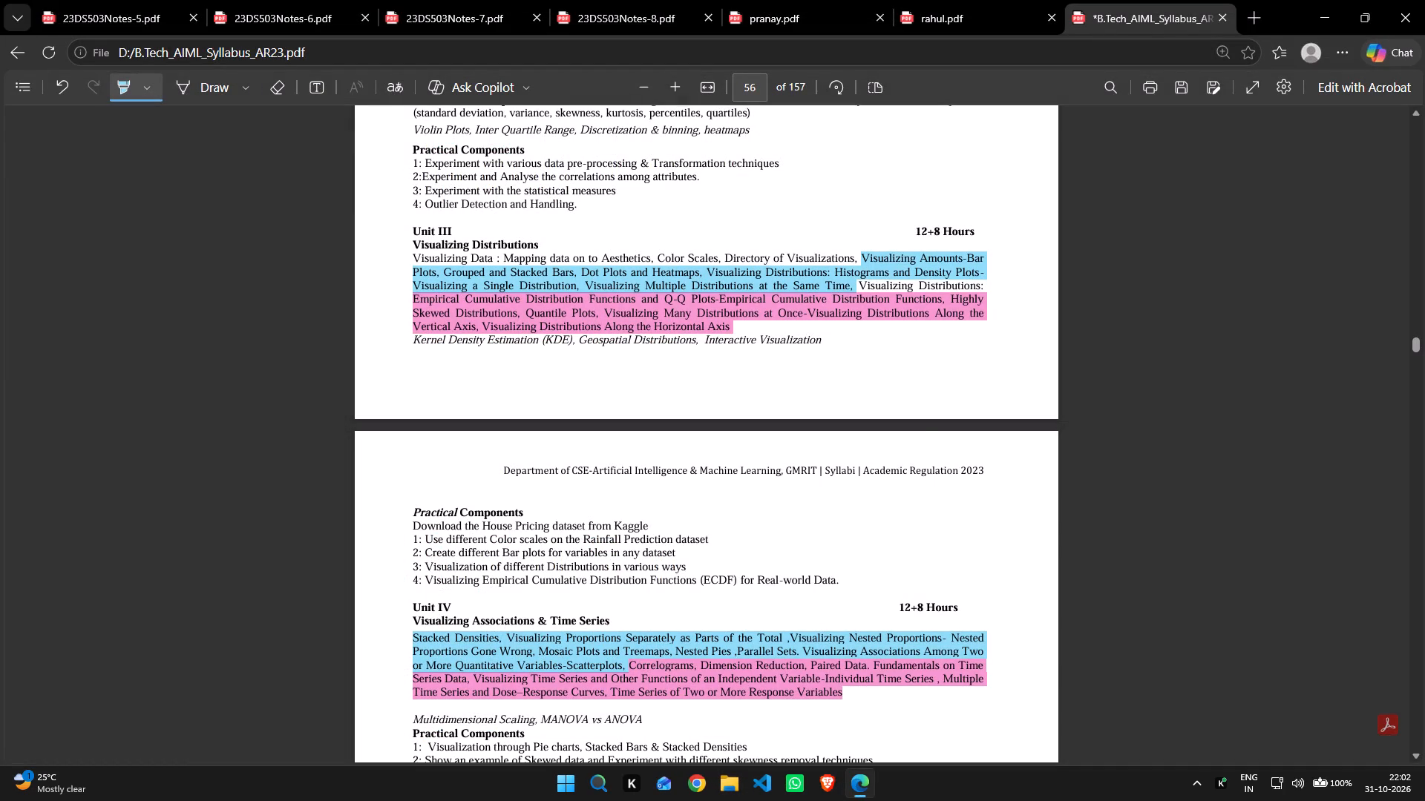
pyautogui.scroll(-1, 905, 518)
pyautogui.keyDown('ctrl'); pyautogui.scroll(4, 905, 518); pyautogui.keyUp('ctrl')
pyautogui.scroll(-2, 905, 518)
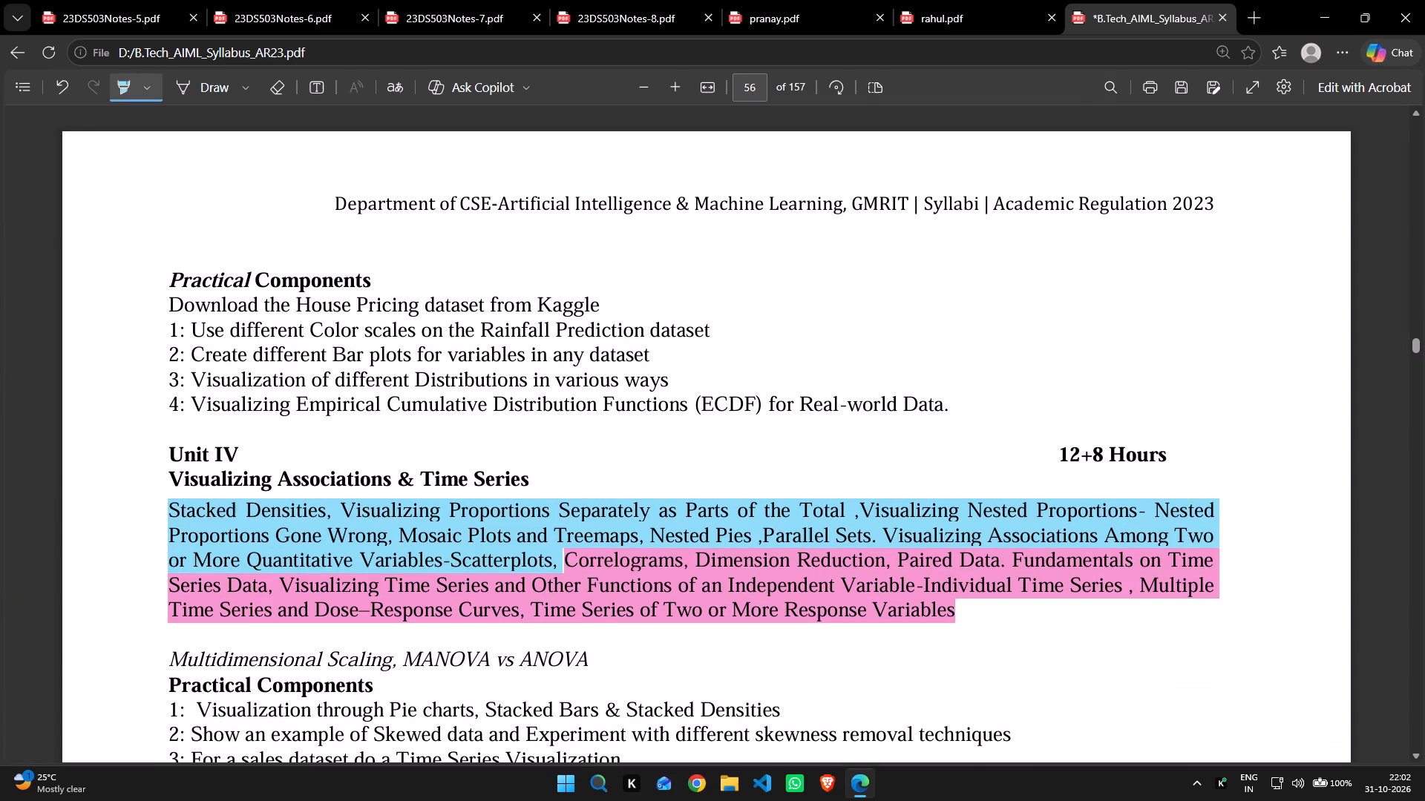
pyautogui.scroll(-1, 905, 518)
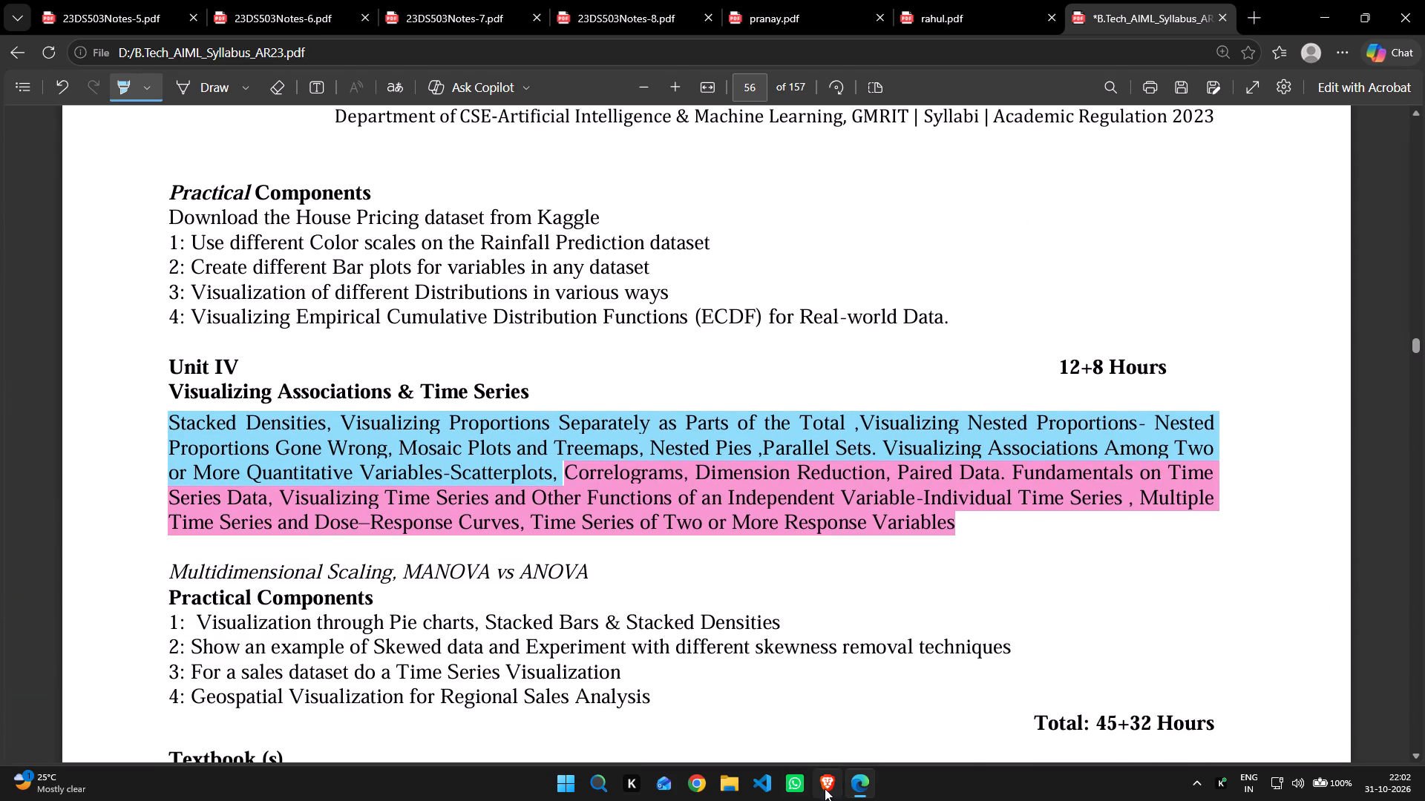